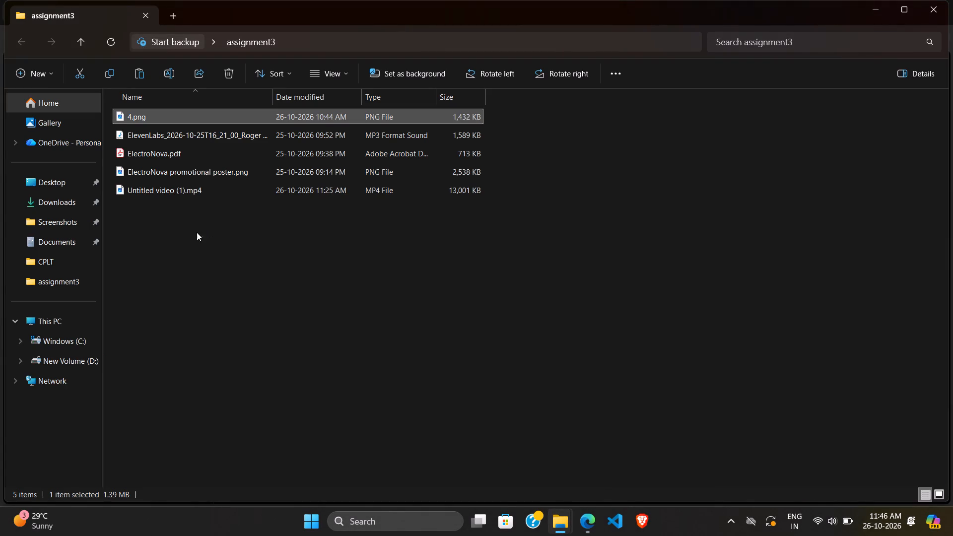
pyautogui.click(523, 484)
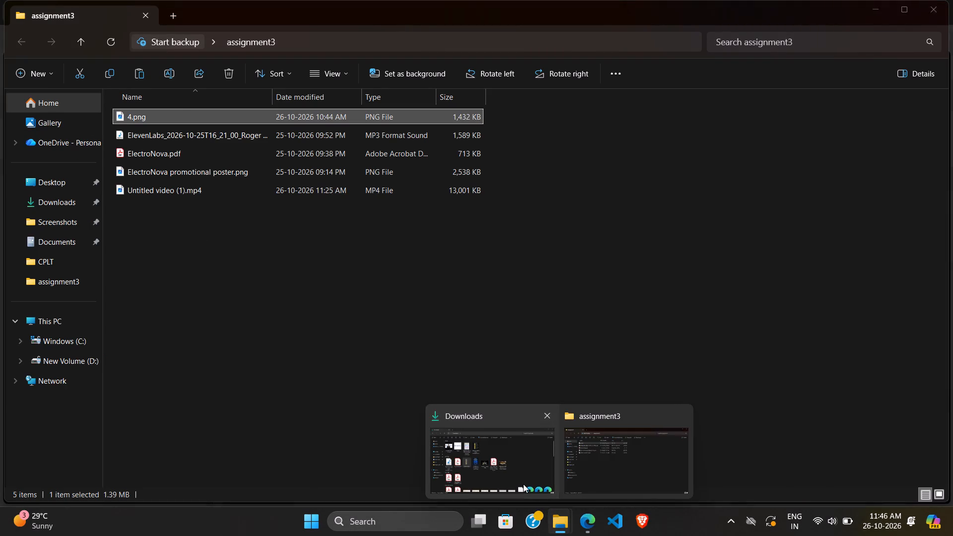
pyautogui.rightClick(354, 156)
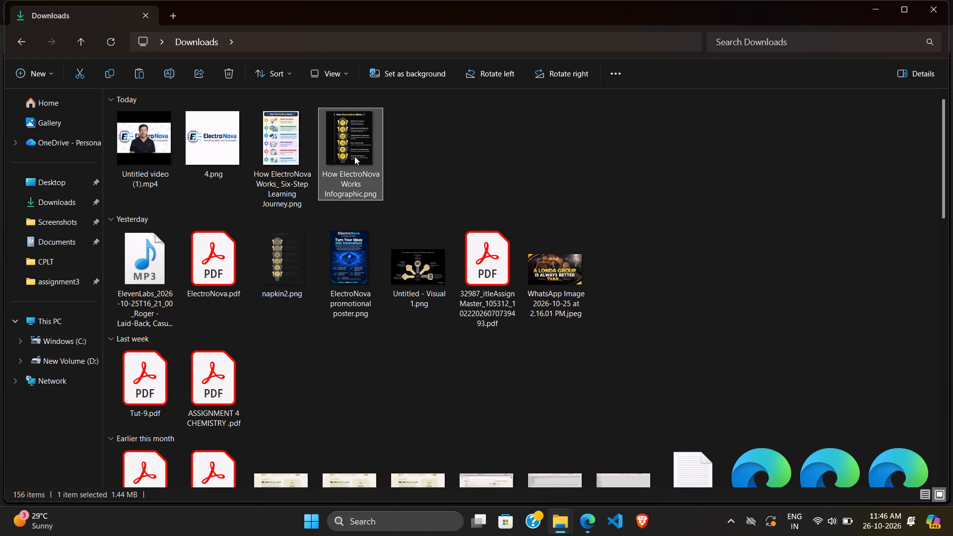
pyautogui.click(389, 89)
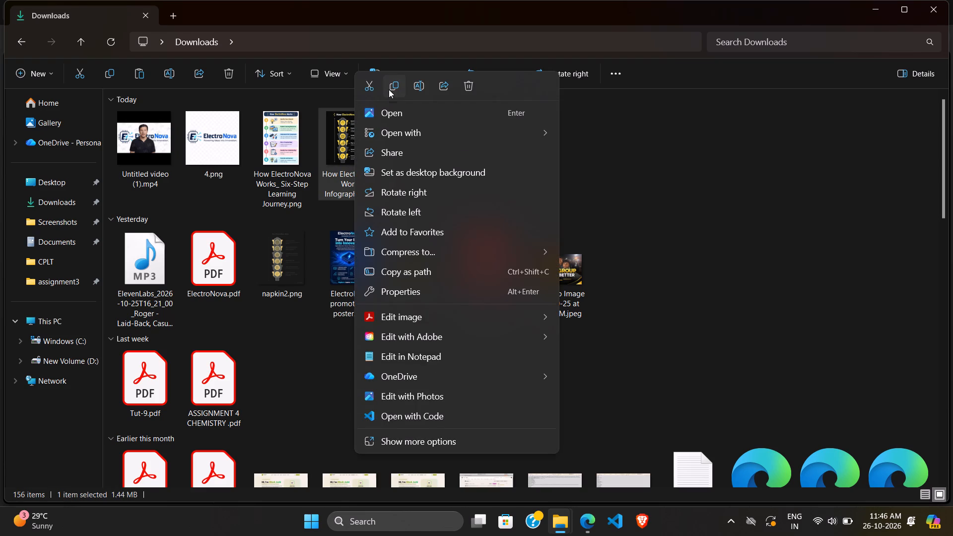
pyautogui.click(627, 457)
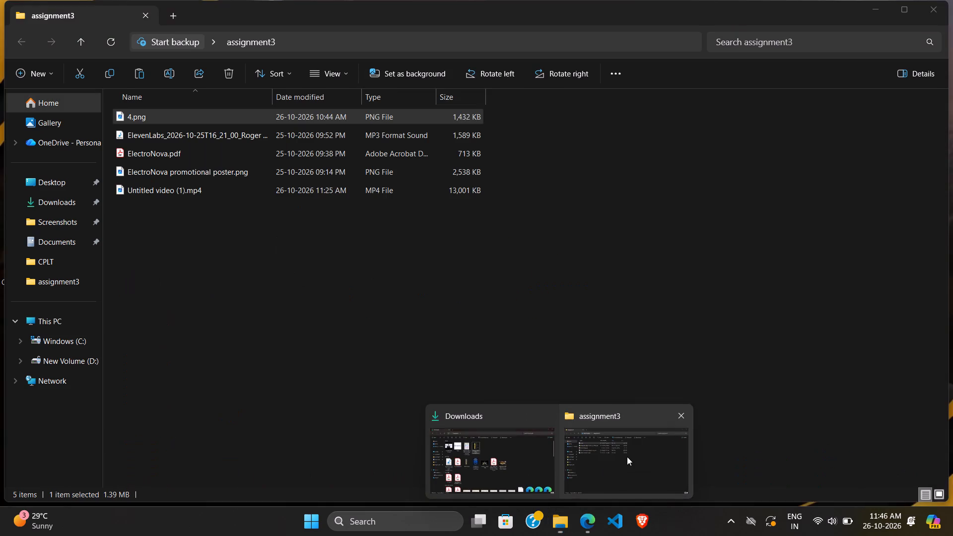
pyautogui.rightClick(138, 222)
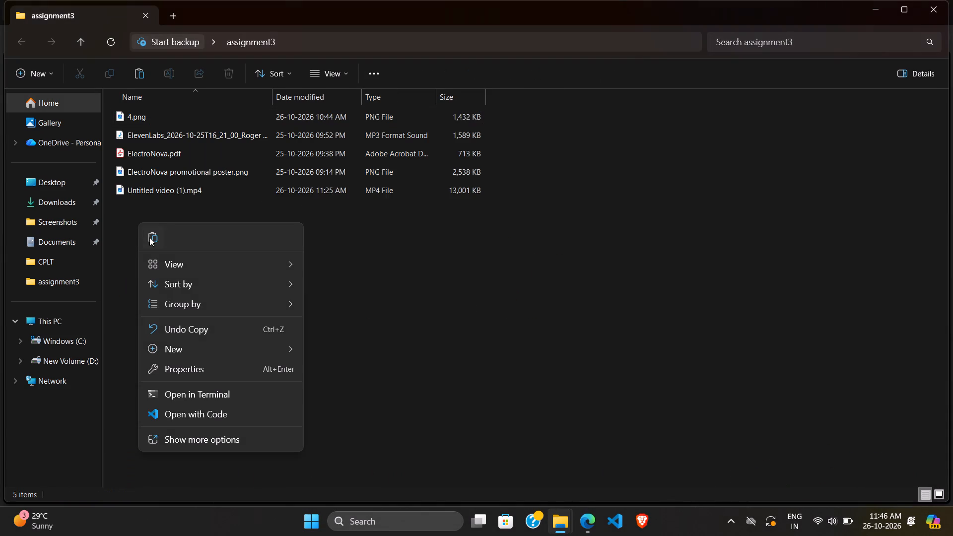
pyautogui.click(153, 242)
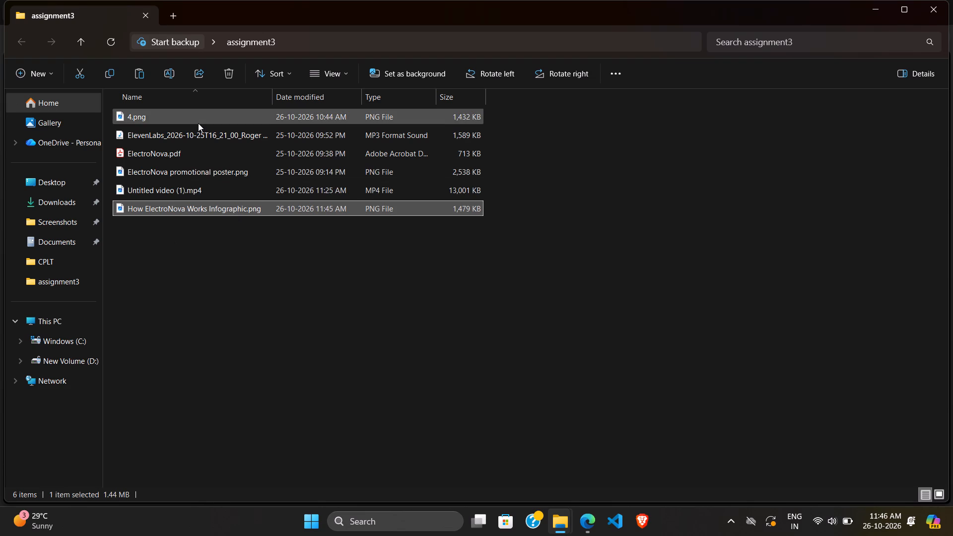
pyautogui.moveTo(297, 341); pyautogui.dragTo(502, 532)
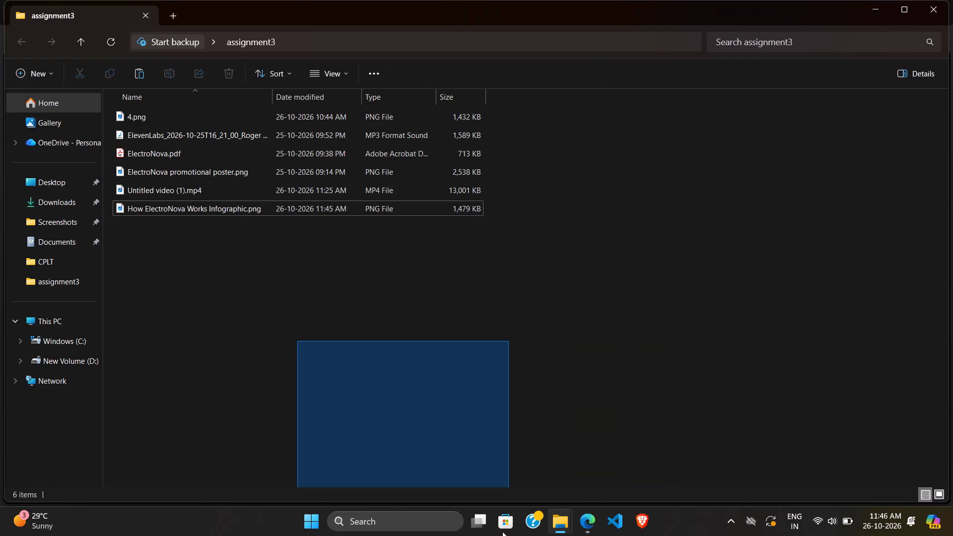
pyautogui.moveTo(502, 532); pyautogui.dragTo(494, 510)
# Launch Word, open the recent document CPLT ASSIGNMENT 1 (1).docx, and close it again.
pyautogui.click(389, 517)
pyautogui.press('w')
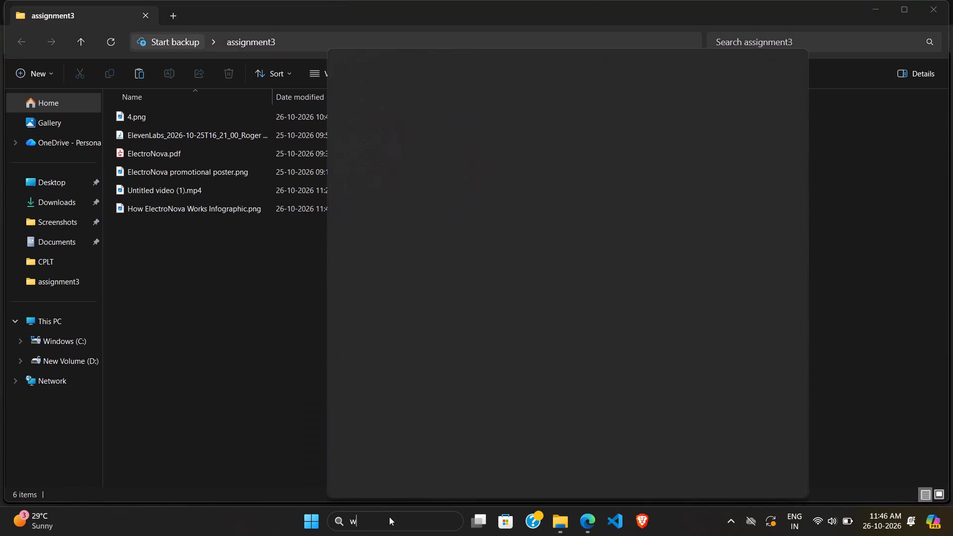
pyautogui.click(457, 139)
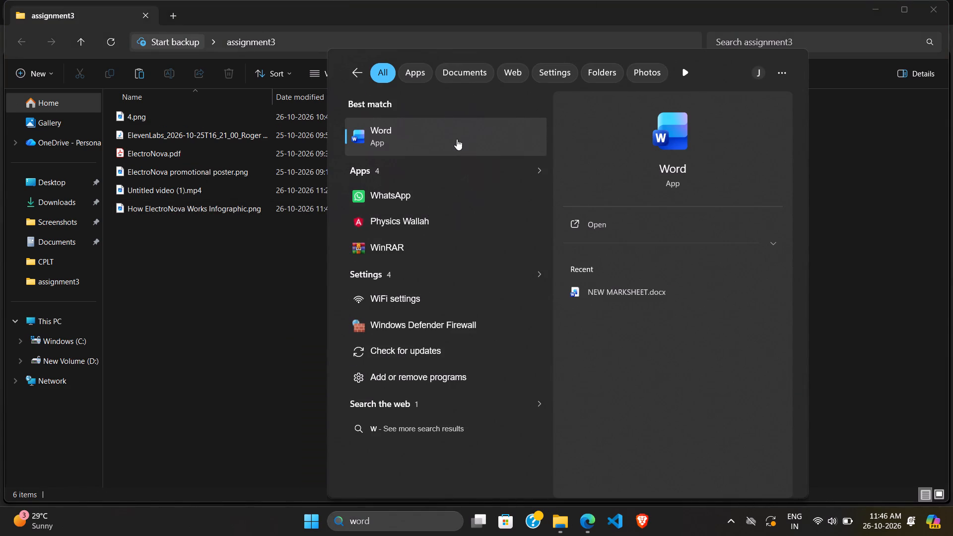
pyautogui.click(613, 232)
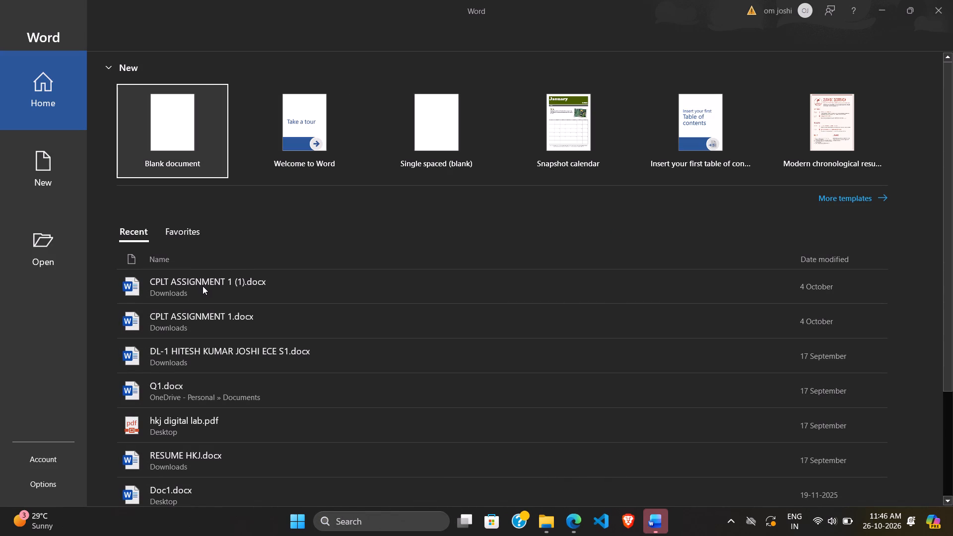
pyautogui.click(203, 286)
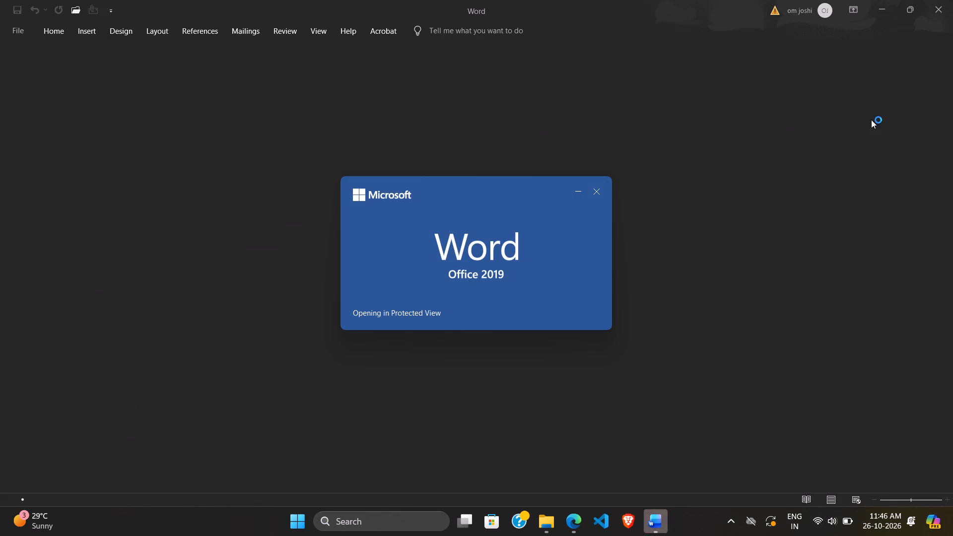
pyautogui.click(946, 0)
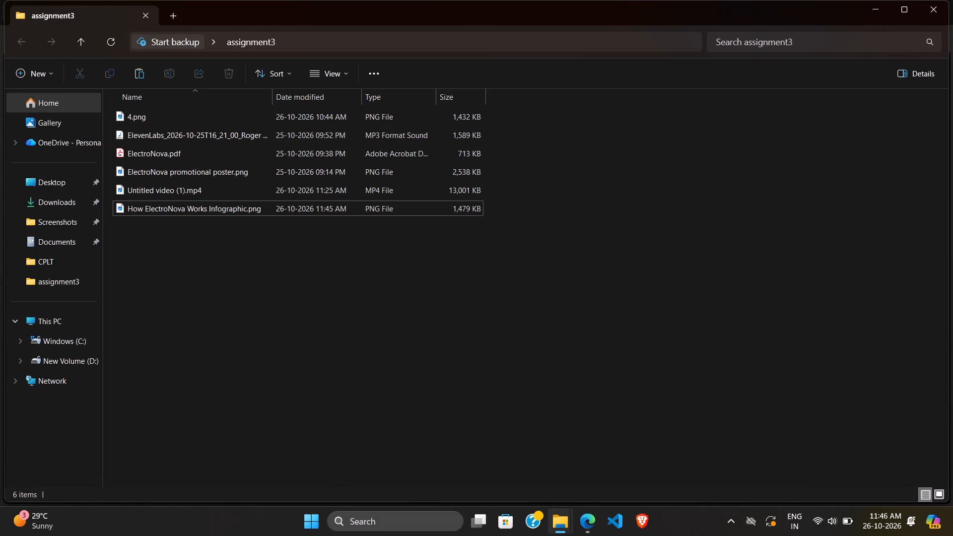
# Reopen Word and look over the recent documents on its start page.
pyautogui.click(399, 516)
pyautogui.press('w')
pyautogui.click(570, 224)
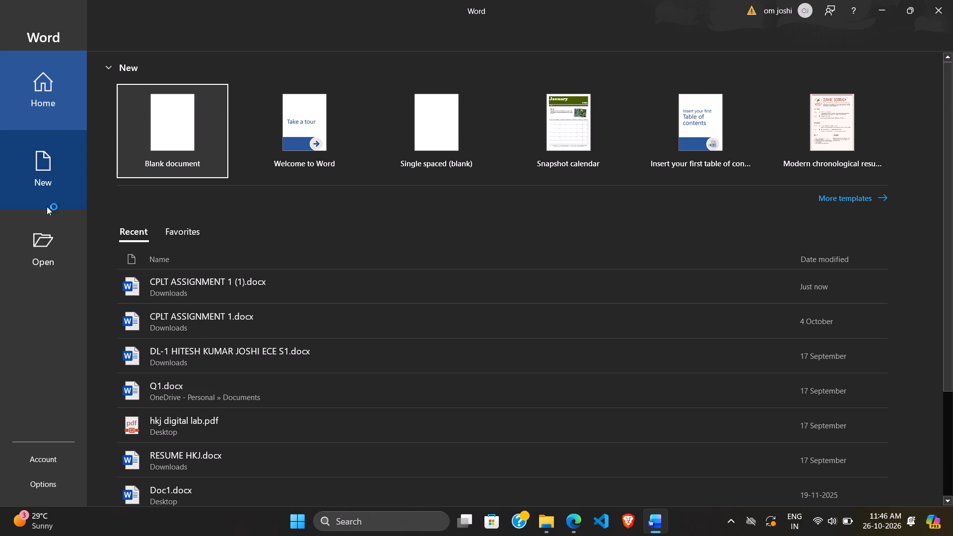
pyautogui.scroll(-7, 589, 306)
pyautogui.scroll(7, 589, 306)
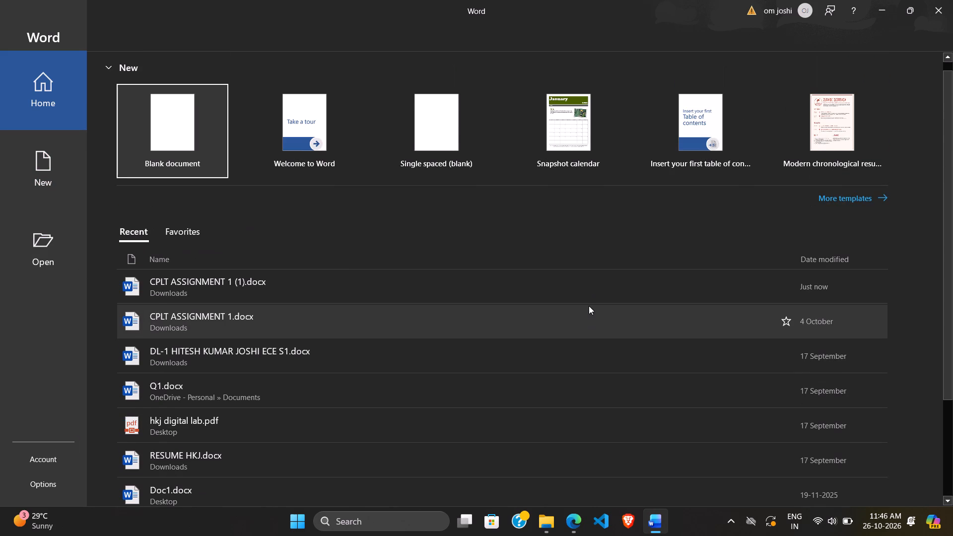
pyautogui.scroll(2, 589, 306)
pyautogui.scroll(-2, 590, 293)
pyautogui.scroll(1, 590, 293)
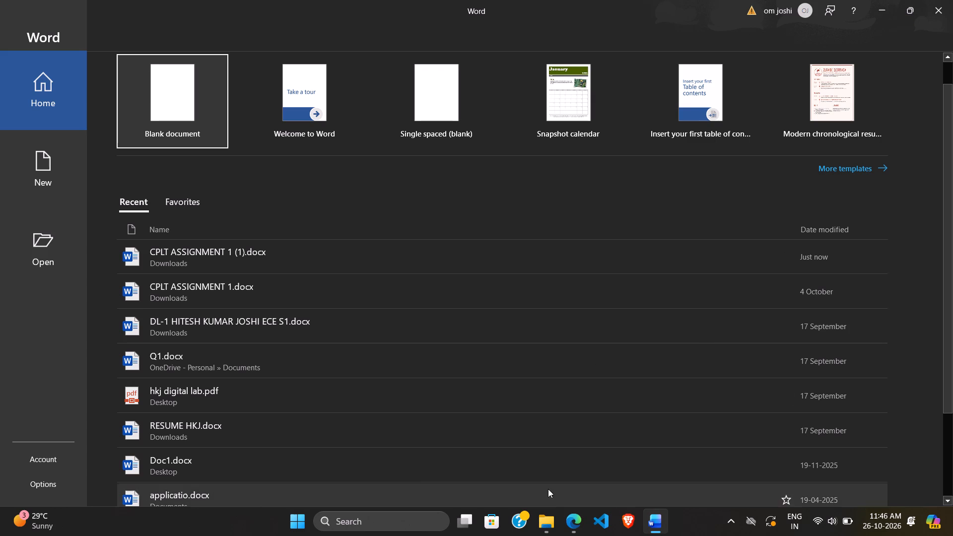
# Look through the OneDrive, Gallery, Desktop, Documents, CPLT and Home locations in File Explorer, and close that window.
pyautogui.click(546, 514)
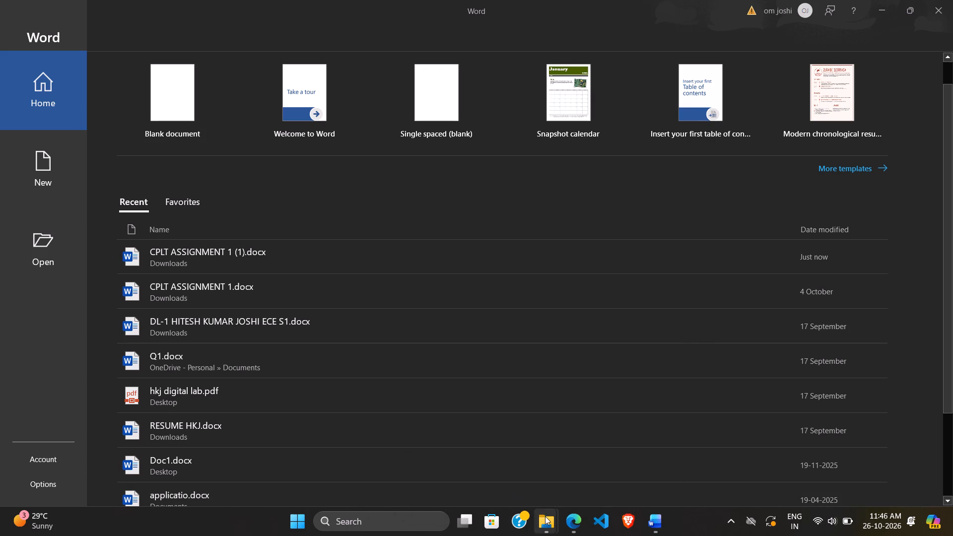
pyautogui.click(521, 478)
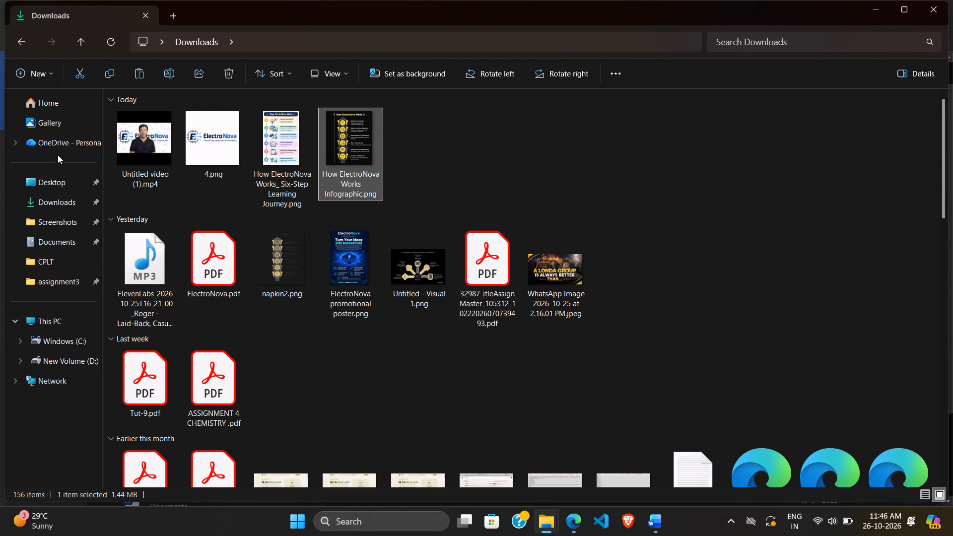
pyautogui.click(58, 151)
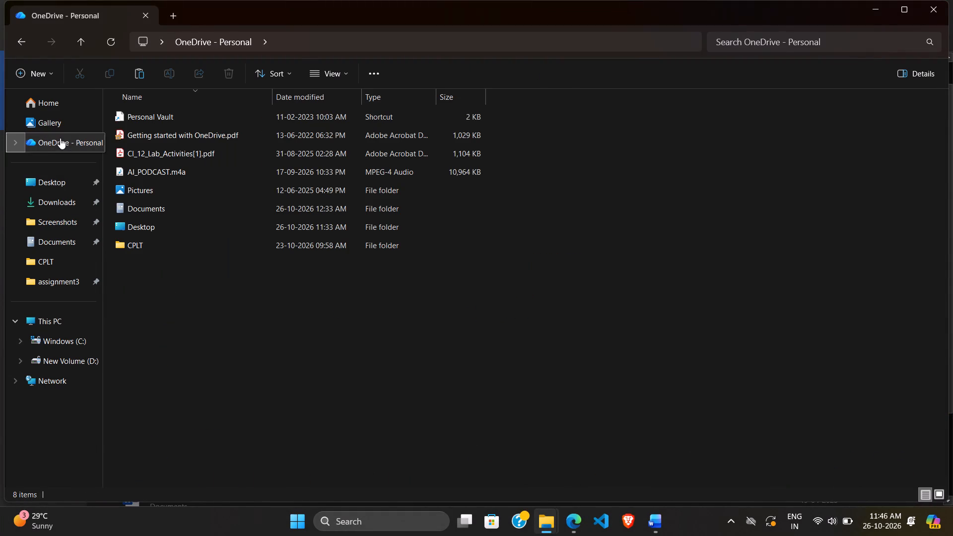
pyautogui.click(54, 129)
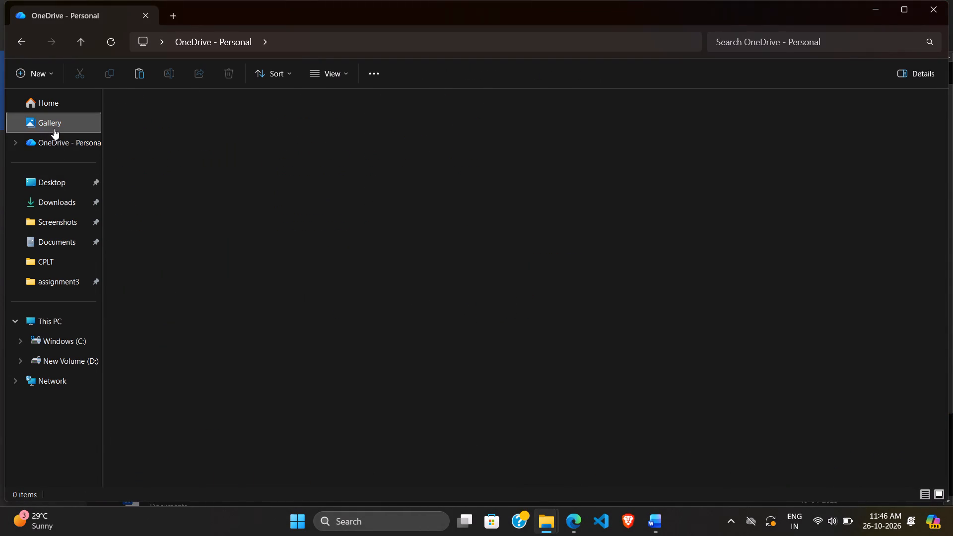
pyautogui.click(63, 167)
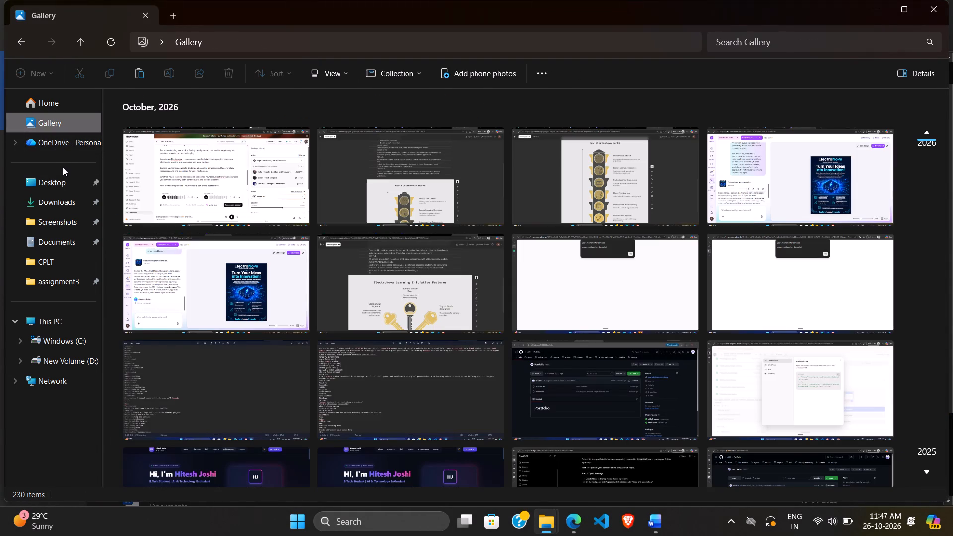
pyautogui.click(58, 174)
pyautogui.click(62, 196)
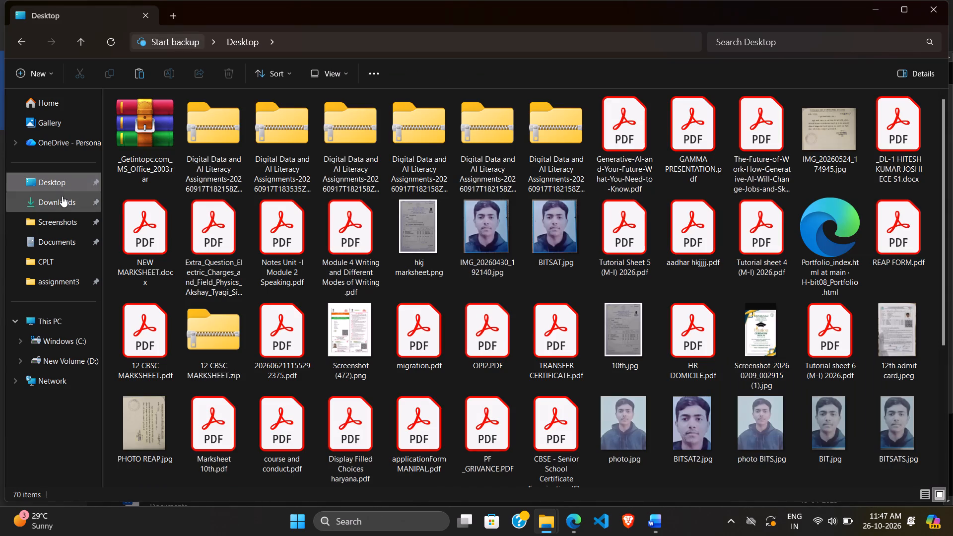
pyautogui.click(69, 183)
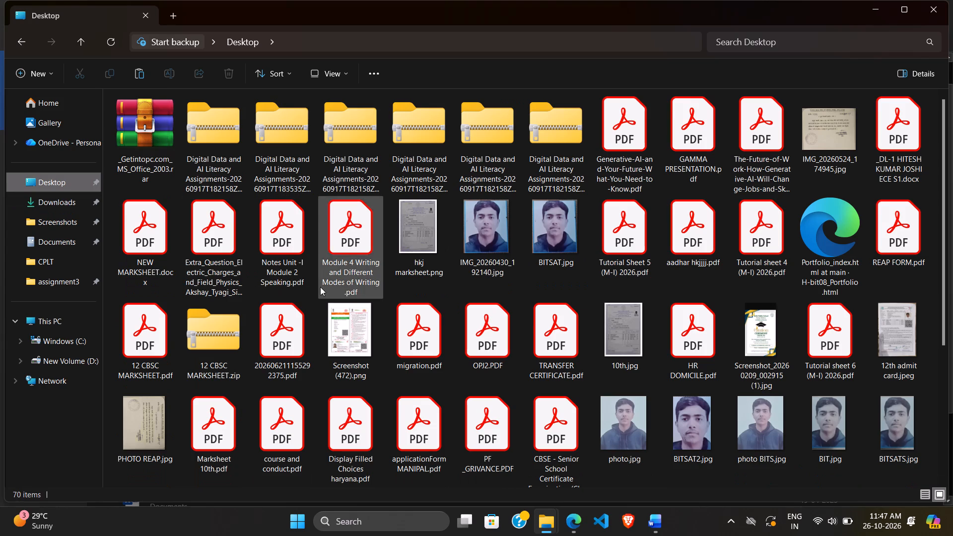
pyautogui.scroll(-7, 419, 298)
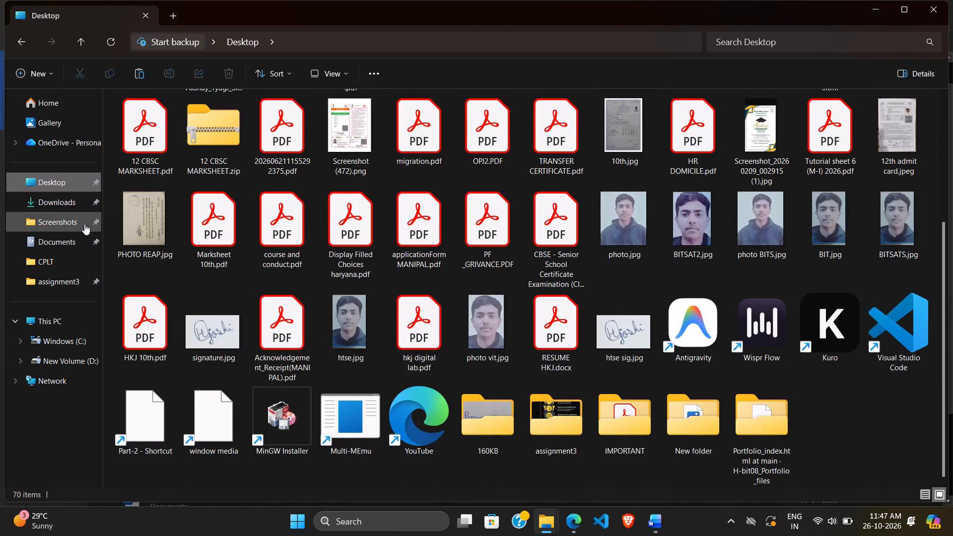
pyautogui.click(74, 227)
pyautogui.click(64, 236)
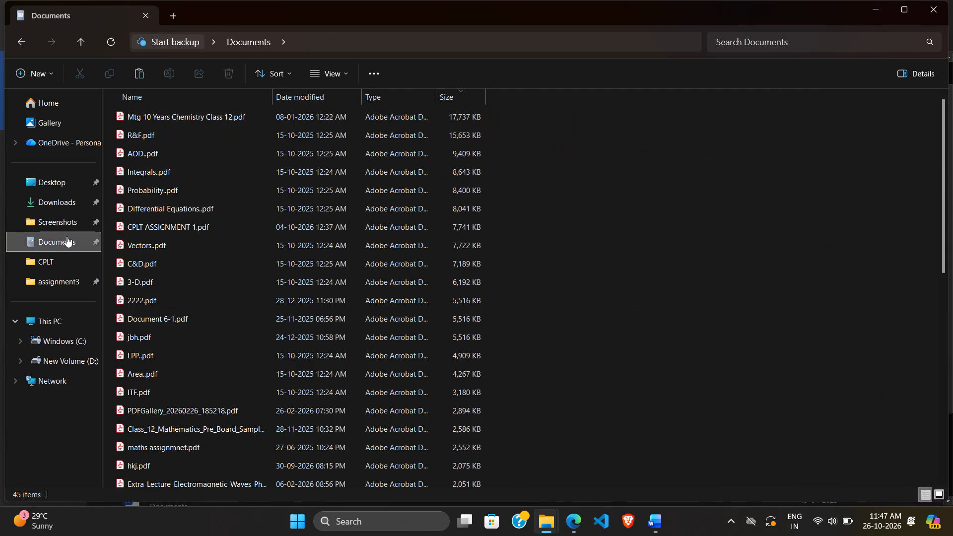
pyautogui.click(68, 271)
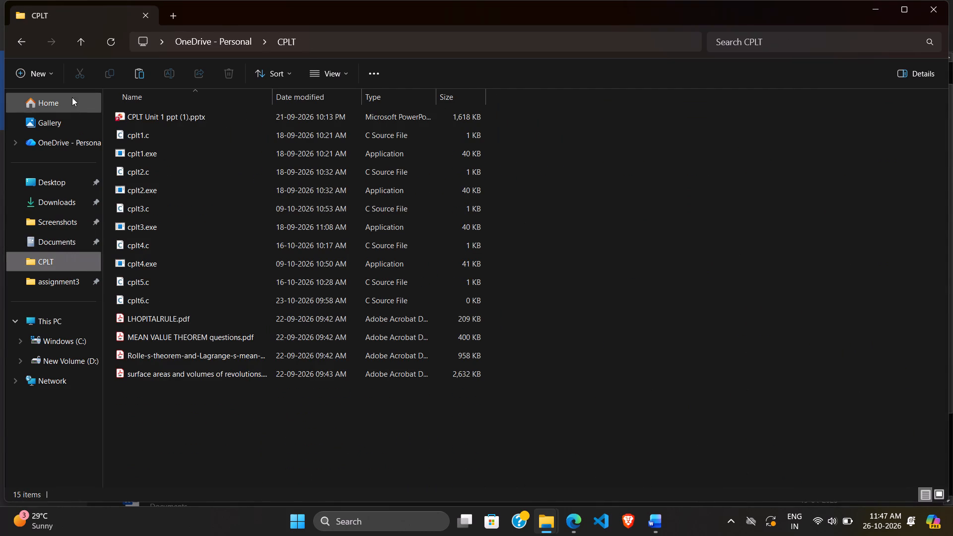
pyautogui.click(62, 107)
pyautogui.scroll(-5, 260, 355)
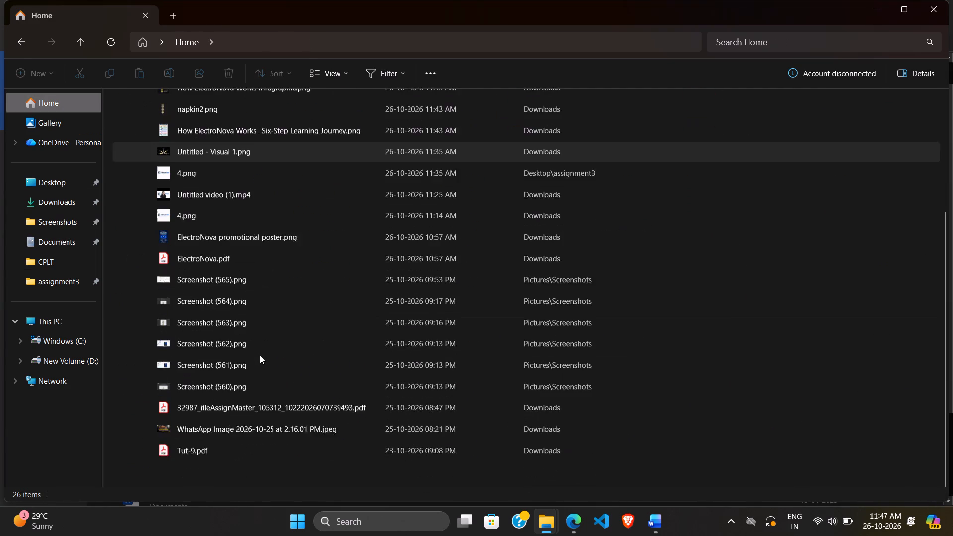
pyautogui.click(934, 2)
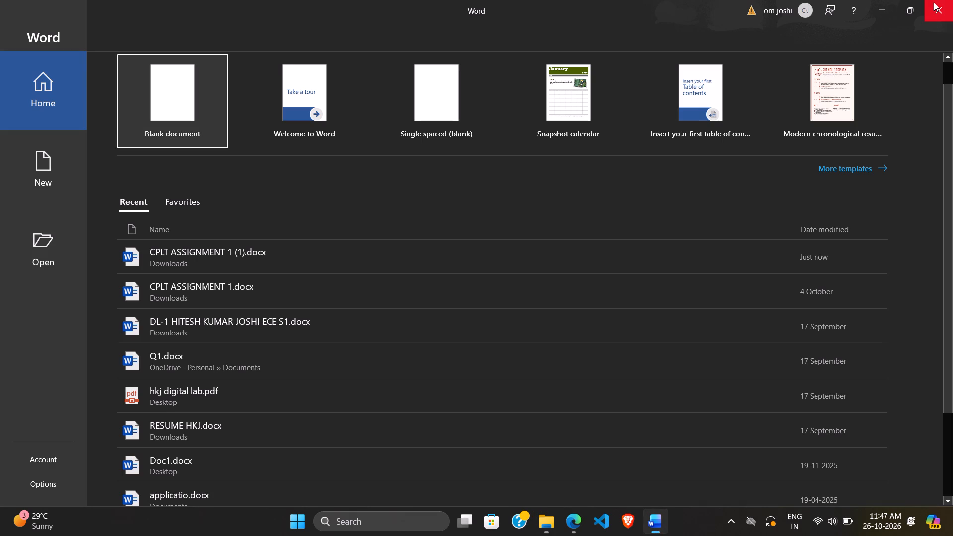
# Create a new blank document in Word.
pyautogui.click(158, 86)
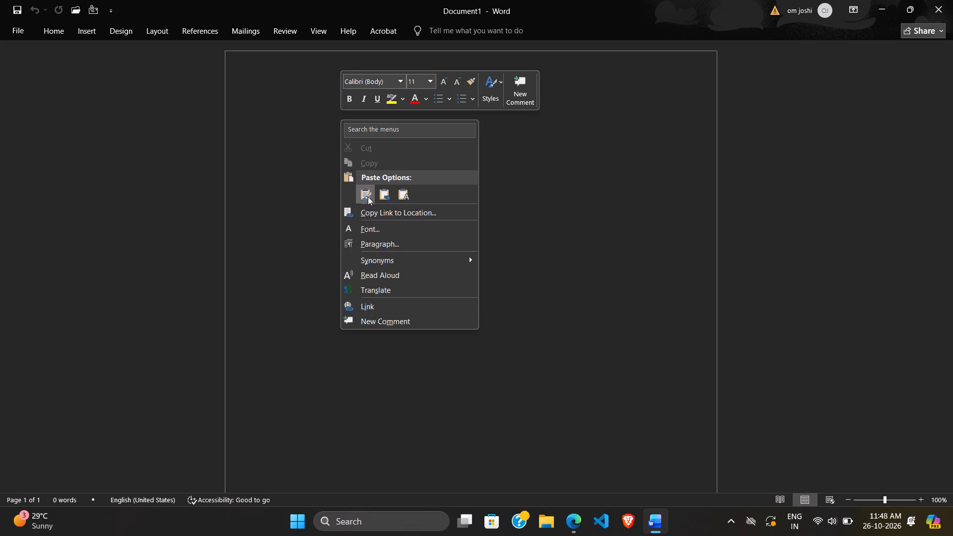
pyautogui.click(368, 197)
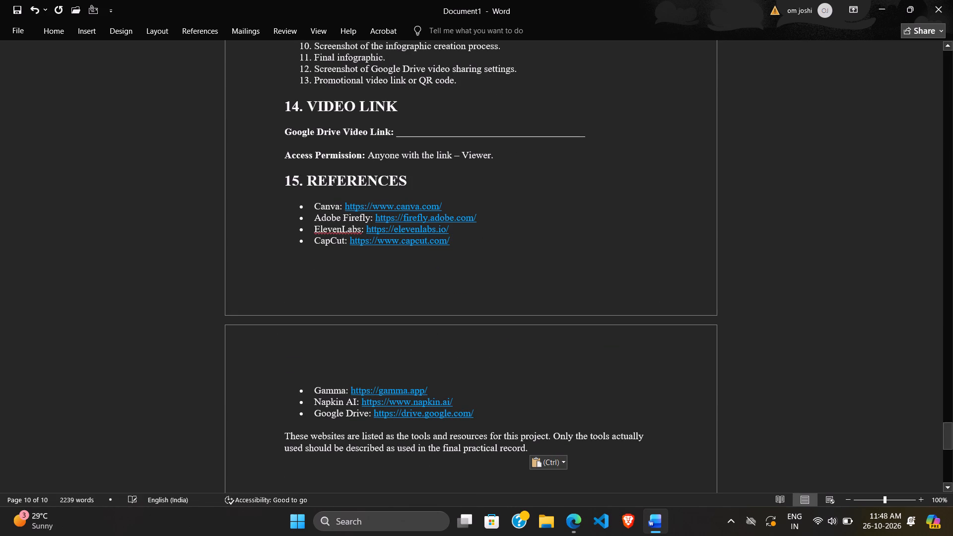
pyautogui.scroll(17, 426, 179)
pyautogui.scroll(14, 426, 179)
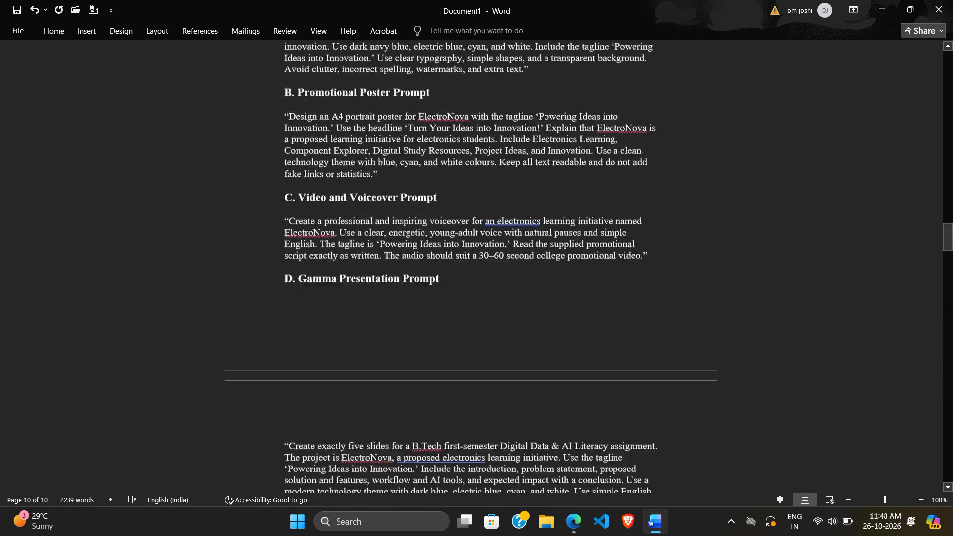
pyautogui.scroll(17, 426, 179)
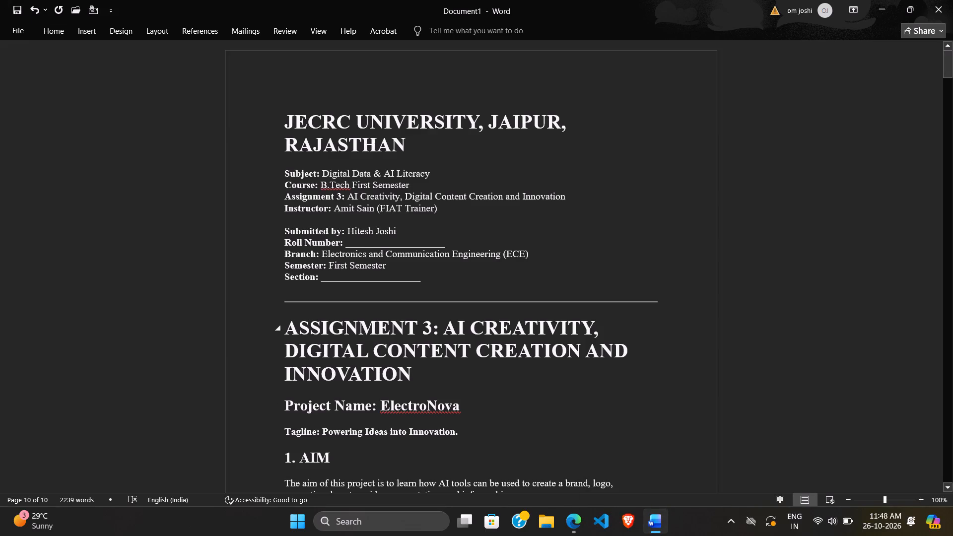
# Open the earlier DL-1 ECE S1 lab record from the recent documents and place it side by side with the new assignment document.
pyautogui.rightClick(652, 517)
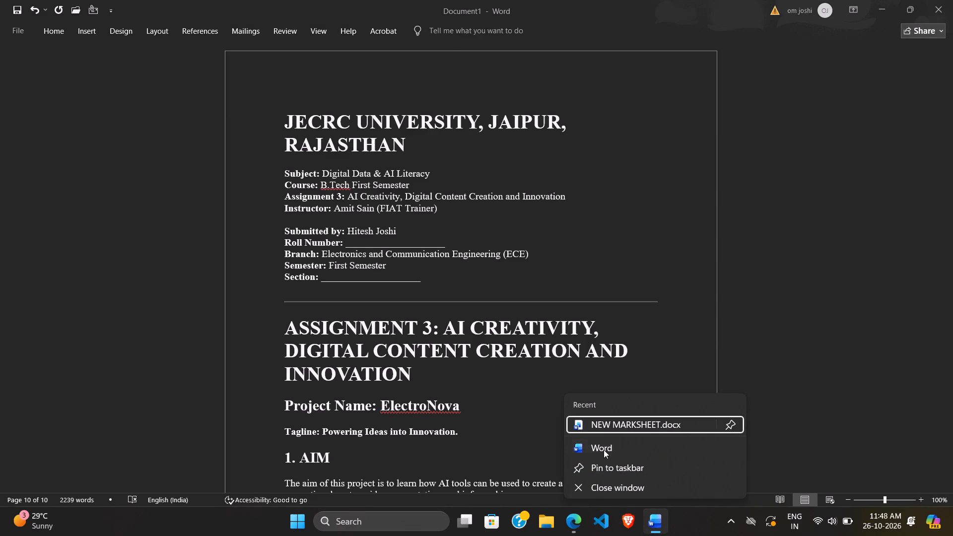
pyautogui.click(604, 450)
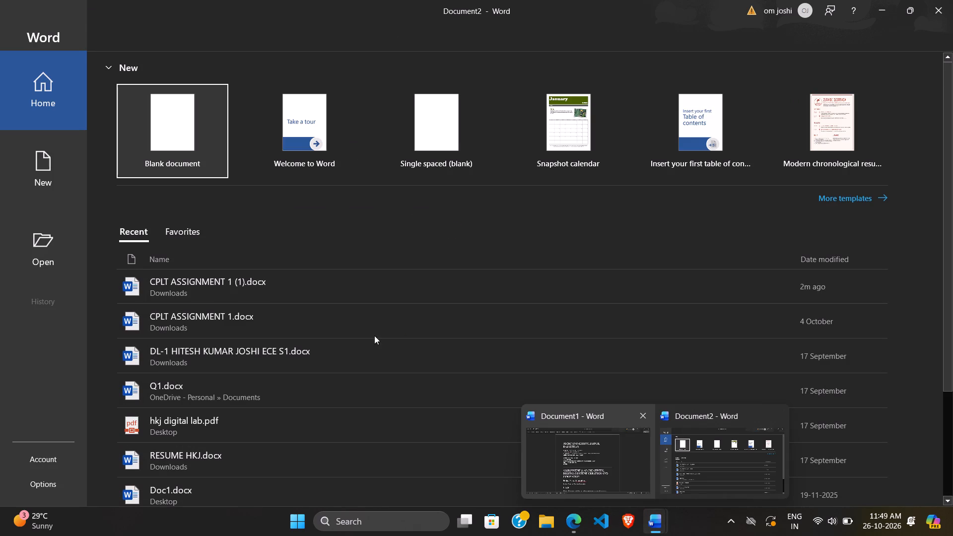
pyautogui.click(300, 351)
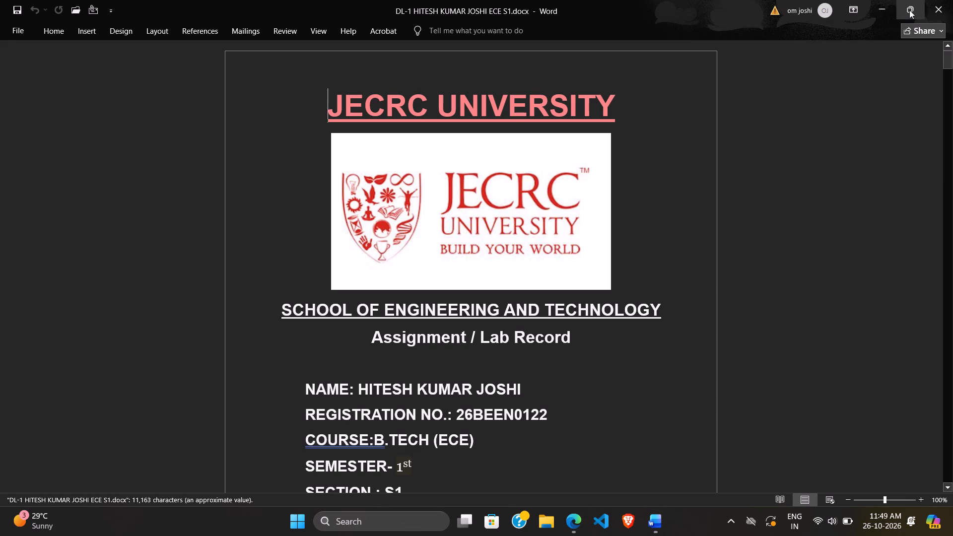
pyautogui.click(836, 52)
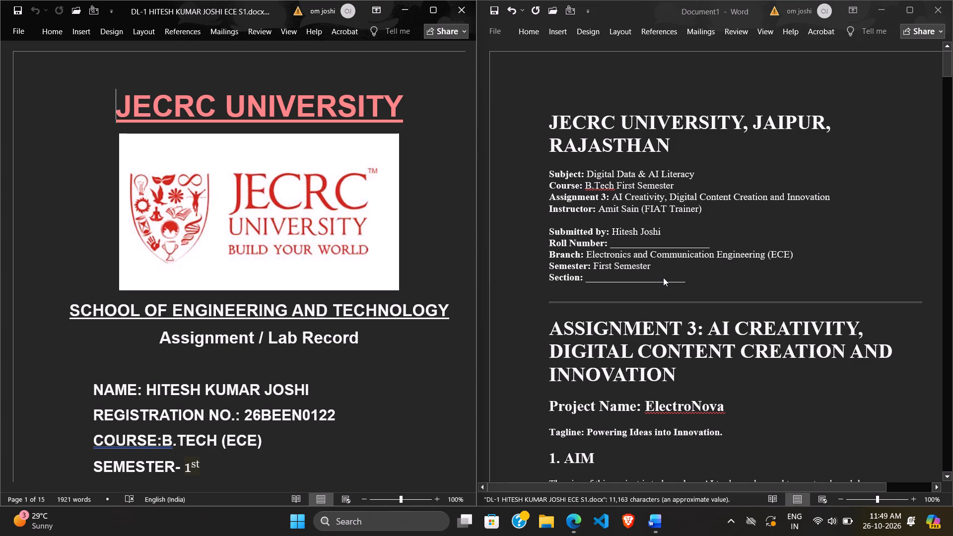
# Delete the JECRC University heading and the subject and submission details above the Assignment 3 title in the new document.
pyautogui.click(680, 276)
pyautogui.moveTo(686, 279); pyautogui.dragTo(682, 279)
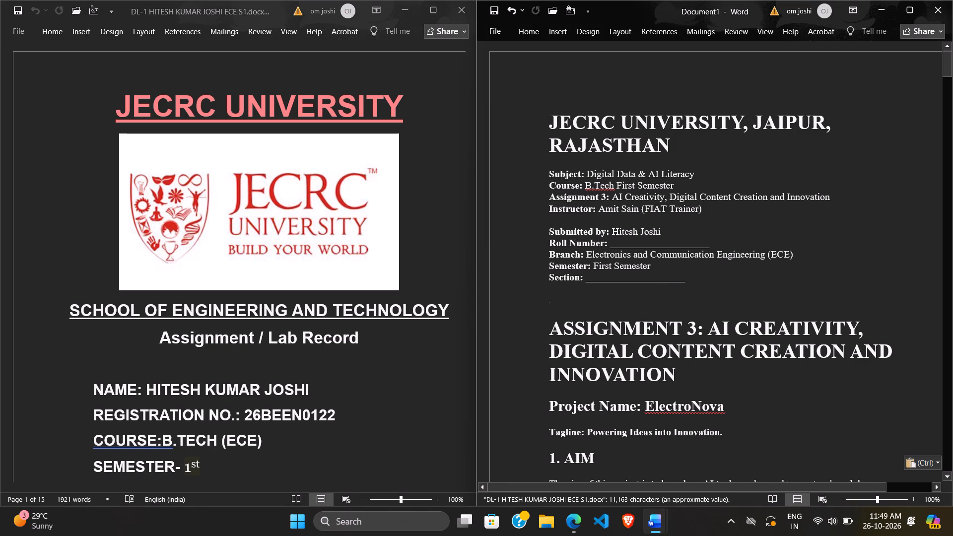
pyautogui.moveTo(682, 279); pyautogui.dragTo(573, 101)
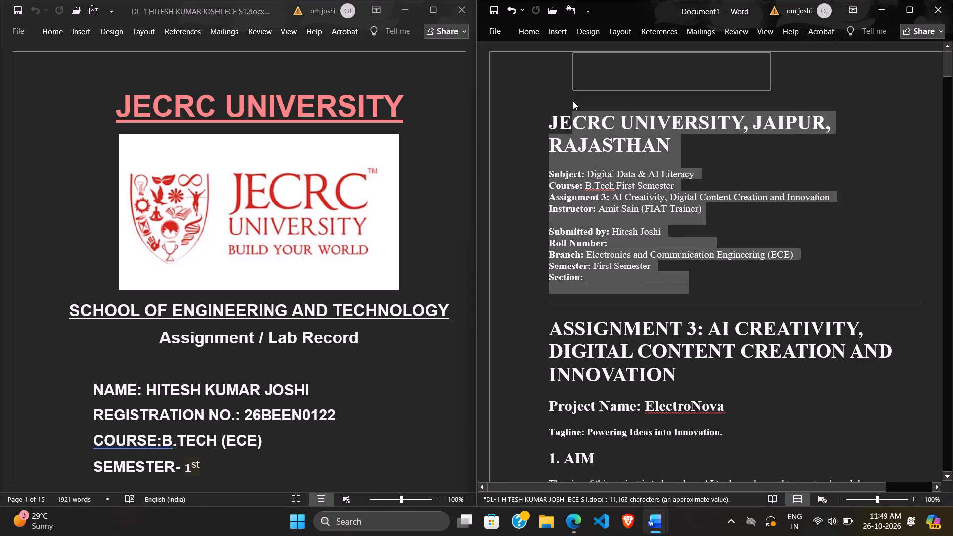
pyautogui.press('BackSpace')
pyautogui.press('BackSpace')
pyautogui.press('BackSpace')
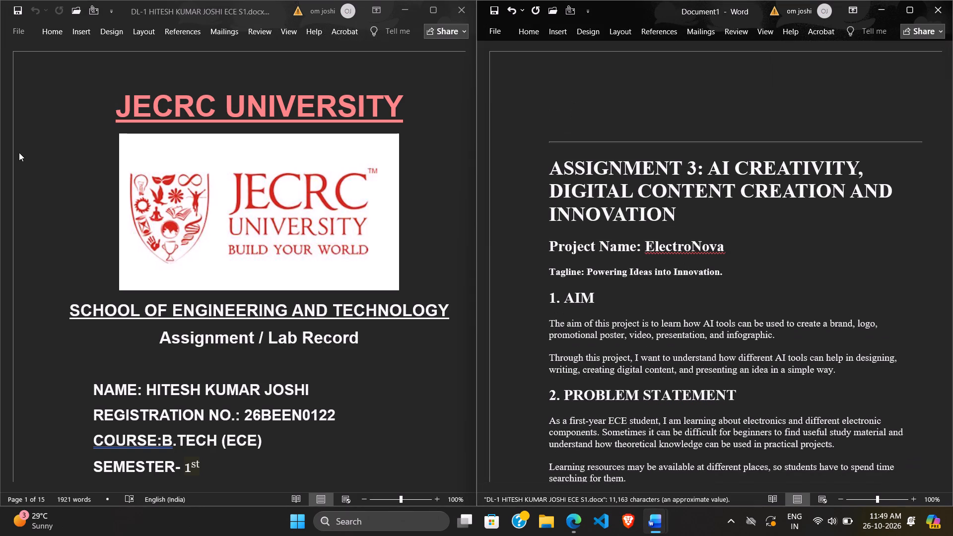
# Copy the lab record's whole cover page, from the JECRC UNIVERSITY heading and logo through the ACADEMIC YEAR: 2026 line.
pyautogui.moveTo(125, 107); pyautogui.dragTo(155, 146)
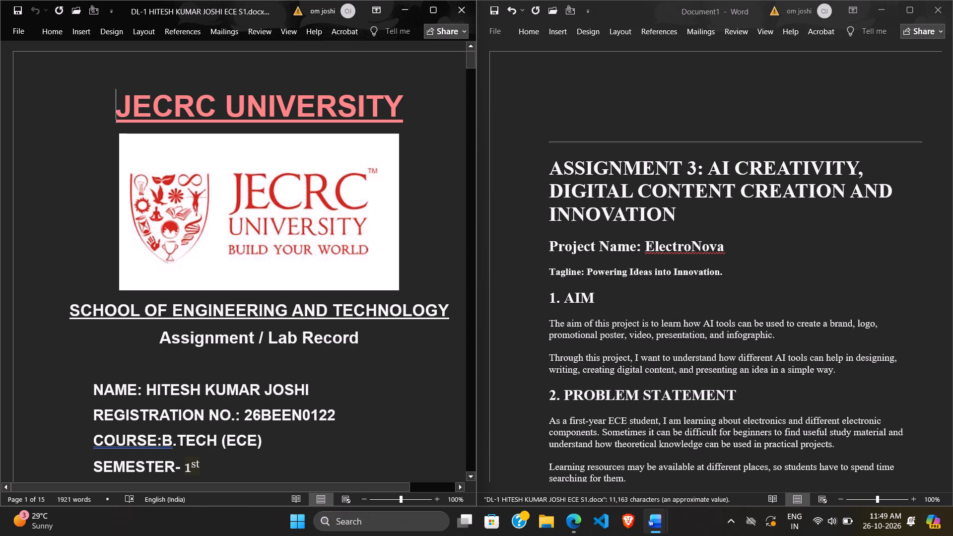
pyautogui.moveTo(155, 146); pyautogui.dragTo(221, 218)
pyautogui.moveTo(118, 104); pyautogui.dragTo(307, 353)
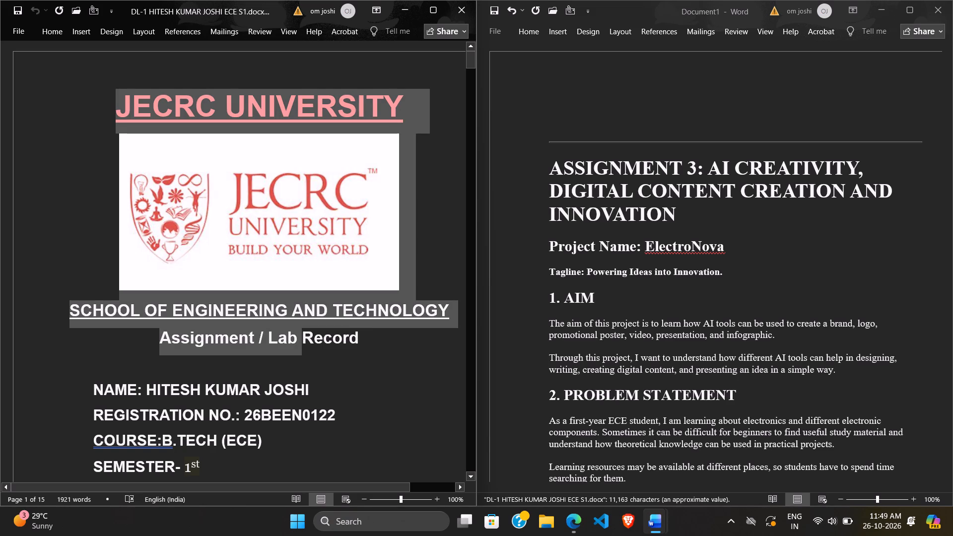
pyautogui.moveTo(307, 353); pyautogui.dragTo(207, 171)
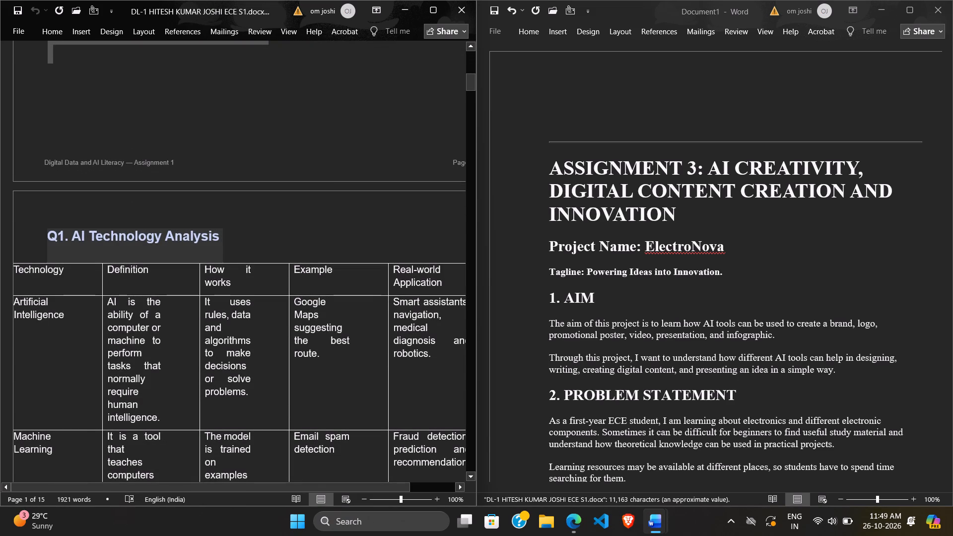
pyautogui.moveTo(207, 171); pyautogui.dragTo(260, 96)
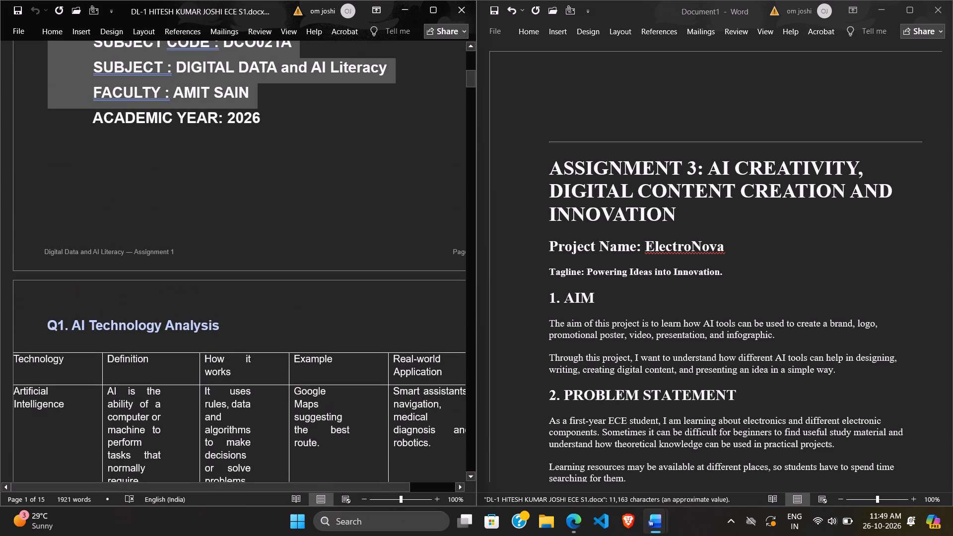
pyautogui.moveTo(260, 96); pyautogui.dragTo(268, 119)
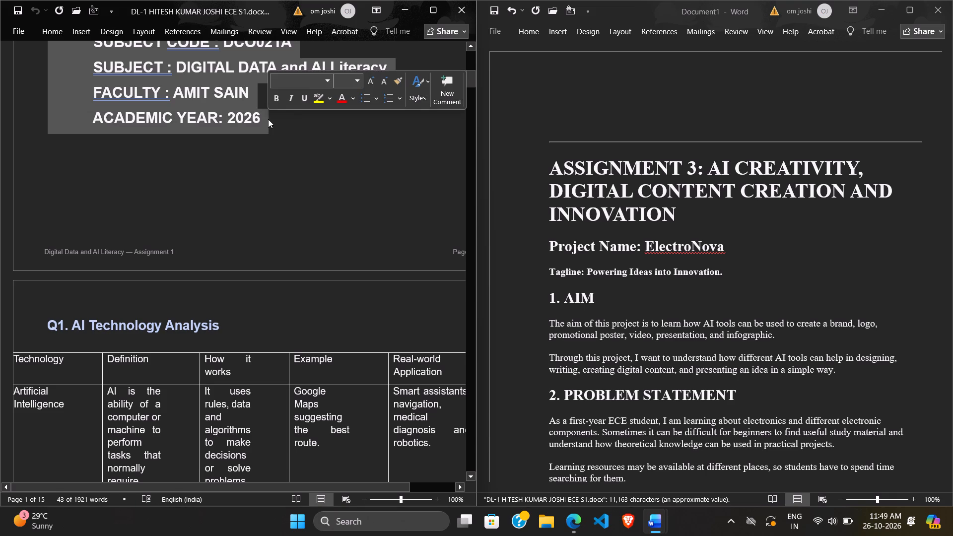
pyautogui.rightClick(165, 91)
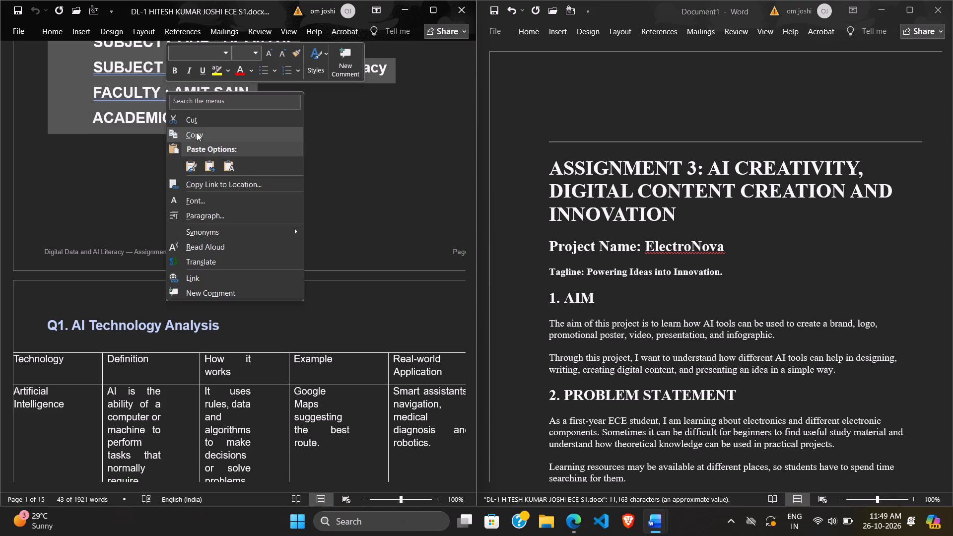
pyautogui.click(197, 133)
pyautogui.click(265, 187)
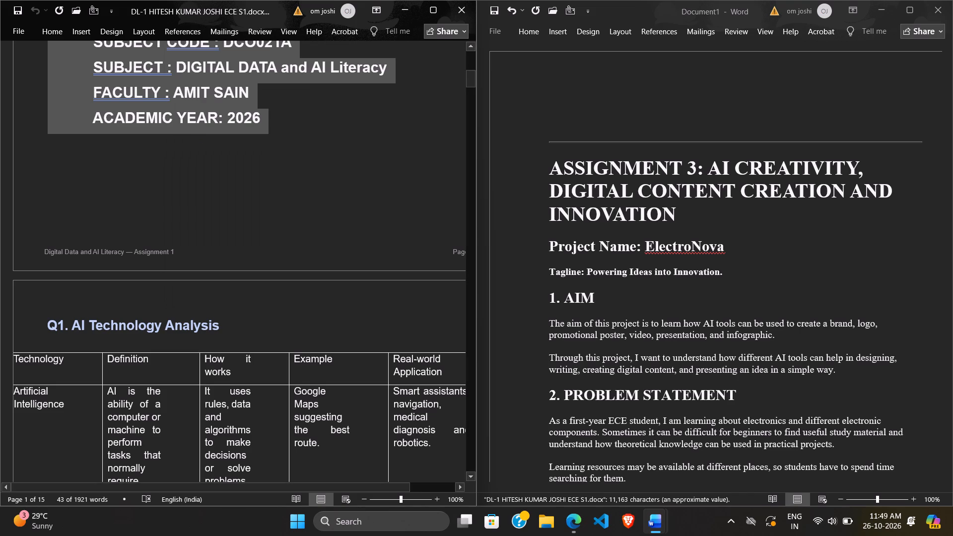
# Paste the copied cover page at the start of the new document, above the divider line before the Assignment 3 title.
pyautogui.scroll(2, 728, 111)
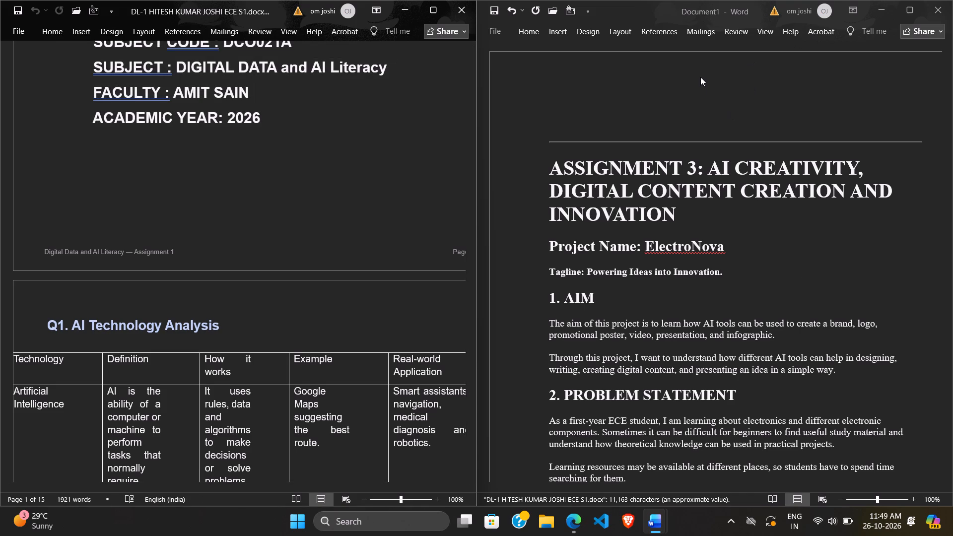
pyautogui.rightClick(700, 77)
pyautogui.rightClick(700, 77)
pyautogui.rightClick(700, 77)
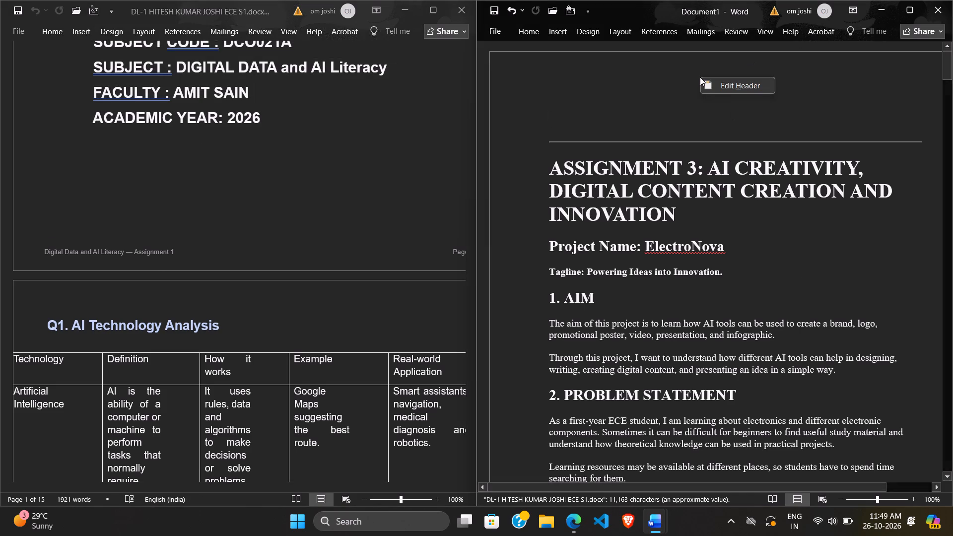
pyautogui.rightClick(609, 122)
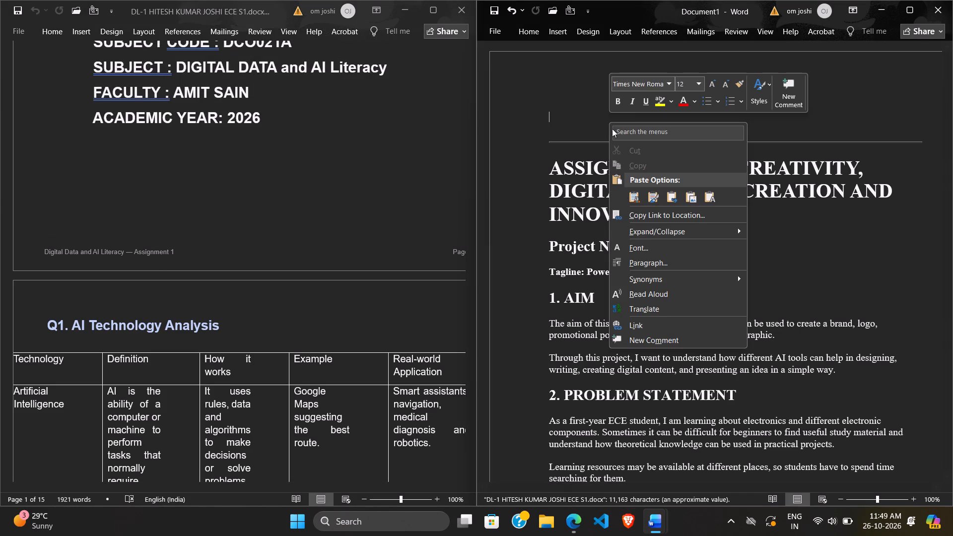
pyautogui.click(631, 196)
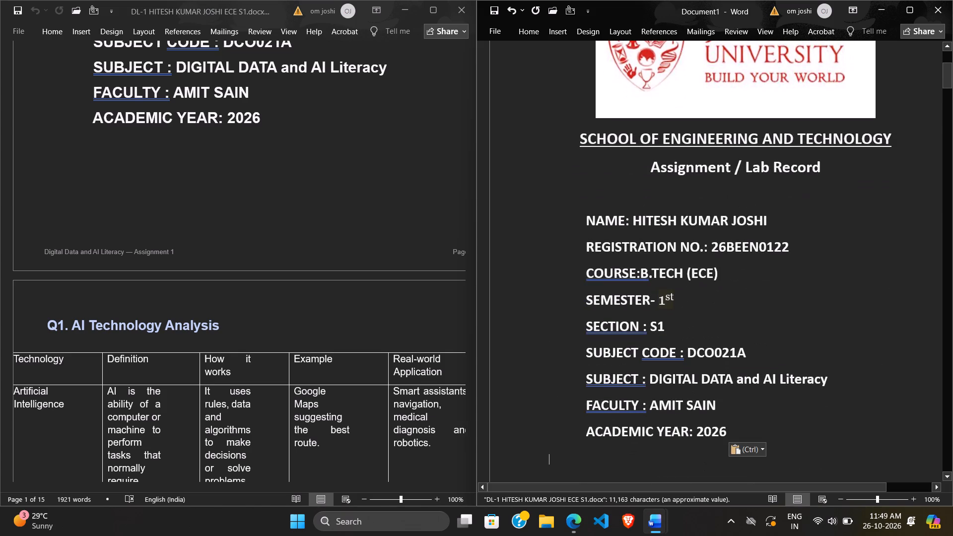
# Look over the pasted cover page and the sections through Brand Details, with the assignment document maximized.
pyautogui.scroll(-5, 661, 304)
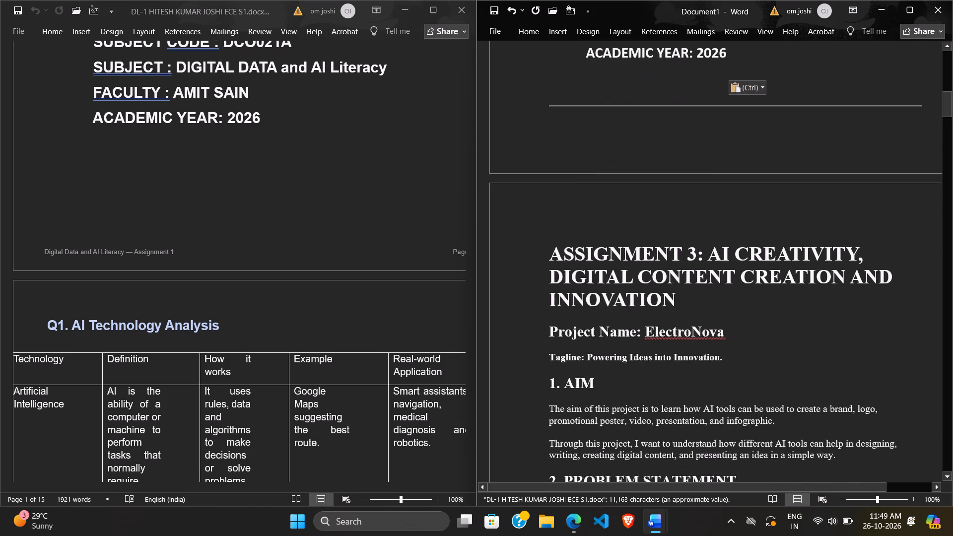
pyautogui.scroll(-2, 661, 304)
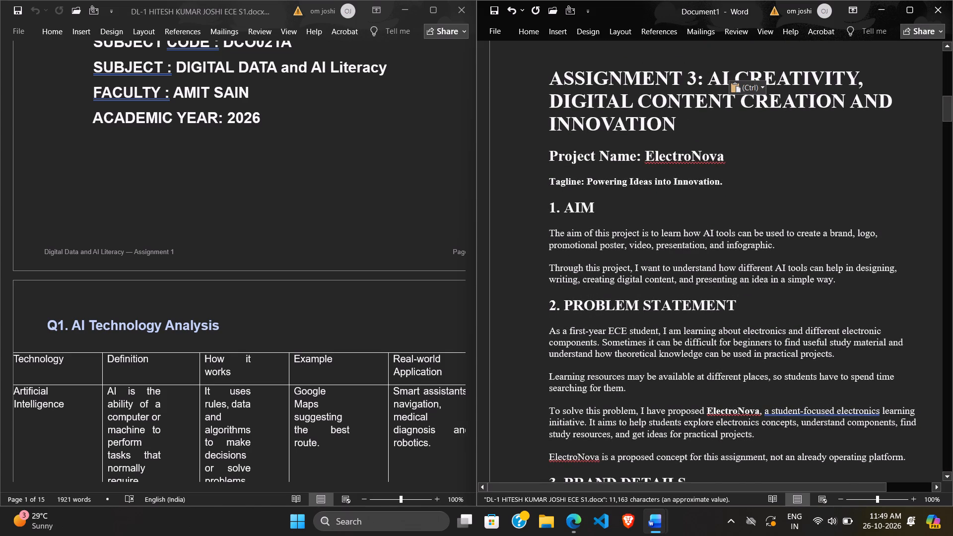
pyautogui.scroll(-2, 703, 259)
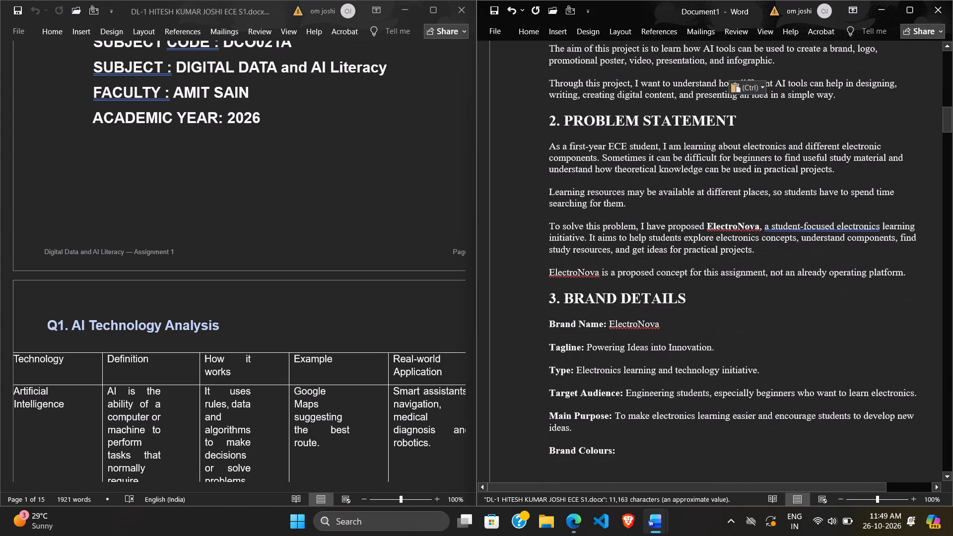
pyautogui.scroll(-1, 703, 259)
pyautogui.click(901, 2)
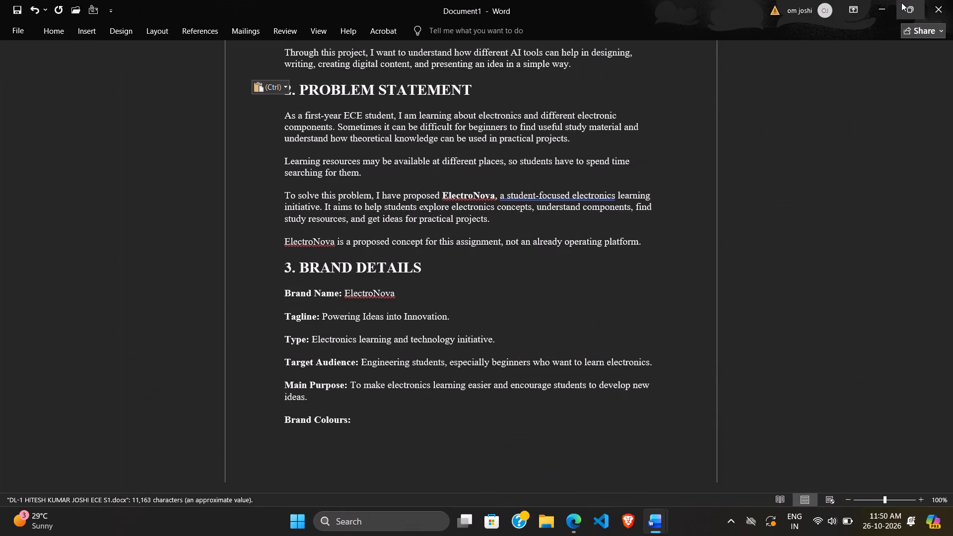
pyautogui.click(744, 343)
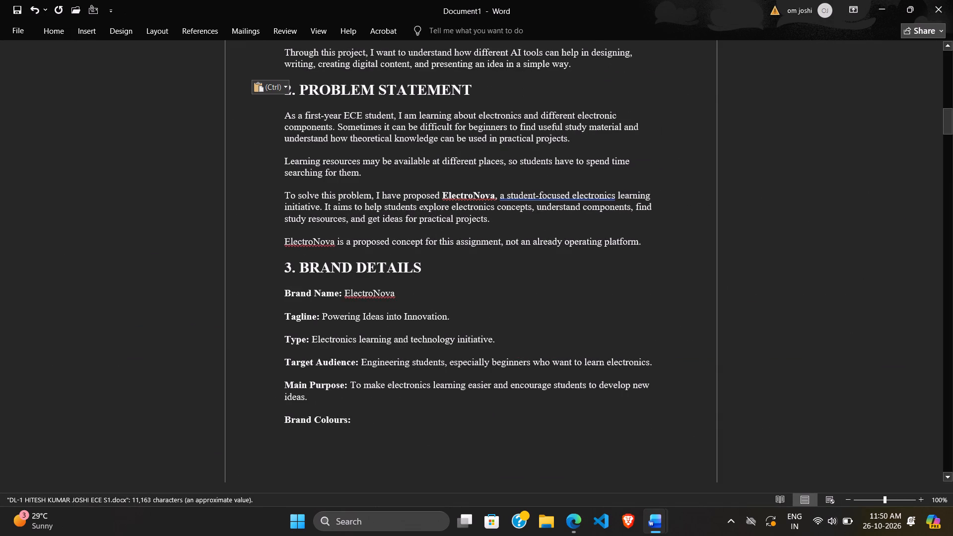
pyautogui.scroll(5, 585, 278)
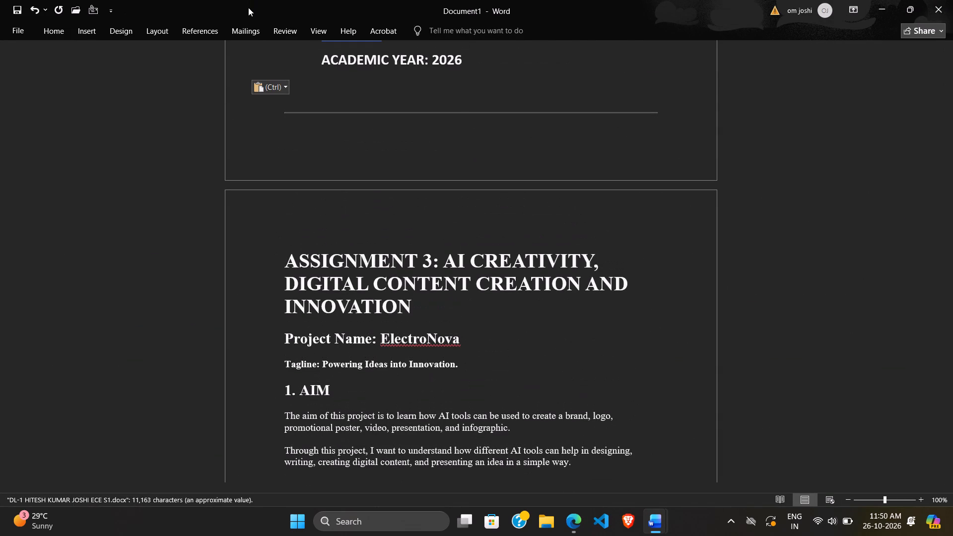
pyautogui.scroll(5, 280, 282)
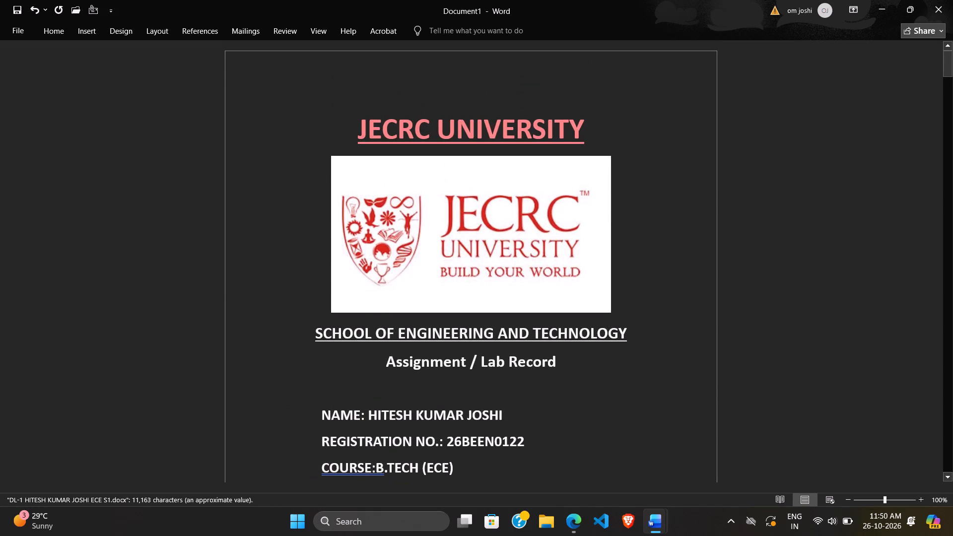
pyautogui.scroll(-2, 652, 327)
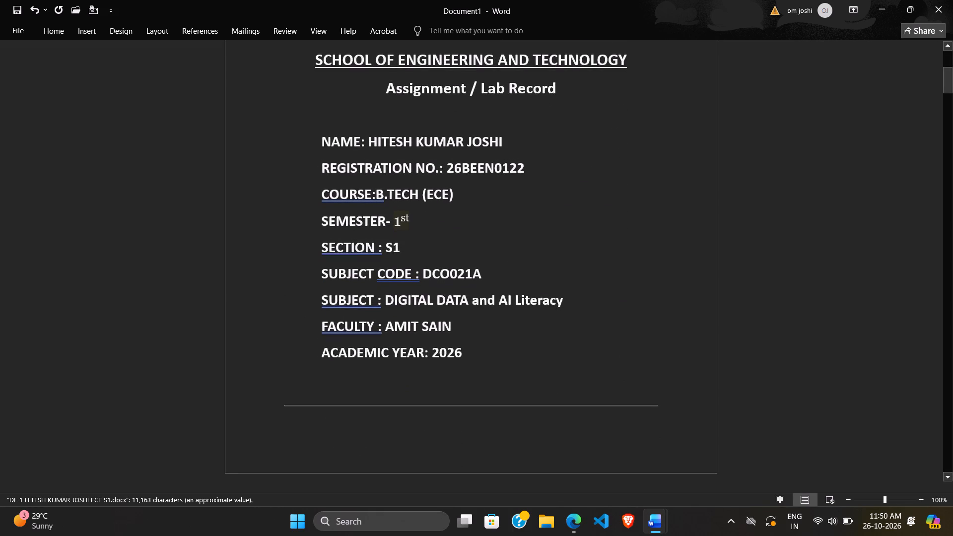
pyautogui.scroll(-1, 652, 327)
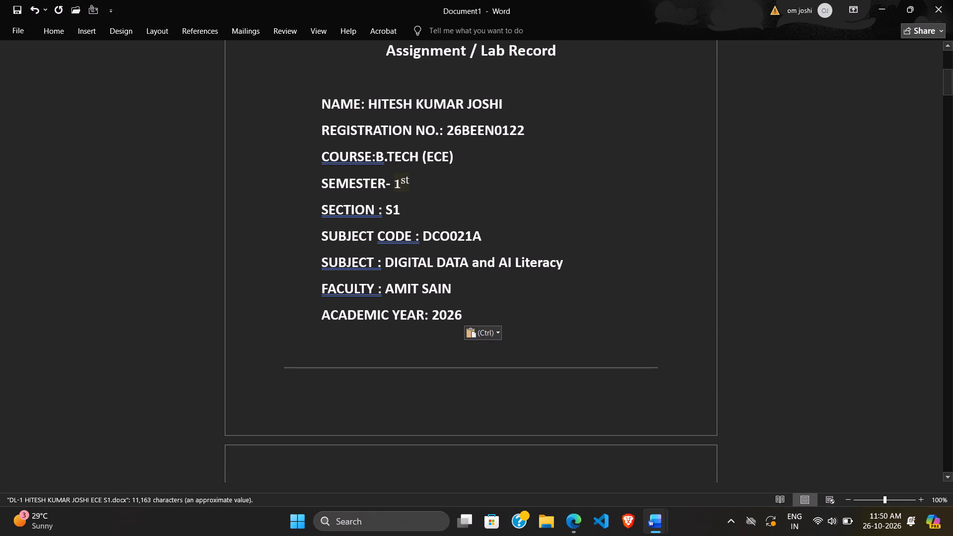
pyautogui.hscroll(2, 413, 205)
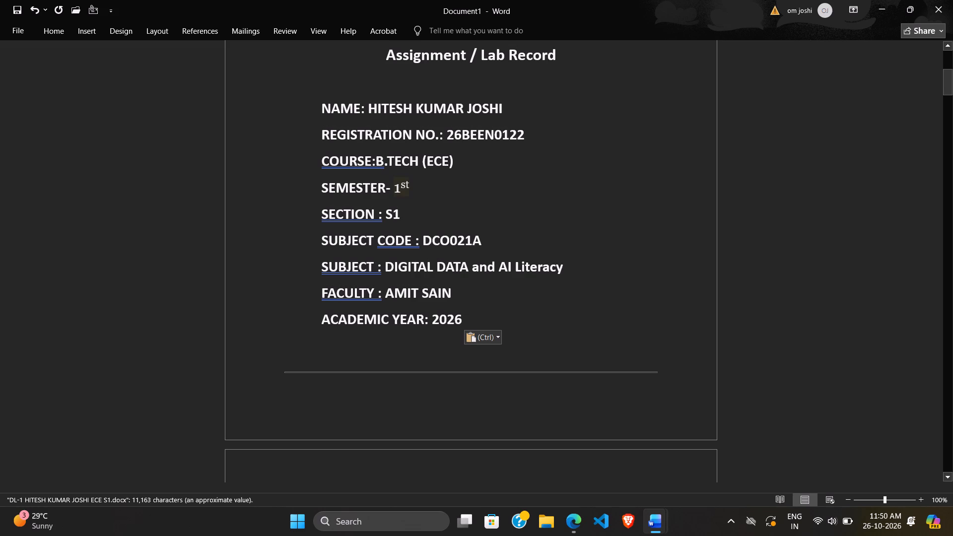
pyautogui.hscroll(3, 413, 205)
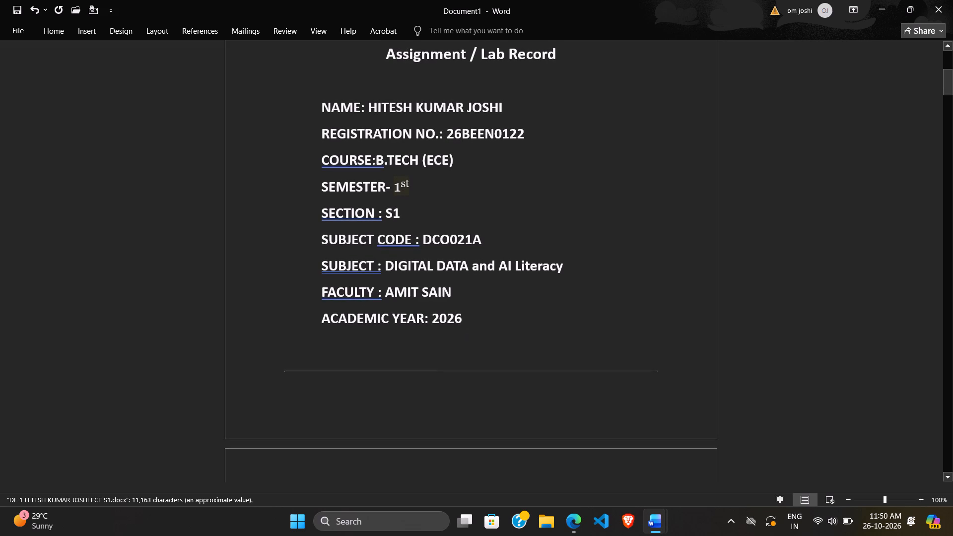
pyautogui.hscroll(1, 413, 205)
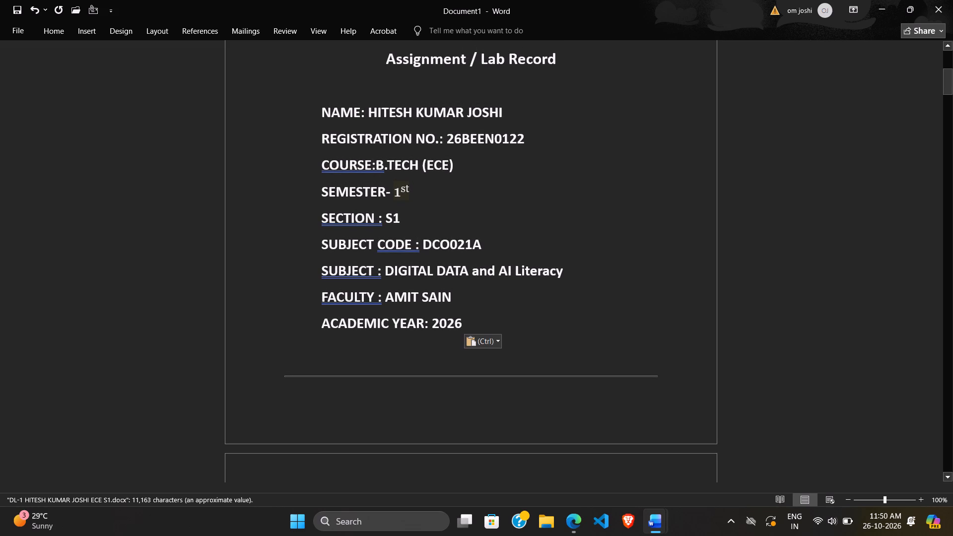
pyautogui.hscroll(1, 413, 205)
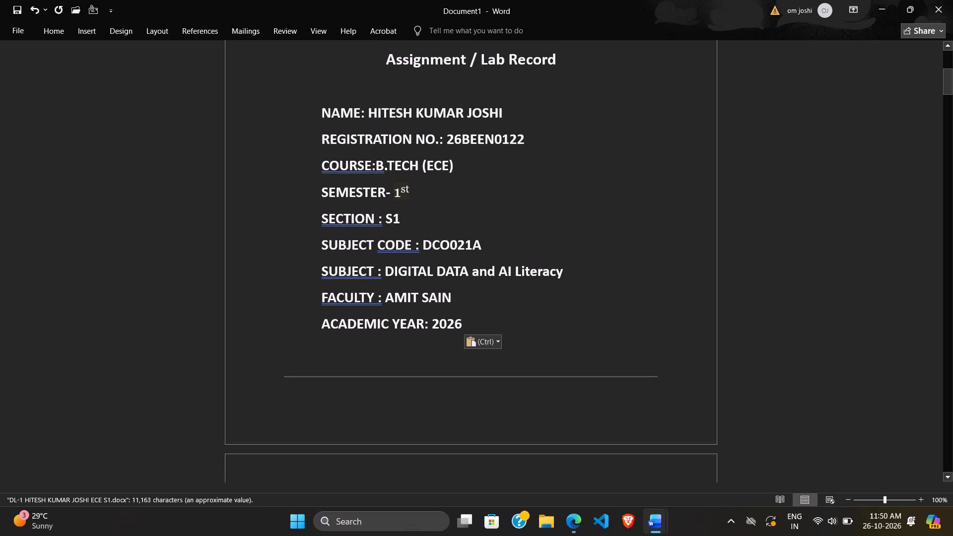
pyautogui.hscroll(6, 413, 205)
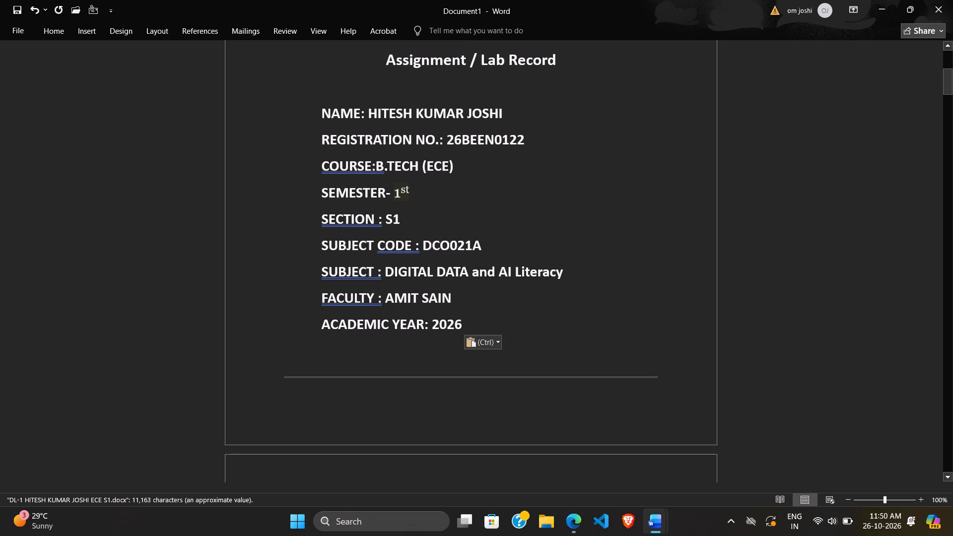
# Check the document from the cover page to the procedure's poster step, and back up to the Project Name and Aim sections.
pyautogui.hscroll(3, 413, 205)
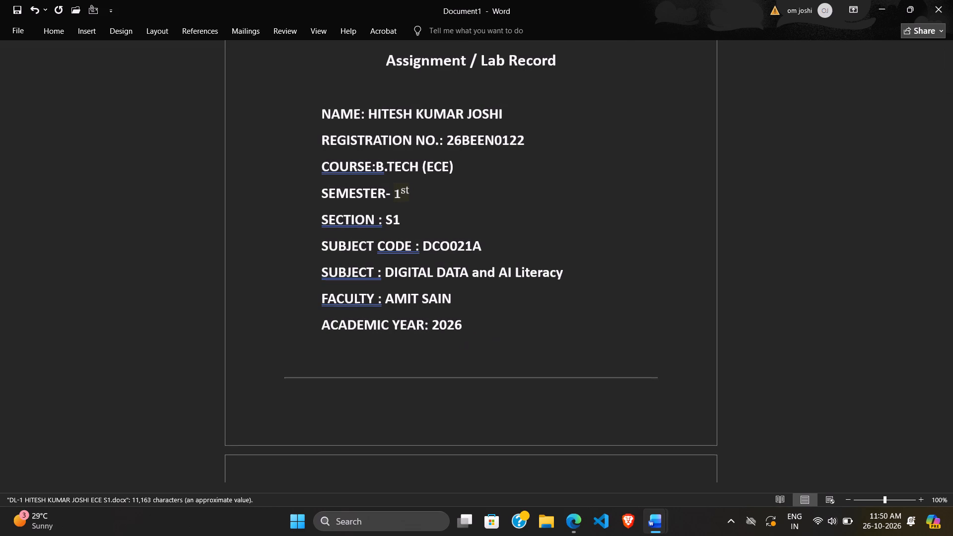
pyautogui.hscroll(1, 413, 205)
pyautogui.scroll(-14, 413, 205)
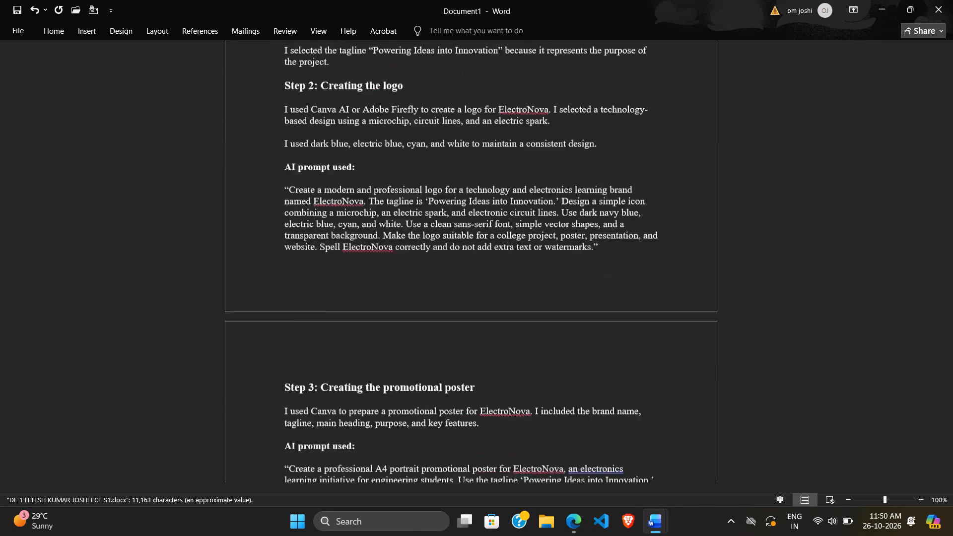
pyautogui.scroll(-6, 413, 205)
pyautogui.scroll(9, 413, 205)
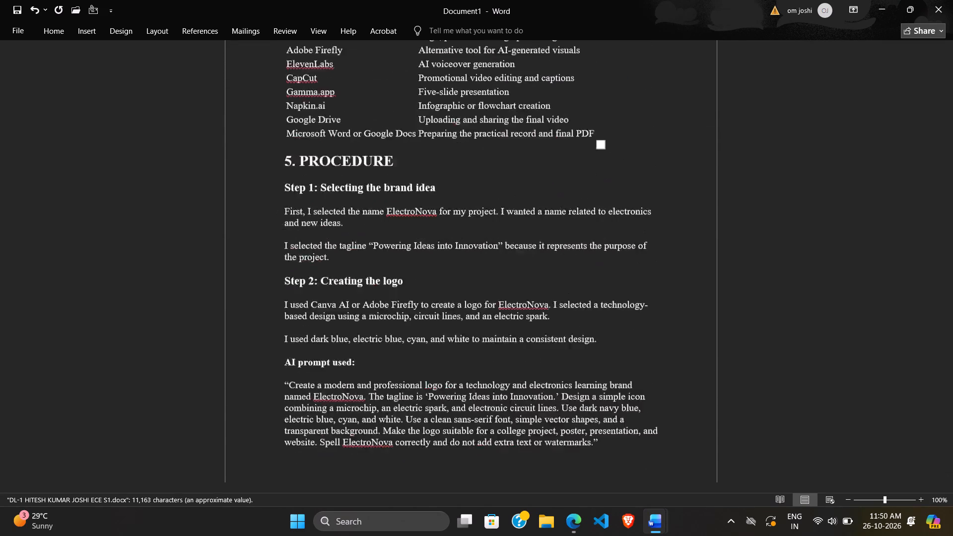
pyautogui.scroll(4, 413, 205)
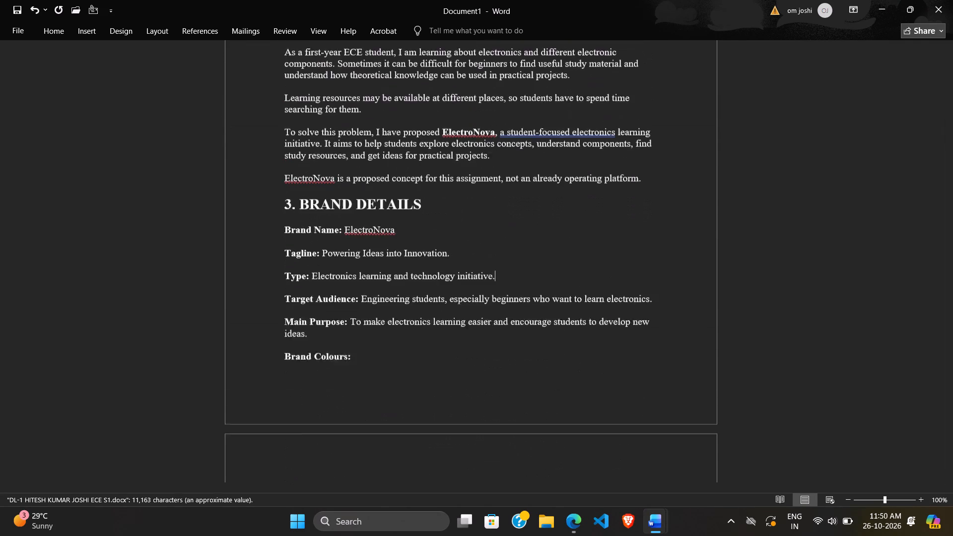
pyautogui.scroll(3, 413, 205)
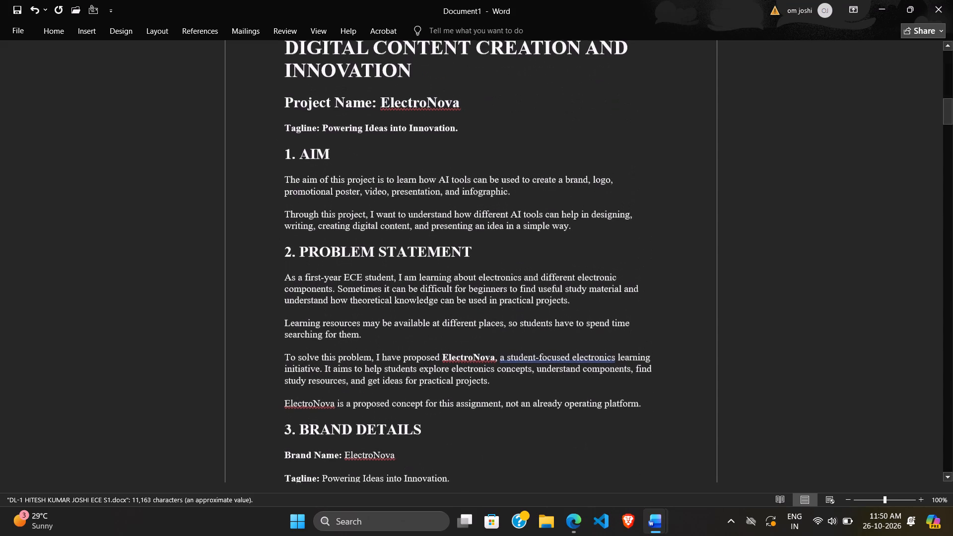
pyautogui.scroll(1, 413, 205)
# Read through the document from Brand Details, past Tools Used, Procedure and Promotional Video Script, to the logo, poster, voiceover and Gamma prompts.
pyautogui.scroll(-2, 413, 205)
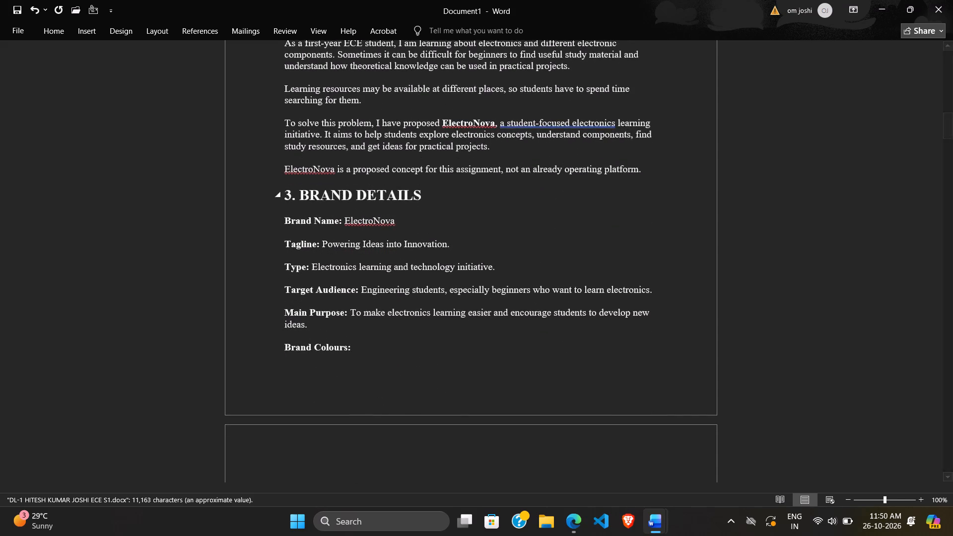
pyautogui.scroll(-4, 399, 397)
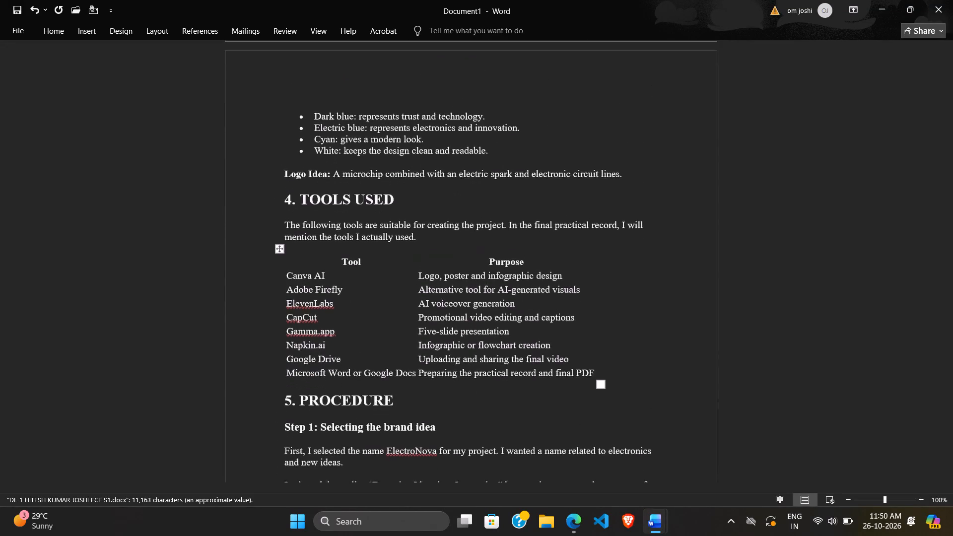
pyautogui.scroll(-7, 399, 397)
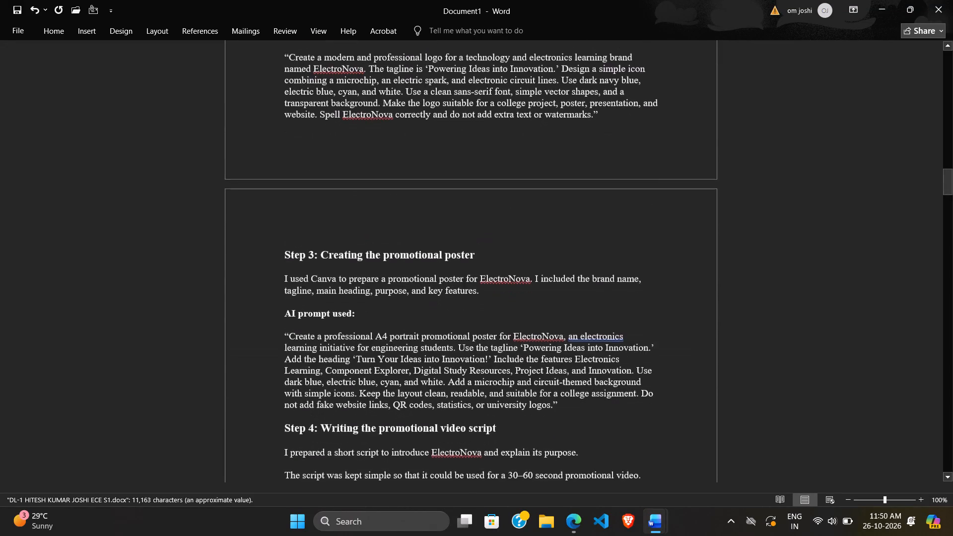
pyautogui.scroll(-7, 399, 397)
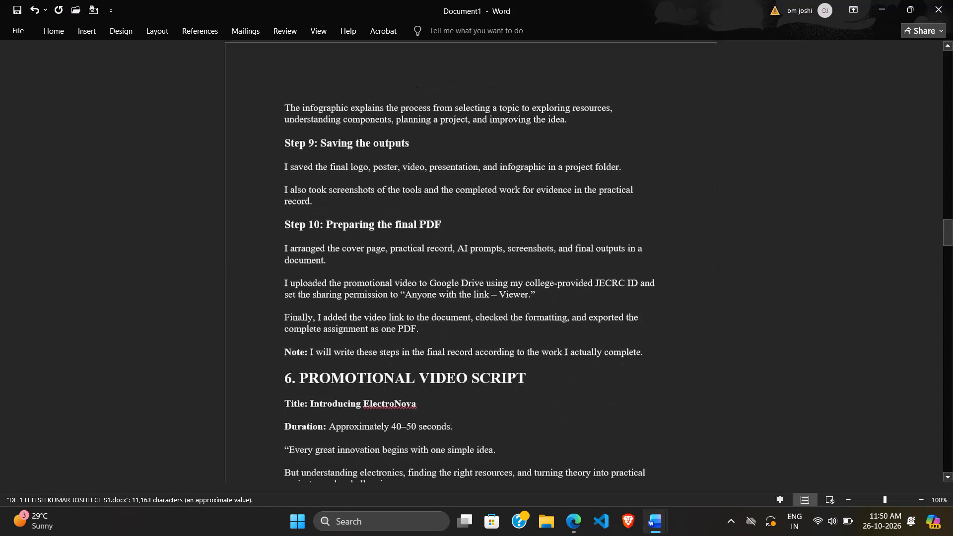
pyautogui.scroll(-6, 399, 397)
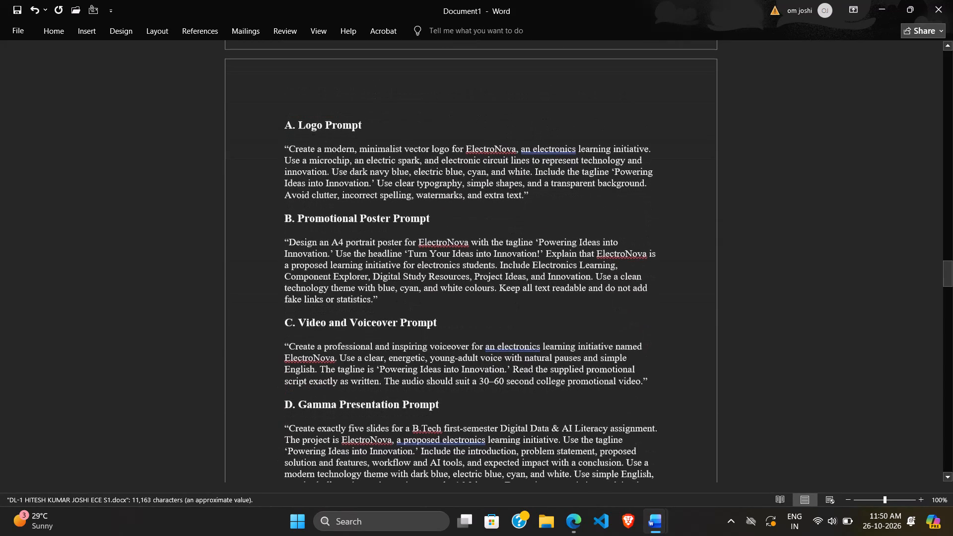
pyautogui.scroll(1, 399, 397)
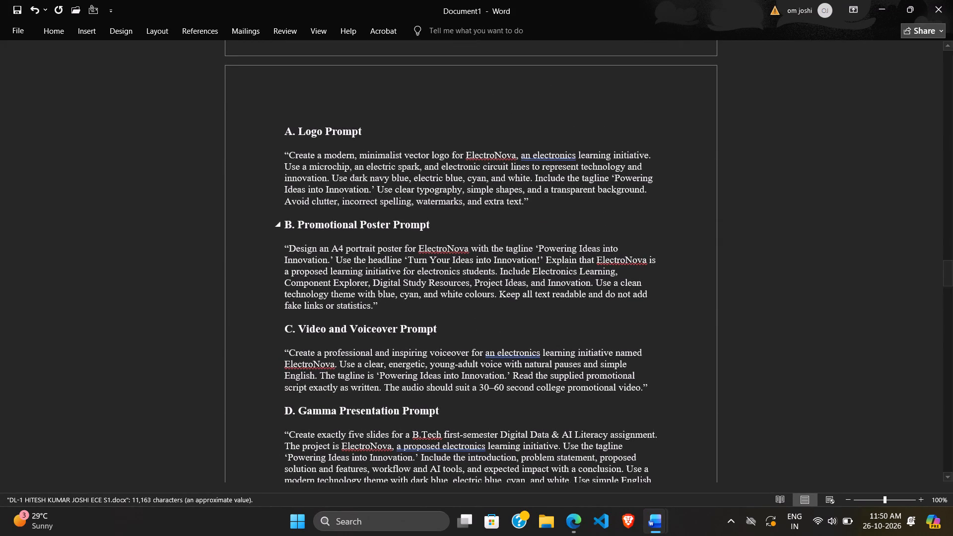
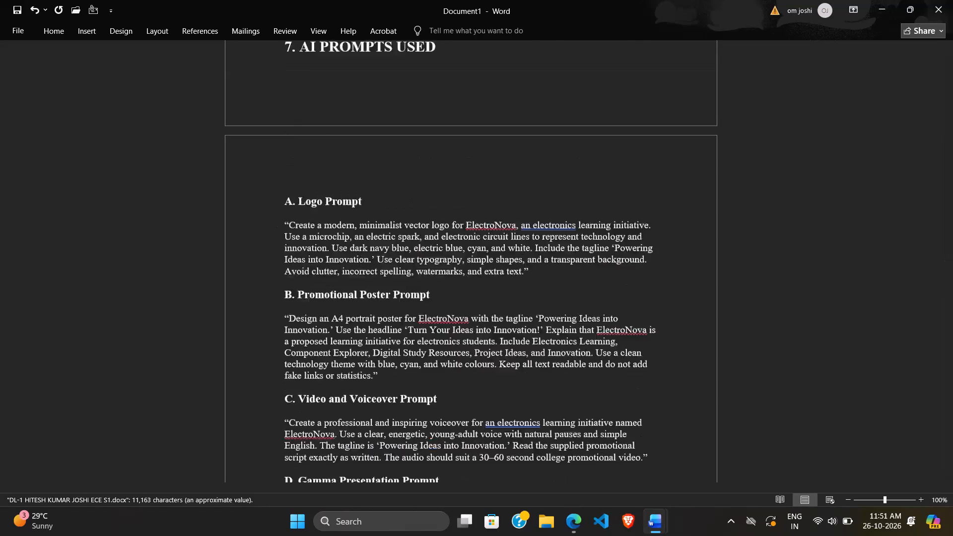
# Read through the rest of the document, from the AI prompts and pitch slides to the evidence list, Video Link and References.
pyautogui.scroll(-1, 428, 247)
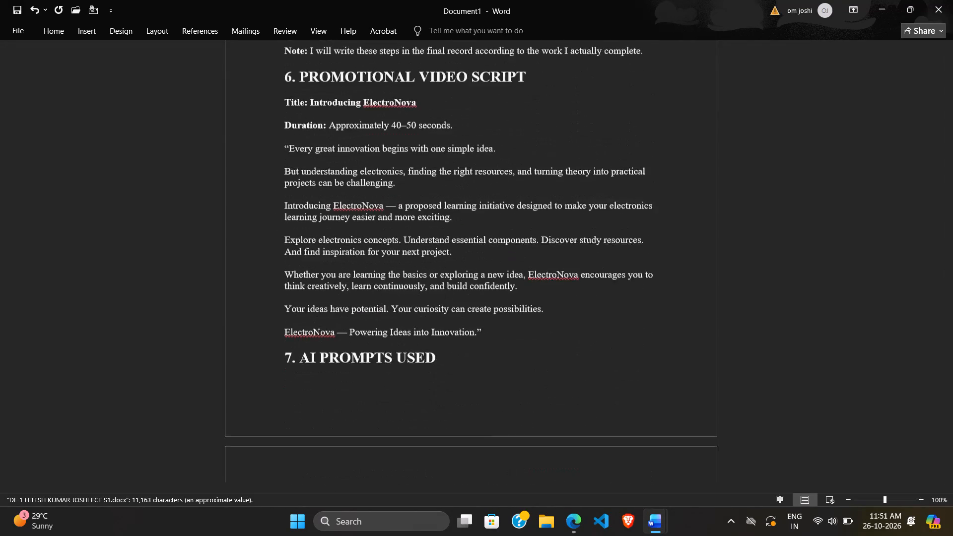
pyautogui.scroll(-2, 428, 247)
pyautogui.scroll(-6, 429, 310)
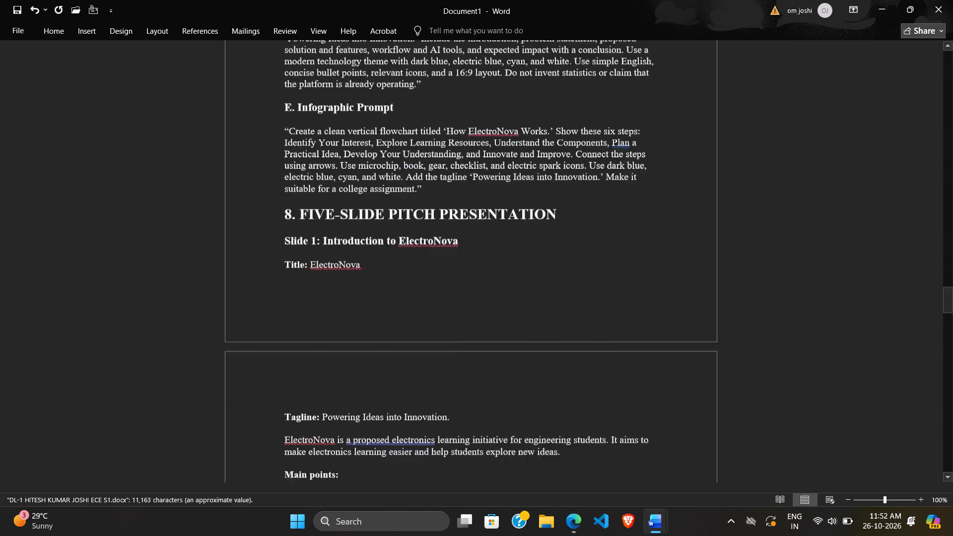
pyautogui.scroll(-8, 429, 310)
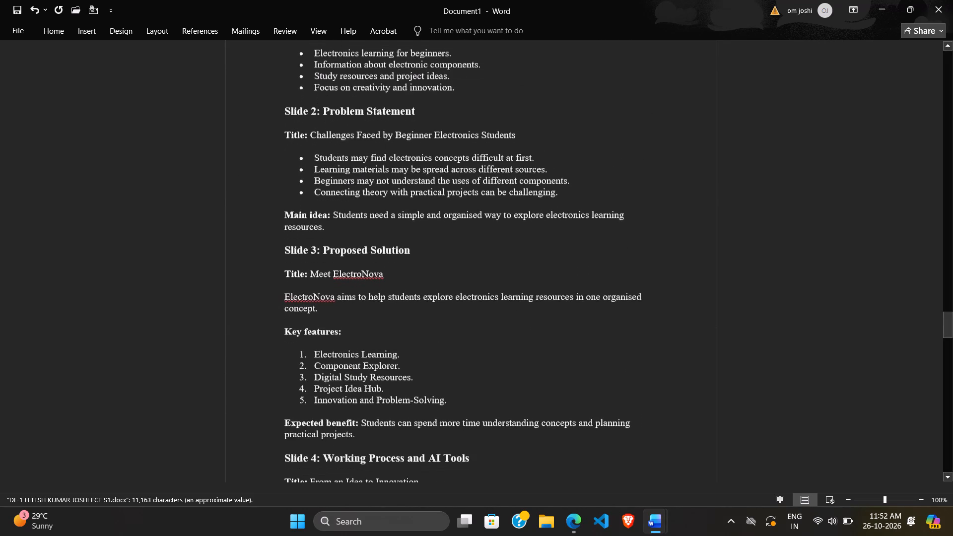
pyautogui.scroll(-1, 429, 310)
pyautogui.scroll(3, 429, 310)
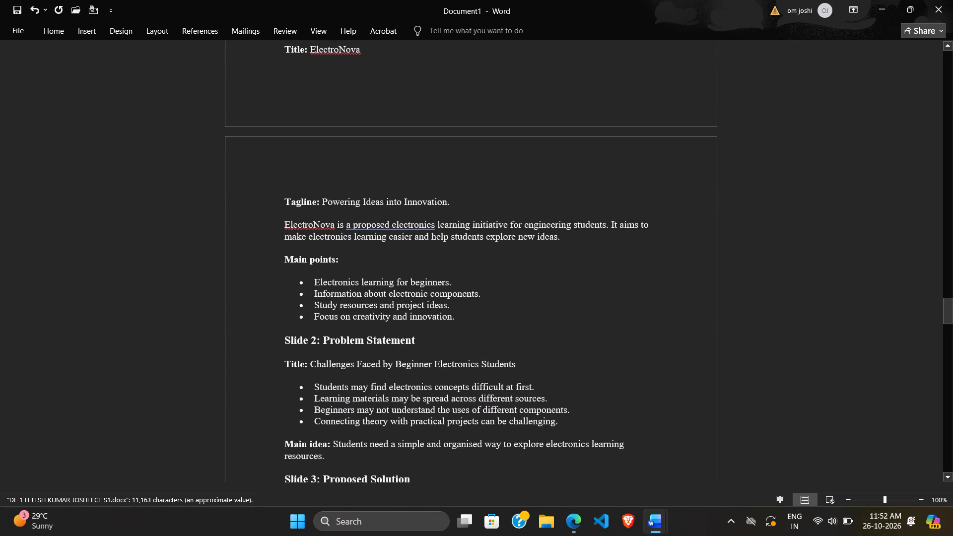
pyautogui.scroll(-9, 429, 310)
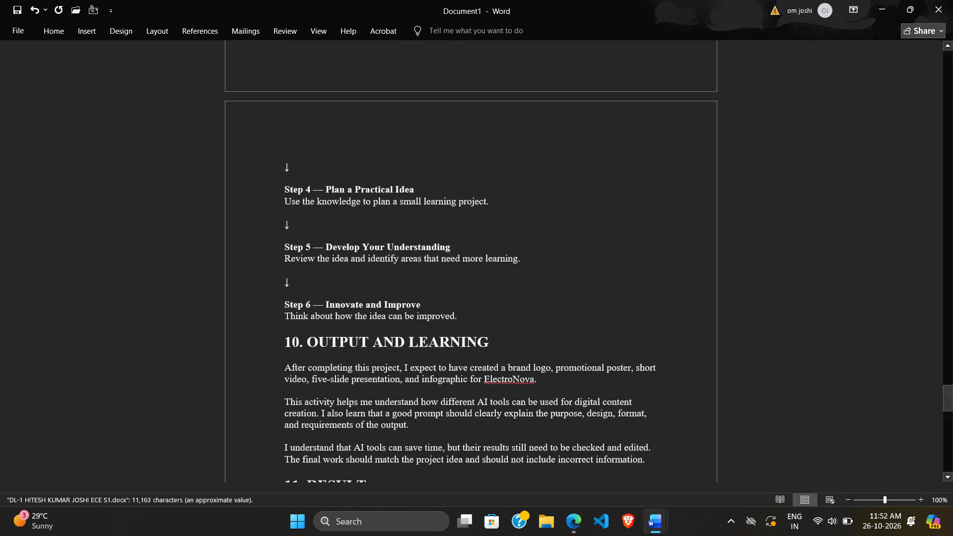
pyautogui.scroll(-3, 429, 310)
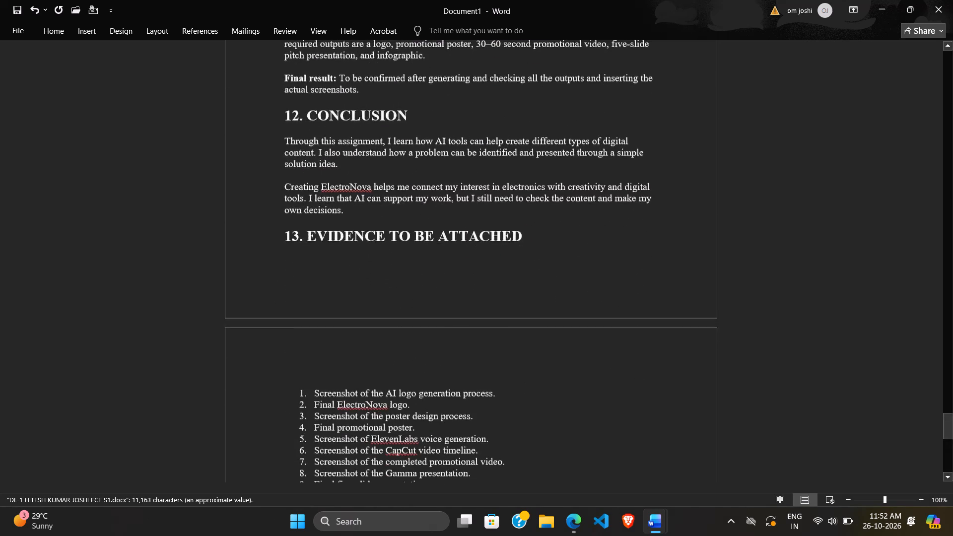
pyautogui.scroll(-2, 429, 310)
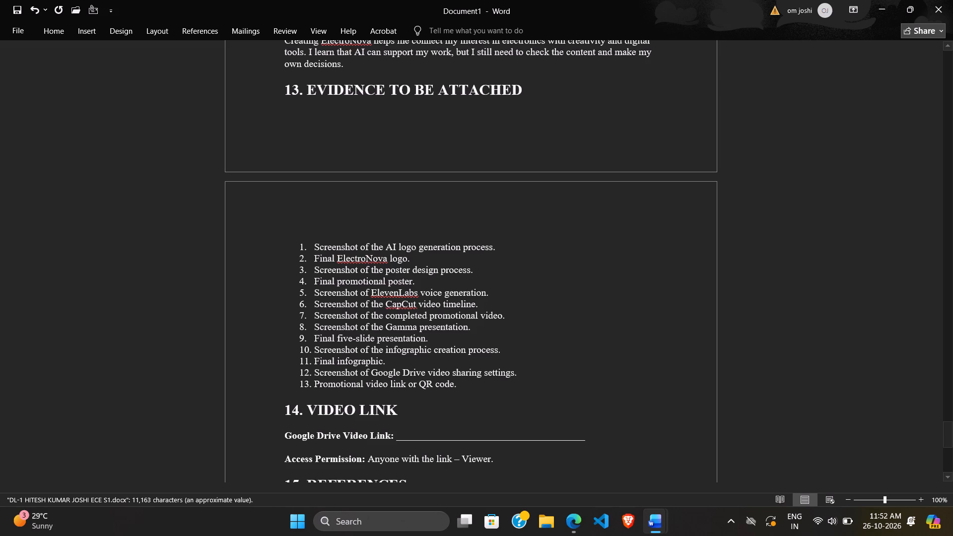
pyautogui.scroll(-1, 520, 322)
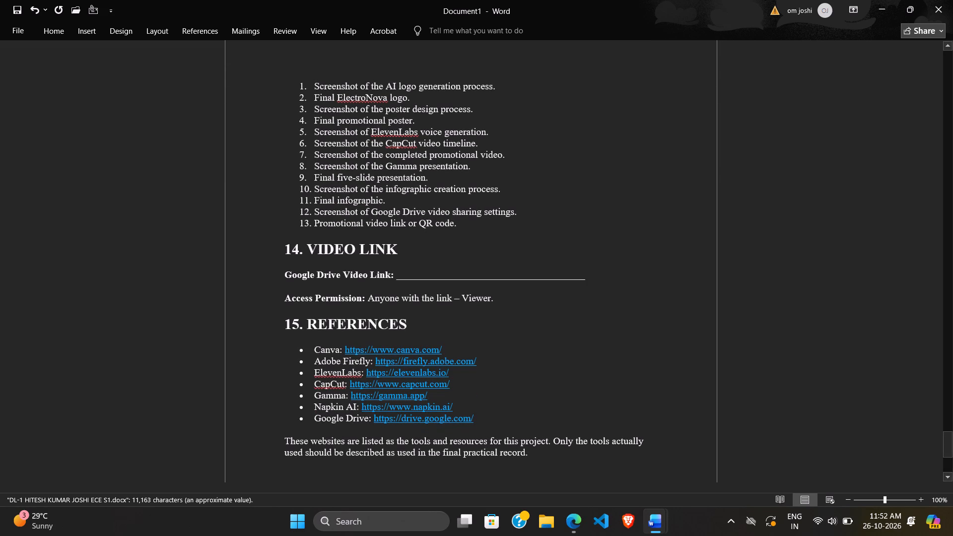
pyautogui.scroll(1, 511, 293)
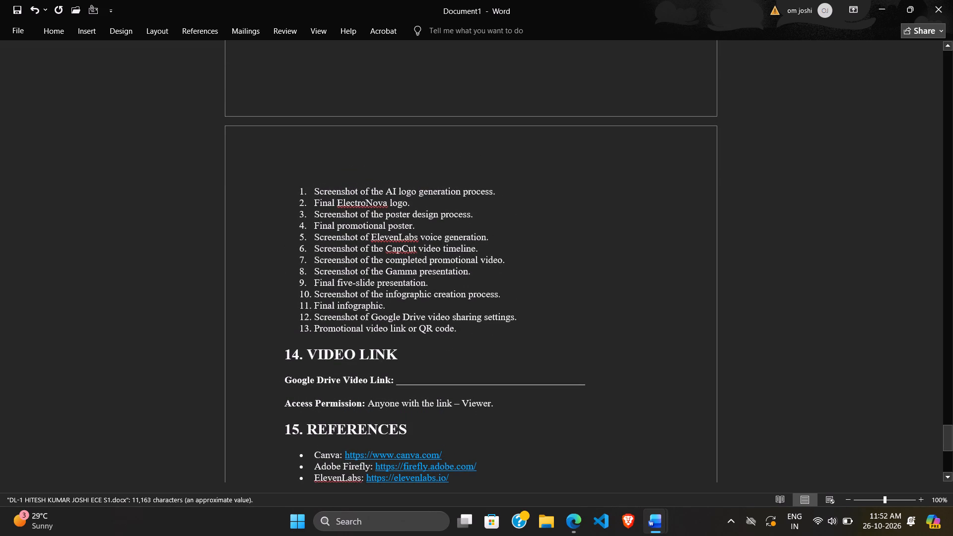
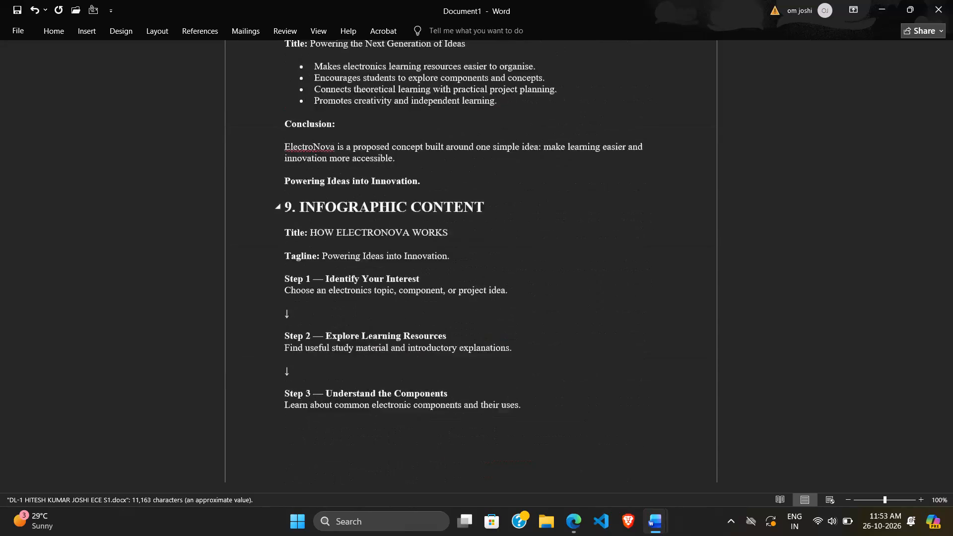
# Review the five-slide pitch presentation section, from the Gamma and infographic prompts through the Slide 4 workflow.
pyautogui.scroll(8, 511, 293)
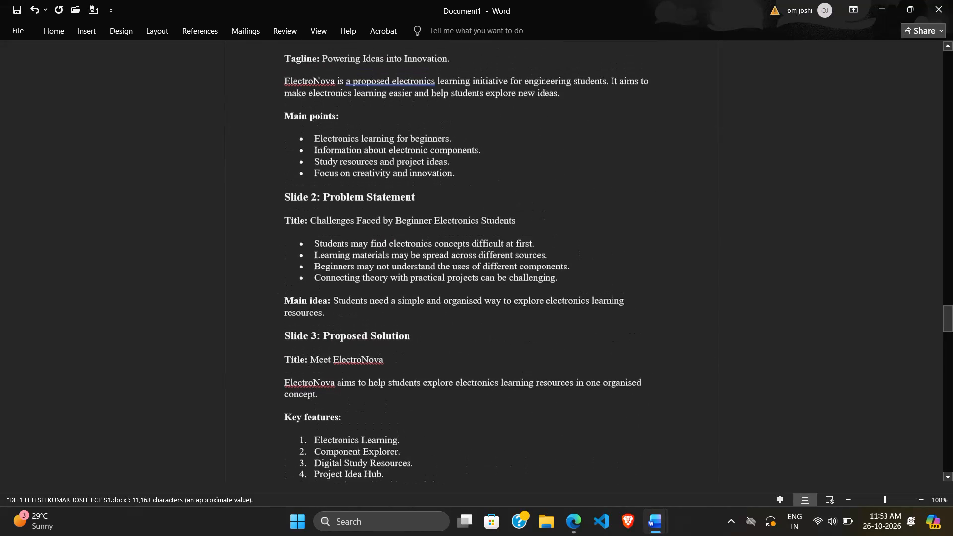
pyautogui.scroll(7, 511, 293)
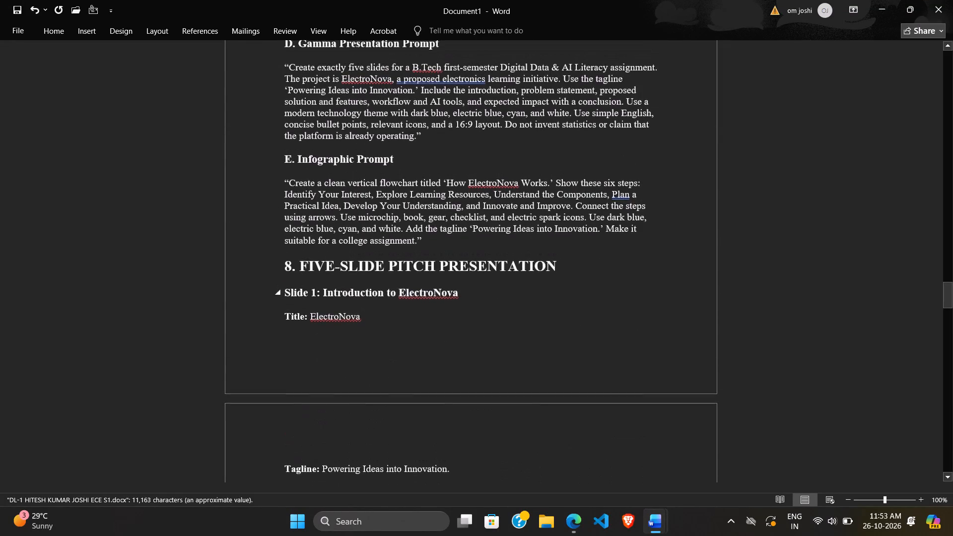
pyautogui.scroll(-3, 511, 293)
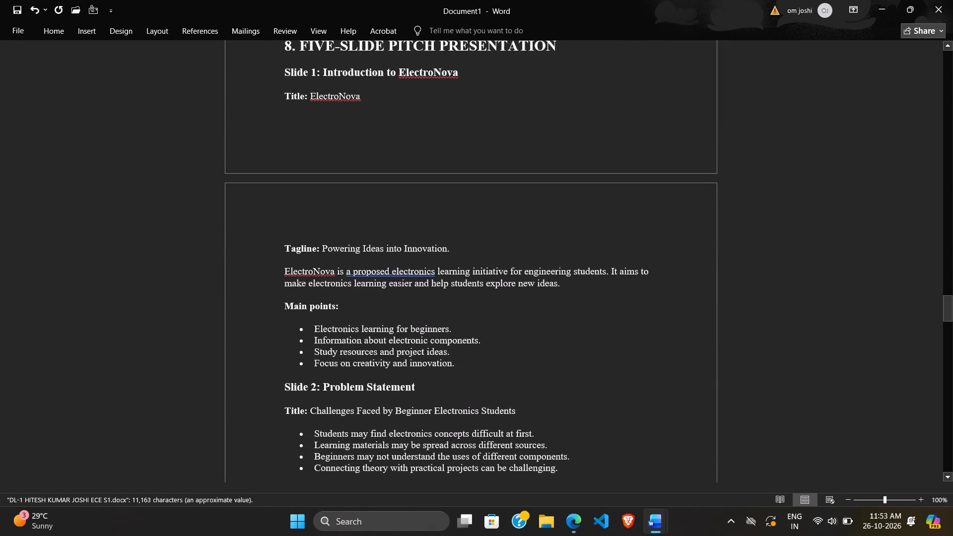
pyautogui.scroll(-3, 511, 293)
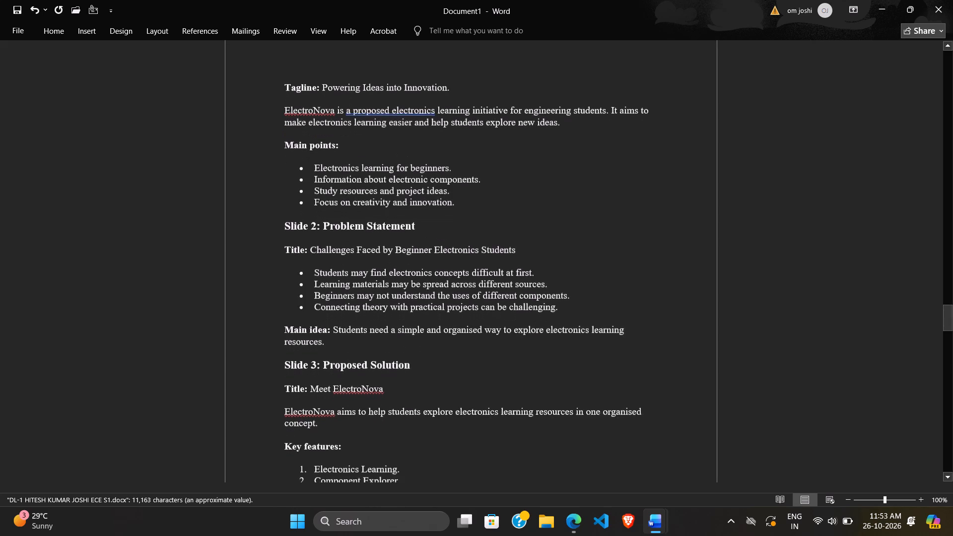
pyautogui.scroll(-4, 511, 293)
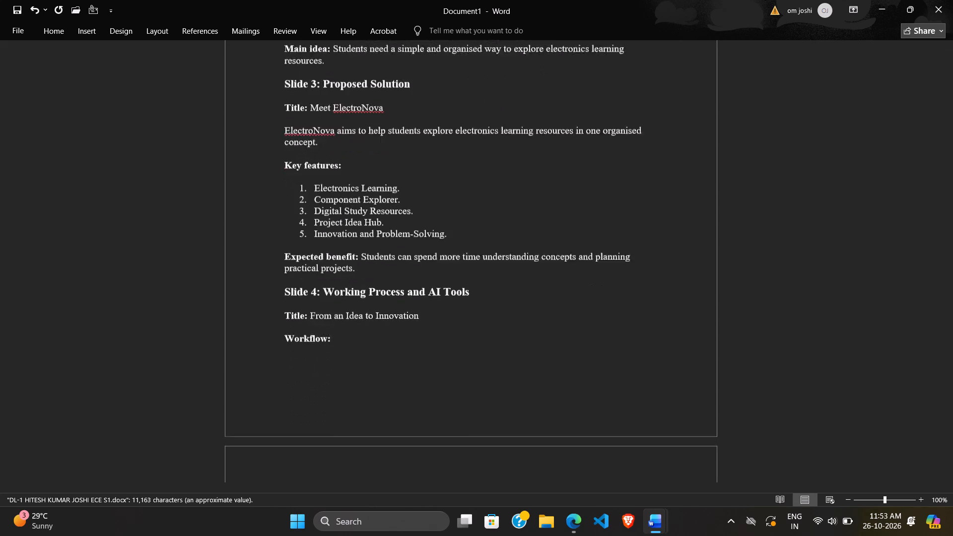
pyautogui.scroll(-2, 511, 293)
# Skim the whole document from the cover page through the procedure and infographic content to the Video Link and References.
pyautogui.scroll(15, 511, 293)
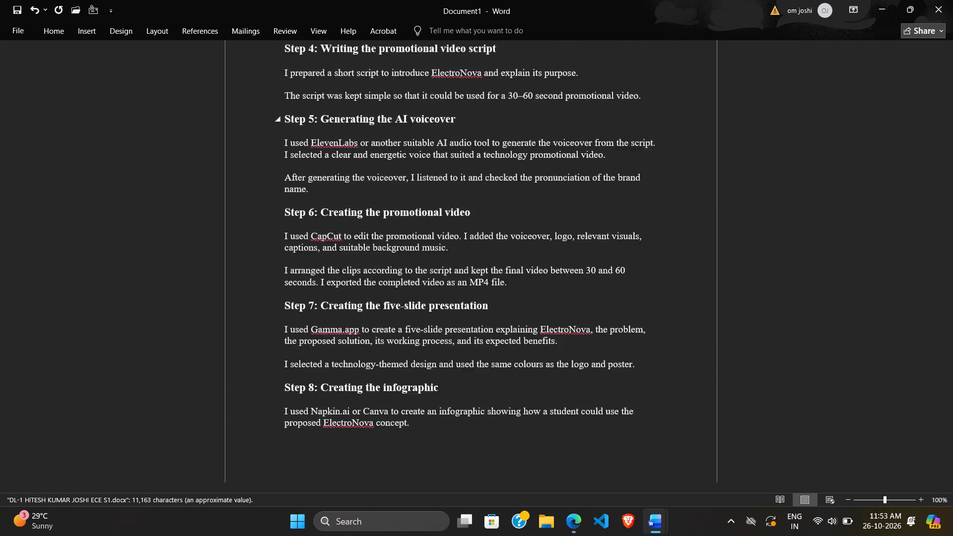
pyautogui.scroll(17, 511, 293)
pyautogui.scroll(-6, 511, 293)
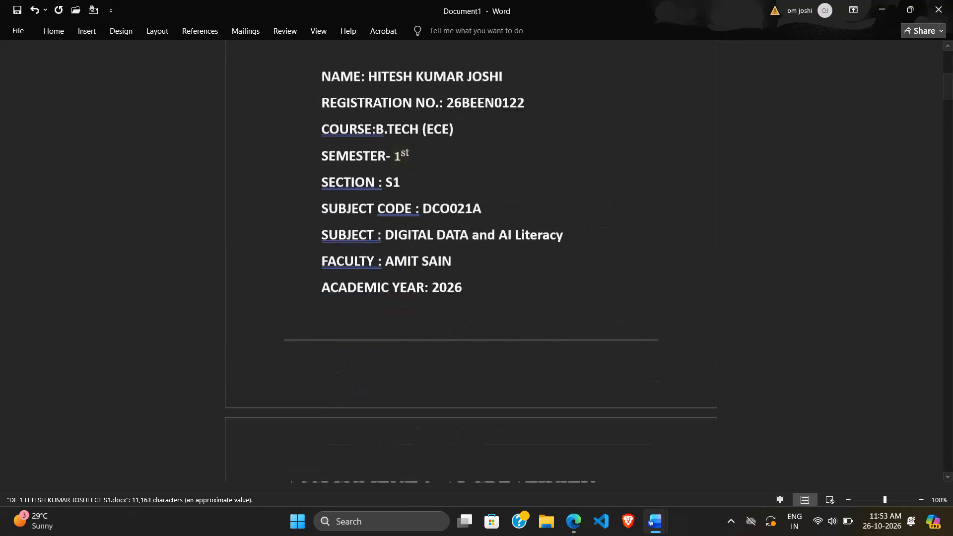
pyautogui.scroll(-20, 511, 293)
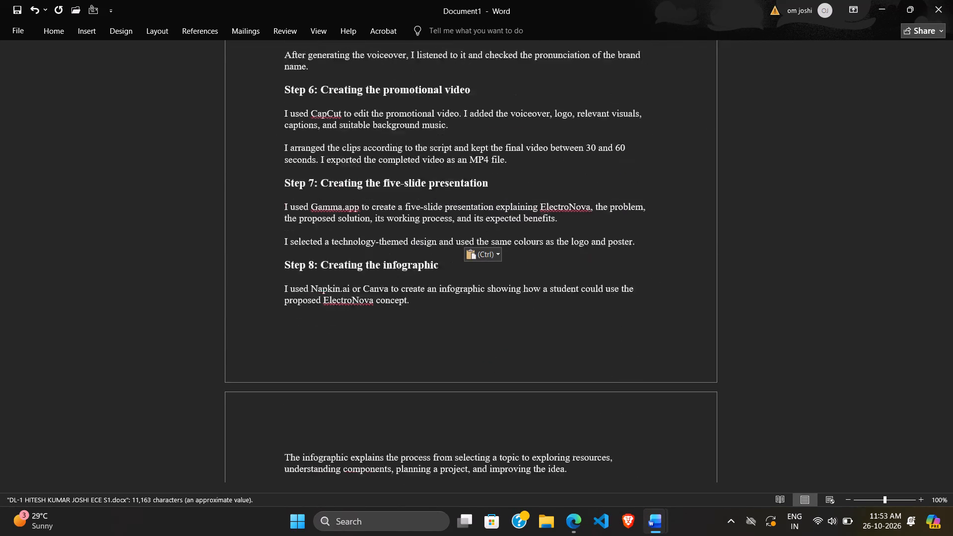
pyautogui.scroll(-19, 511, 293)
pyautogui.scroll(-15, 511, 293)
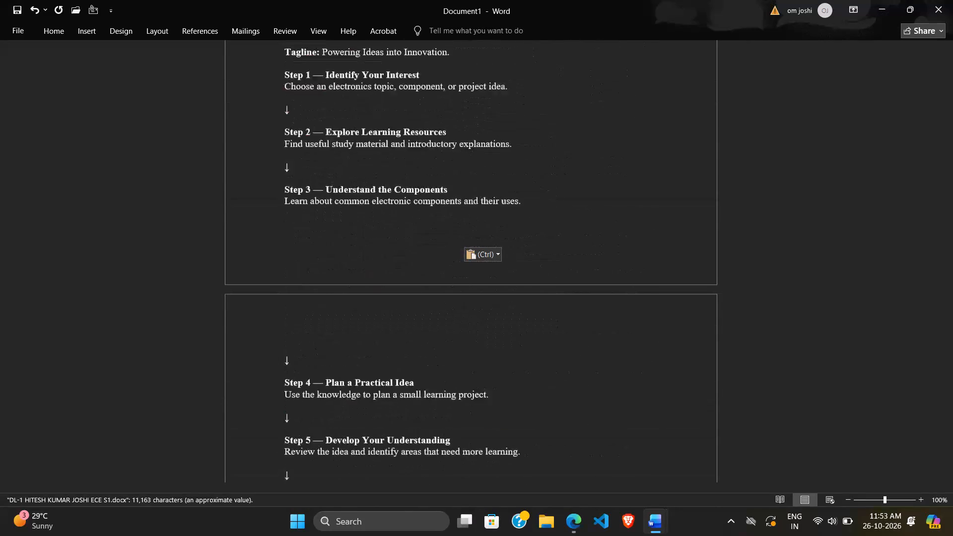
pyautogui.scroll(-11, 511, 293)
# Look back through the sections from the References up to the cover page and check the university logo and student details.
pyautogui.scroll(2, 480, 154)
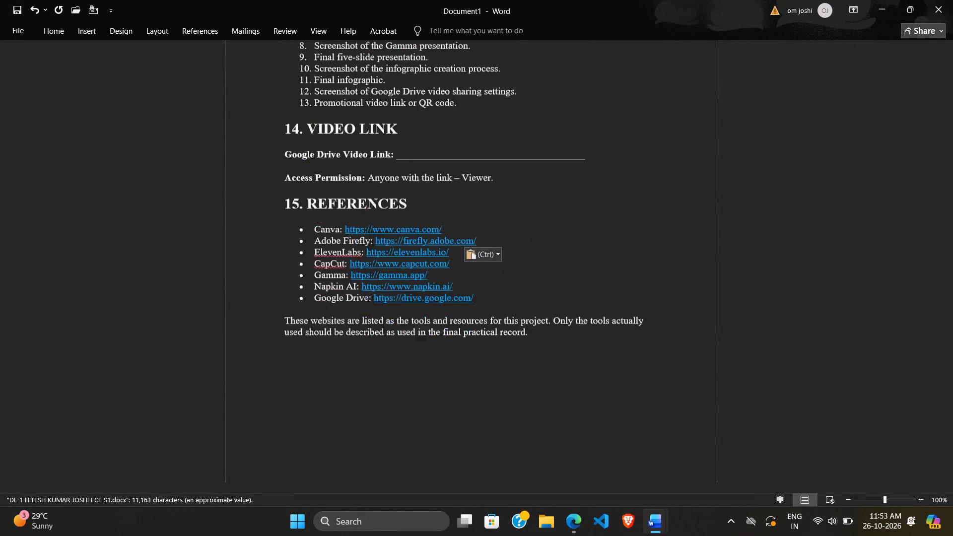
pyautogui.scroll(14, 480, 154)
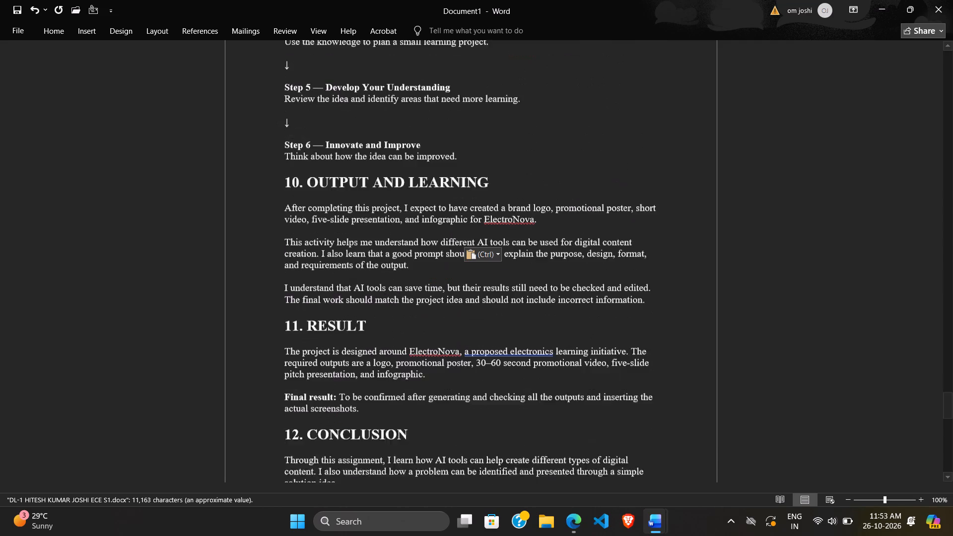
pyautogui.scroll(16, 480, 154)
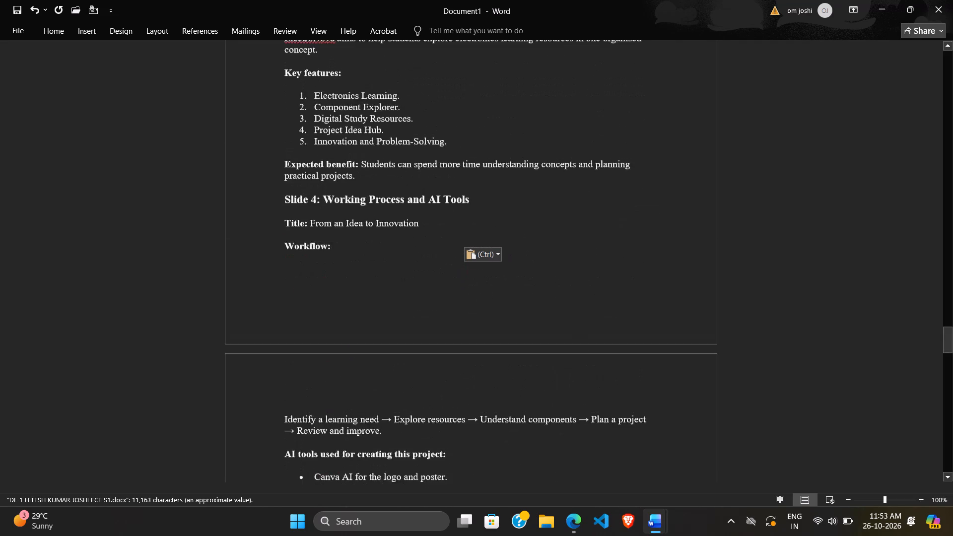
pyautogui.scroll(19, 480, 154)
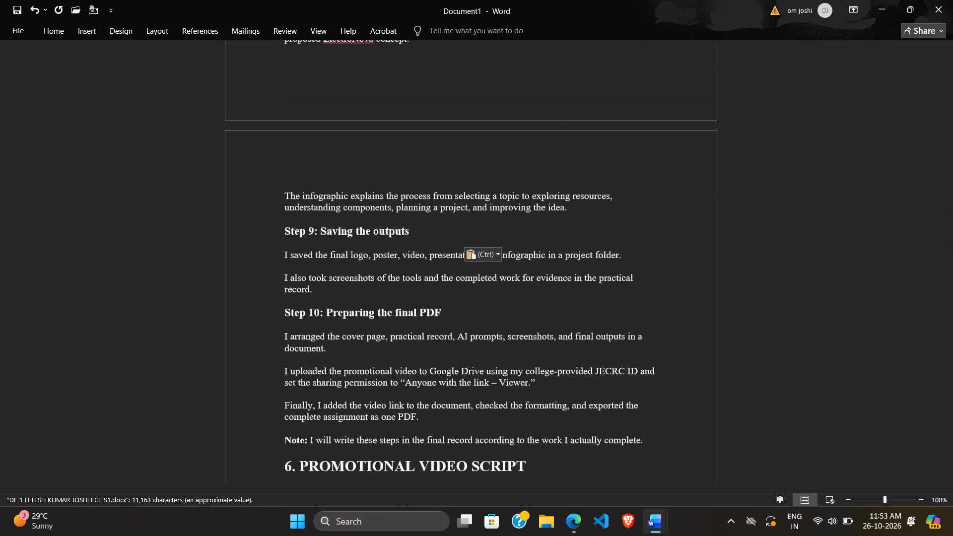
pyautogui.scroll(16, 480, 154)
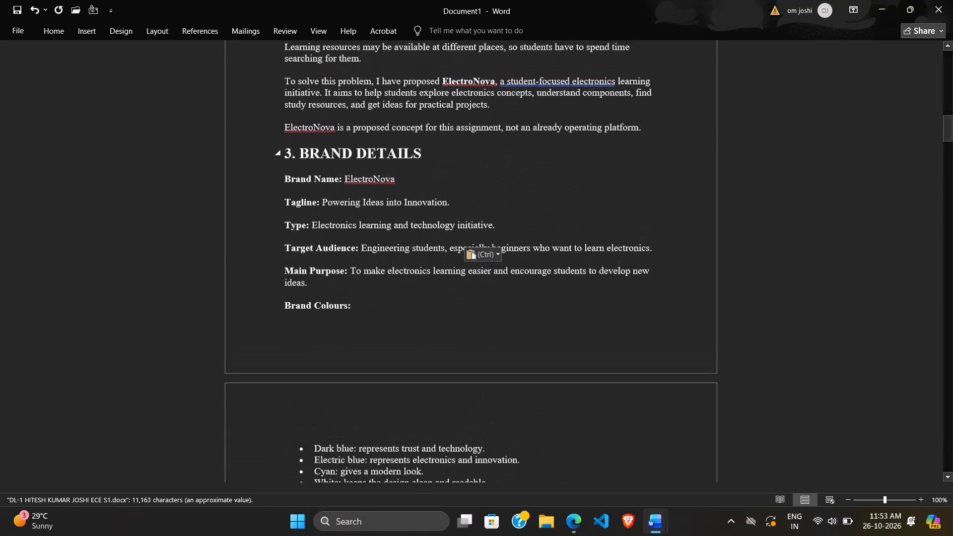
pyautogui.scroll(6, 480, 154)
pyautogui.click(480, 154)
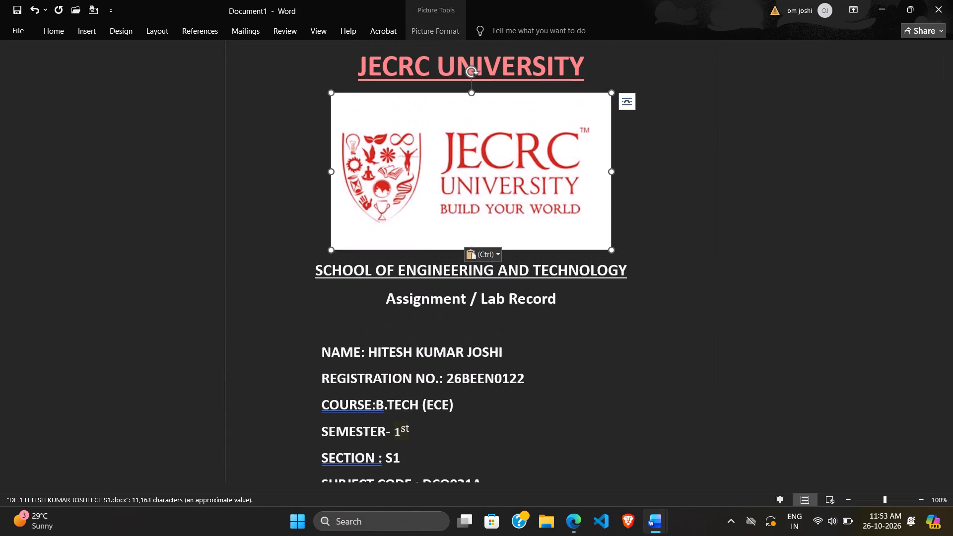
pyautogui.click(890, 200)
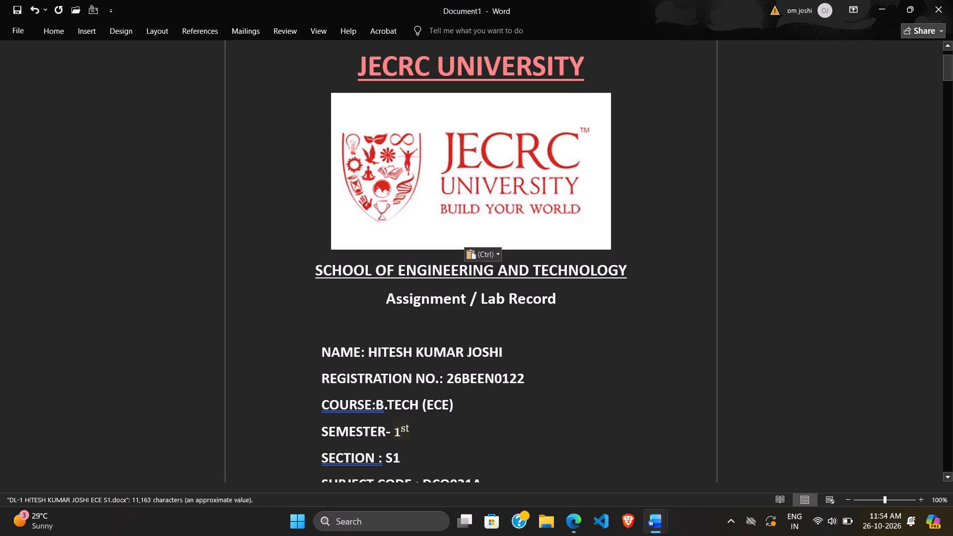
pyautogui.click(786, 319)
# Check the Assignment 3 text from the title and Aim through the tools table, video script and AI prompts, returning to the cover page.
pyautogui.scroll(-2, 709, 312)
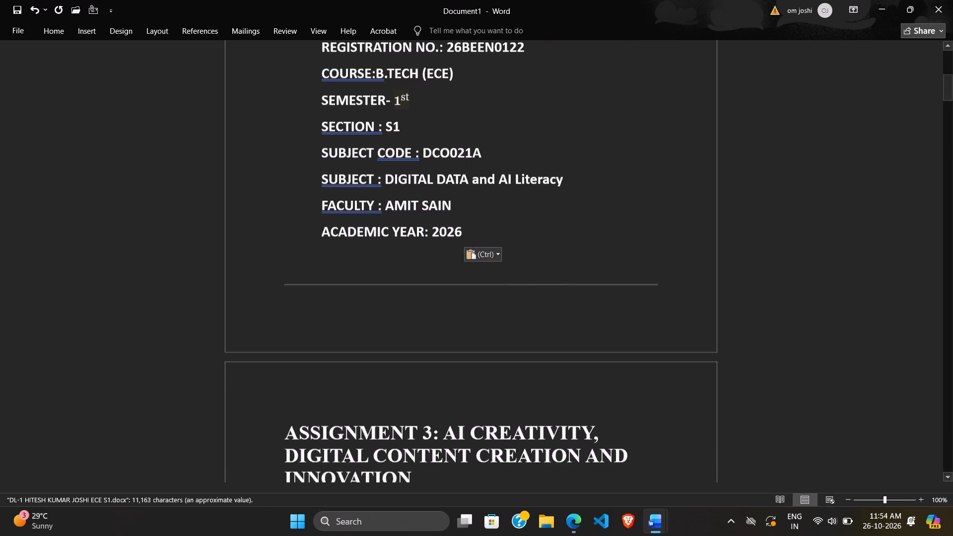
pyautogui.scroll(-3, 709, 312)
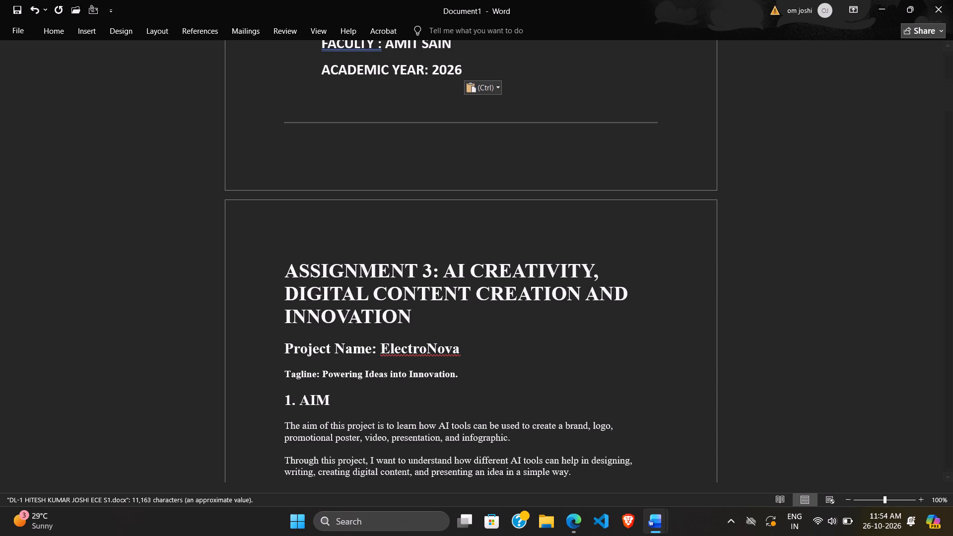
pyautogui.scroll(-14, 520, 308)
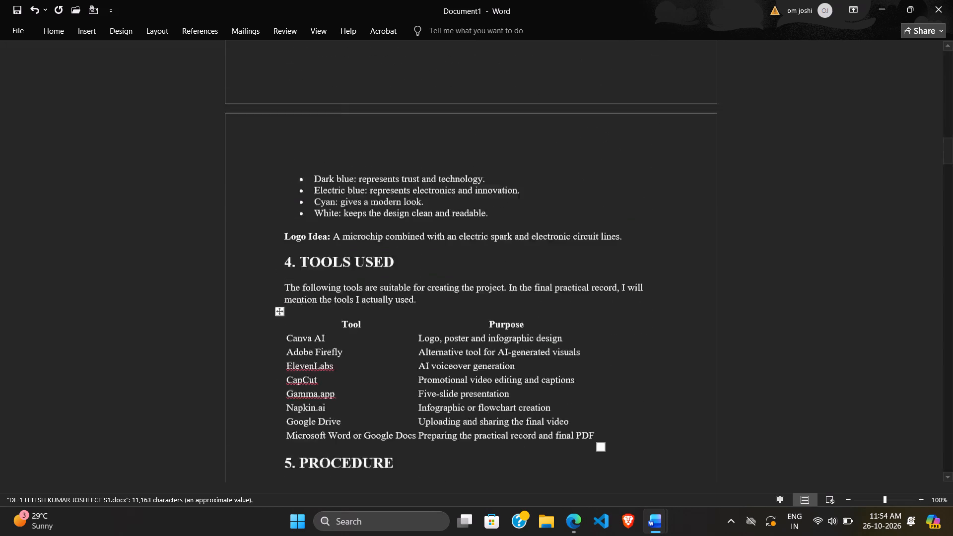
pyautogui.scroll(-10, 520, 308)
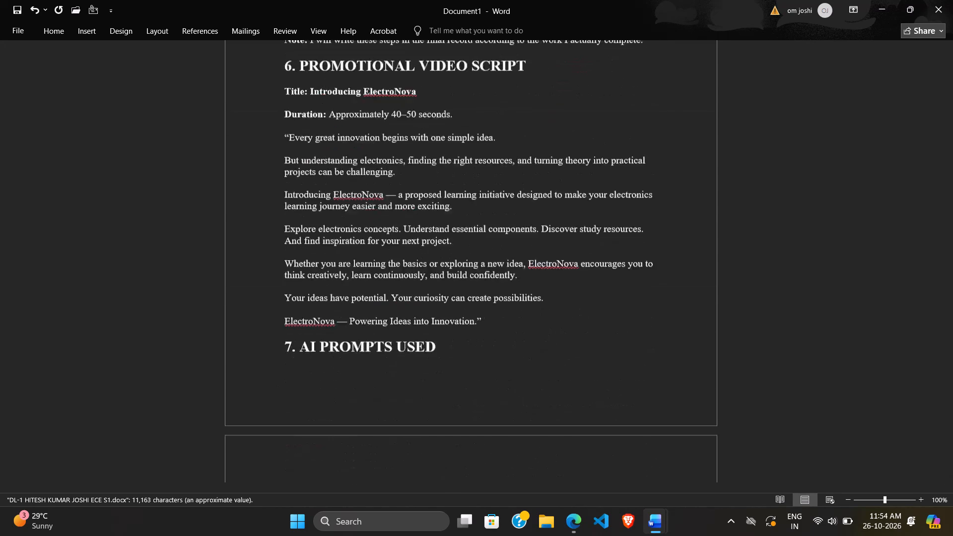
pyautogui.scroll(-9, 520, 308)
pyautogui.scroll(5, 520, 308)
pyautogui.scroll(-1, 520, 308)
pyautogui.scroll(3, 520, 308)
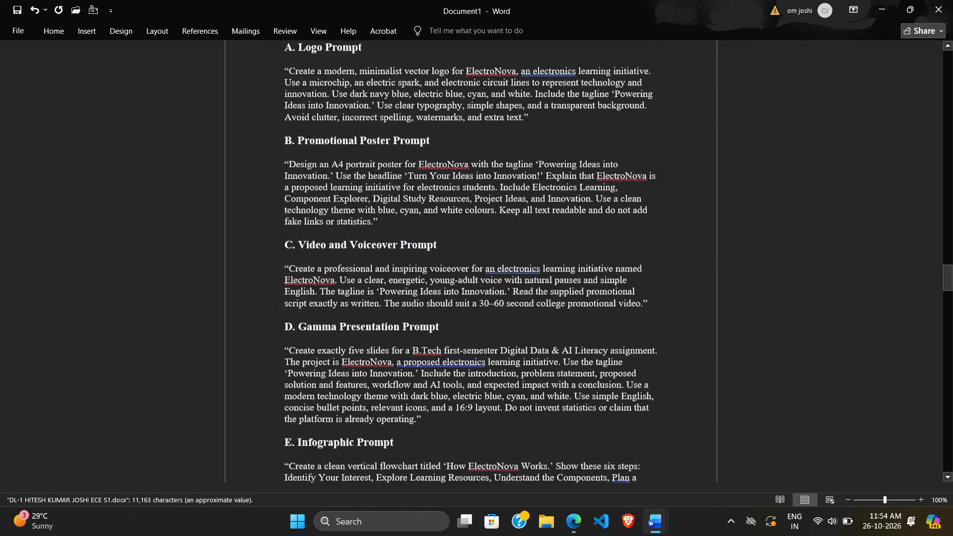
pyautogui.scroll(11, 520, 308)
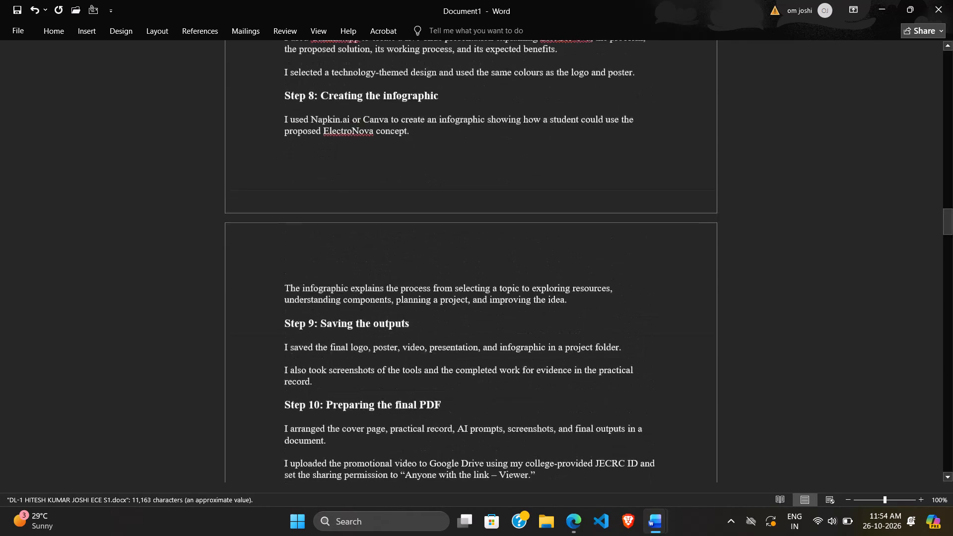
pyautogui.scroll(12, 520, 308)
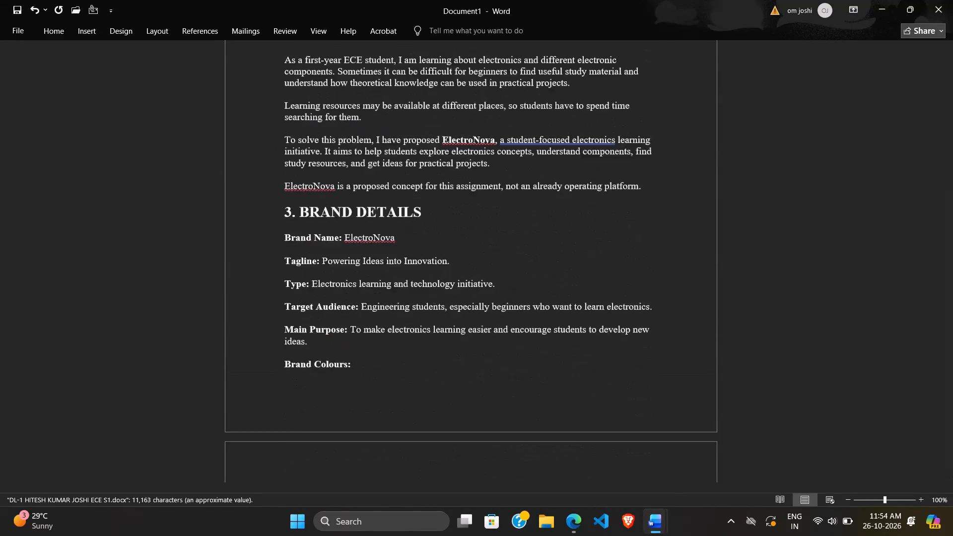
pyautogui.scroll(10, 520, 308)
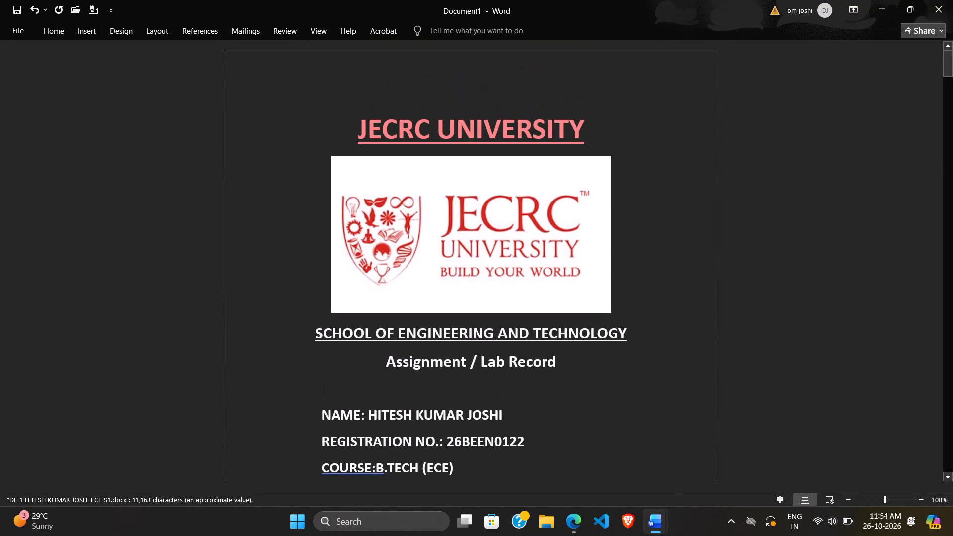
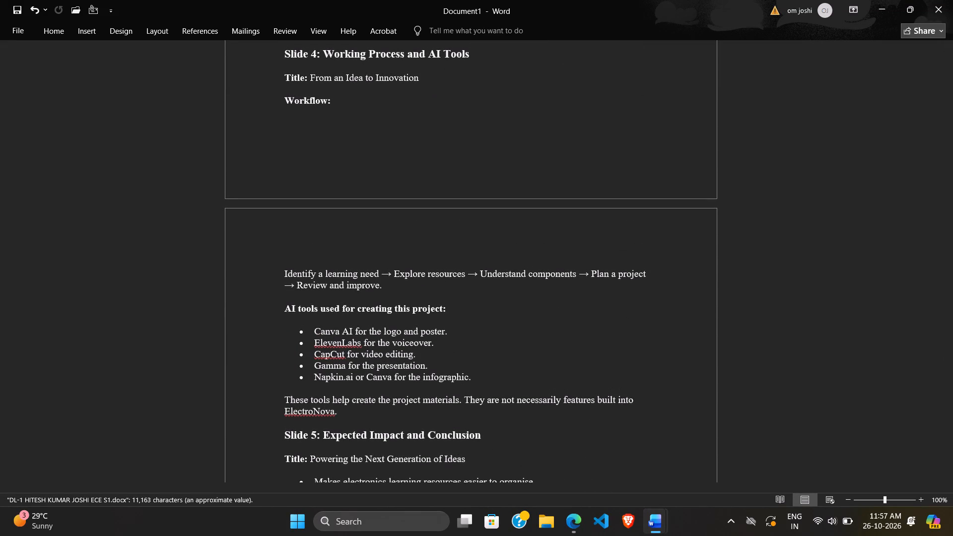
pyautogui.scroll(2, 463, 335)
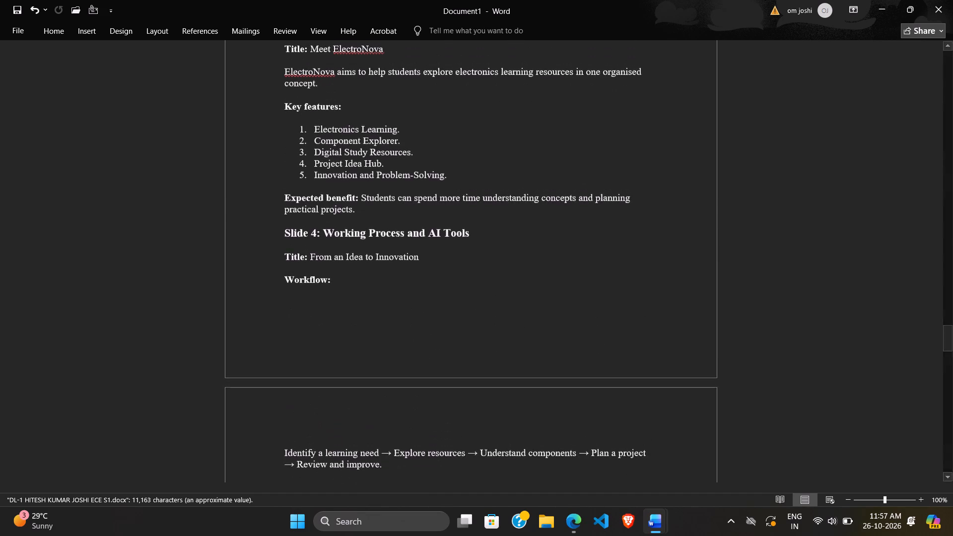
pyautogui.scroll(1, 463, 335)
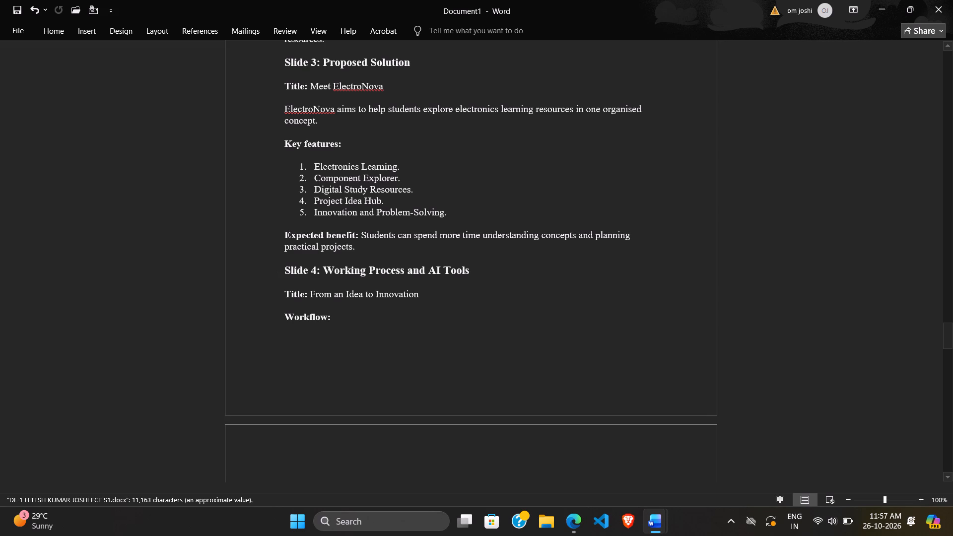
pyautogui.scroll(6, 527, 287)
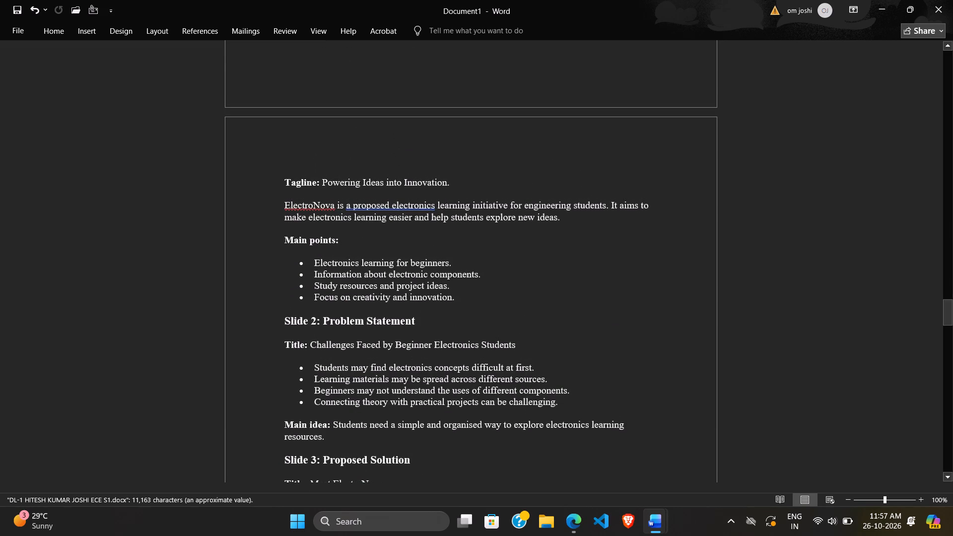
pyautogui.scroll(5, 528, 287)
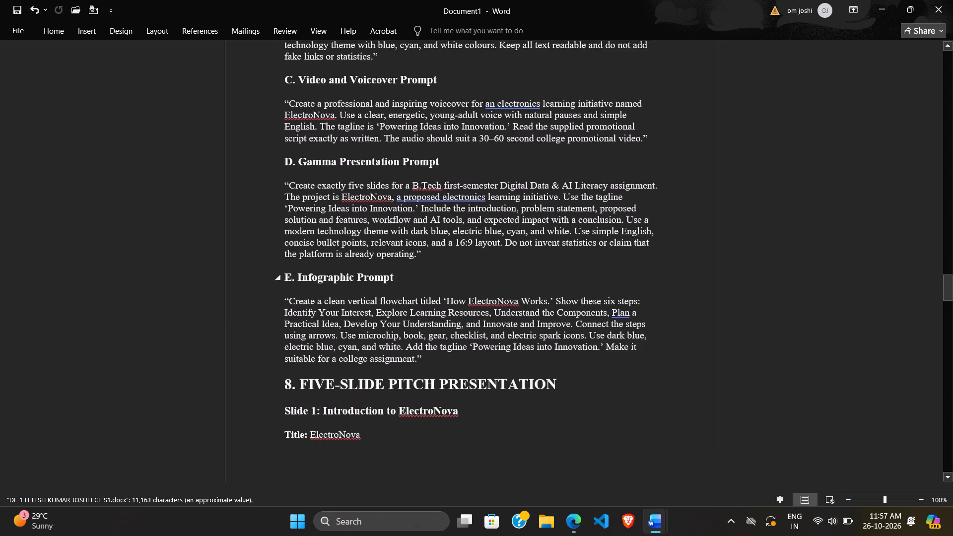
pyautogui.scroll(7, 528, 291)
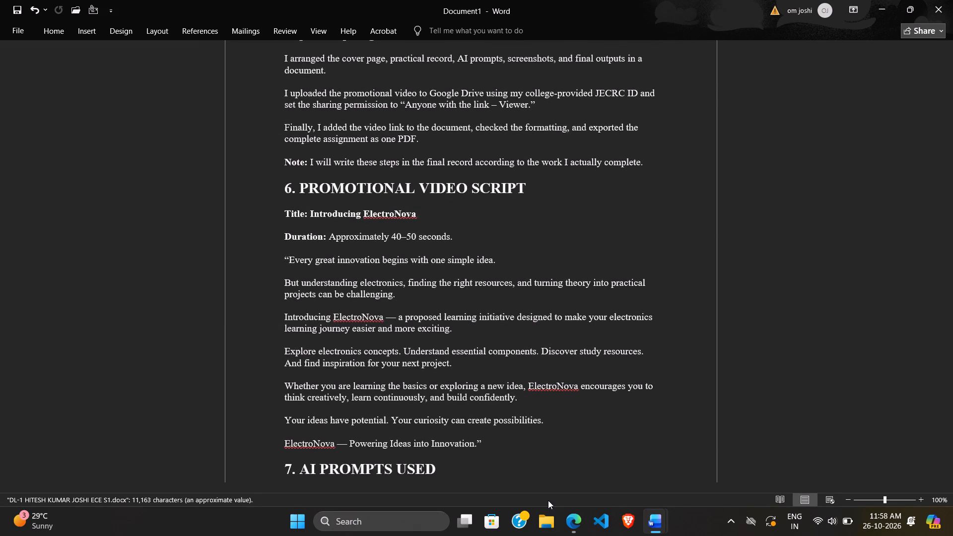
# Open Notepad and look through the saved automation and nesting if...else notes.
pyautogui.click(329, 532)
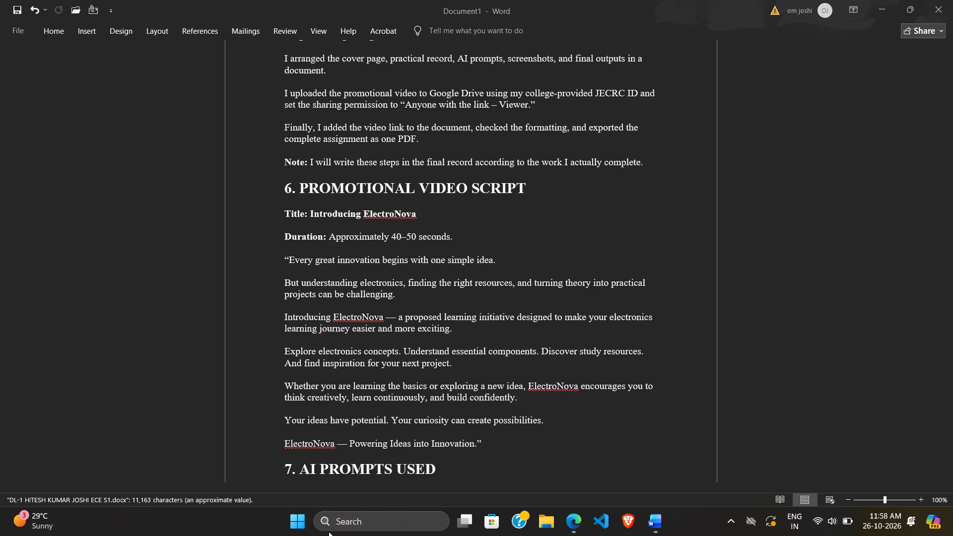
pyautogui.write('no')
pyautogui.click(393, 516)
pyautogui.write('not')
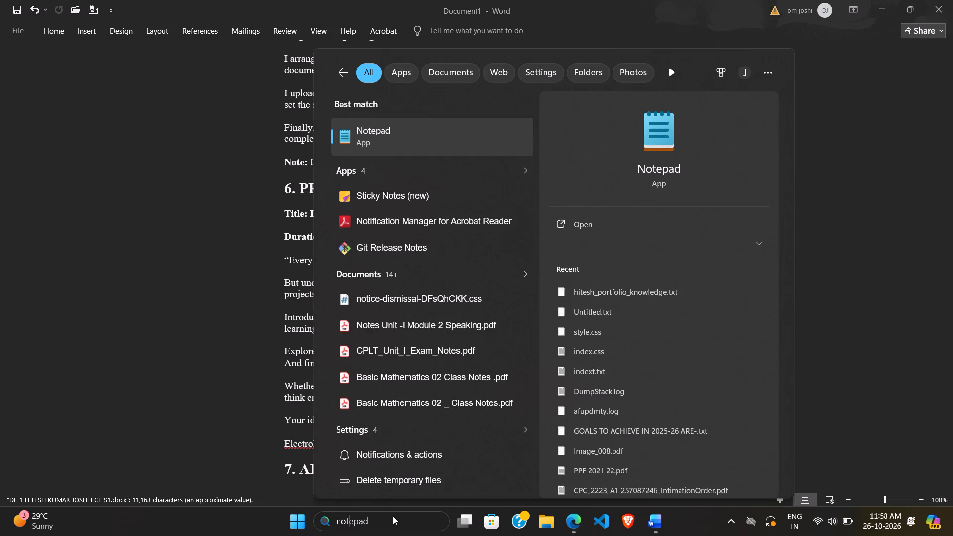
pyautogui.click(640, 219)
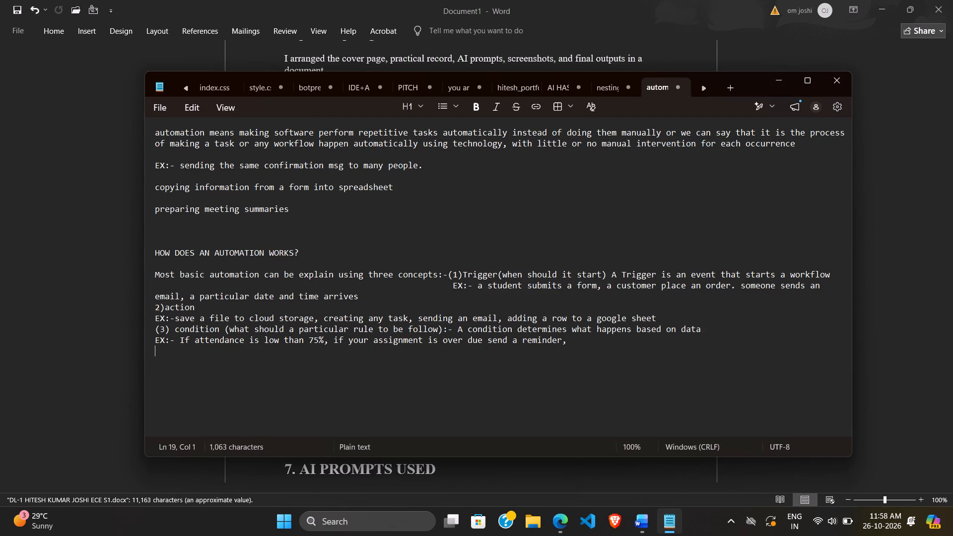
pyautogui.scroll(1, 372, 300)
pyautogui.click(611, 87)
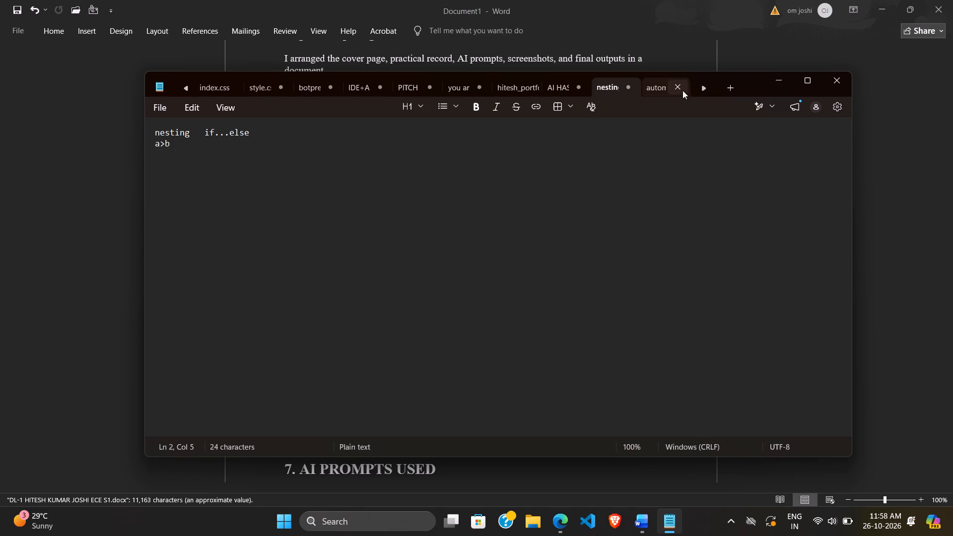
pyautogui.click(665, 91)
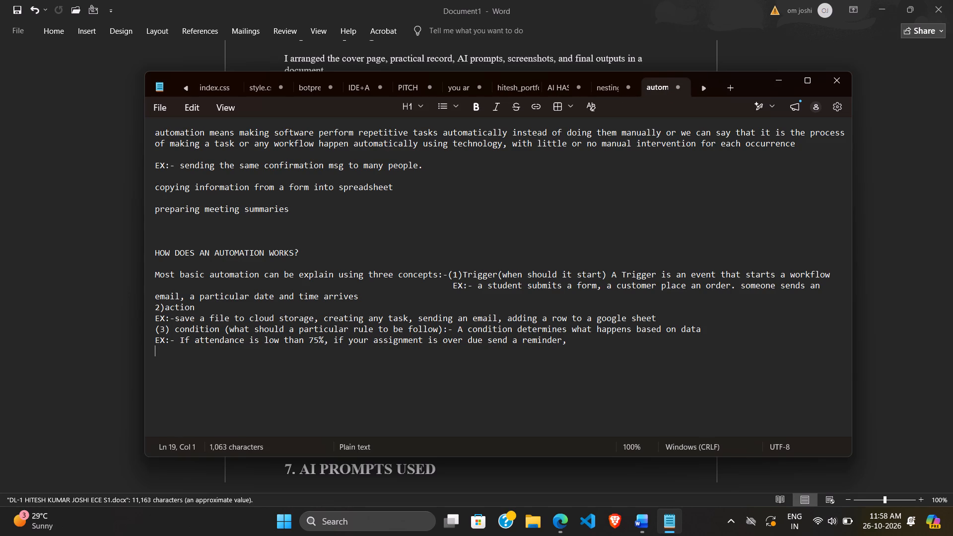
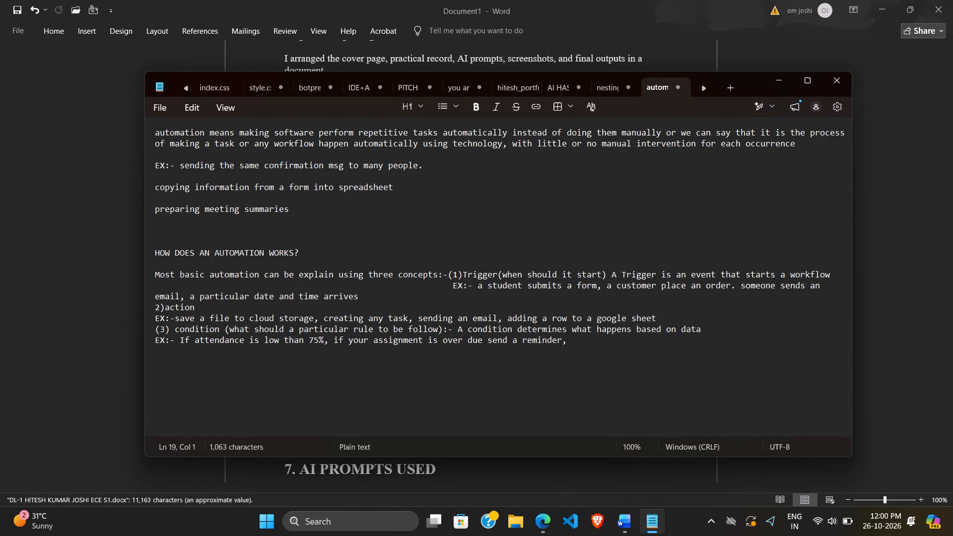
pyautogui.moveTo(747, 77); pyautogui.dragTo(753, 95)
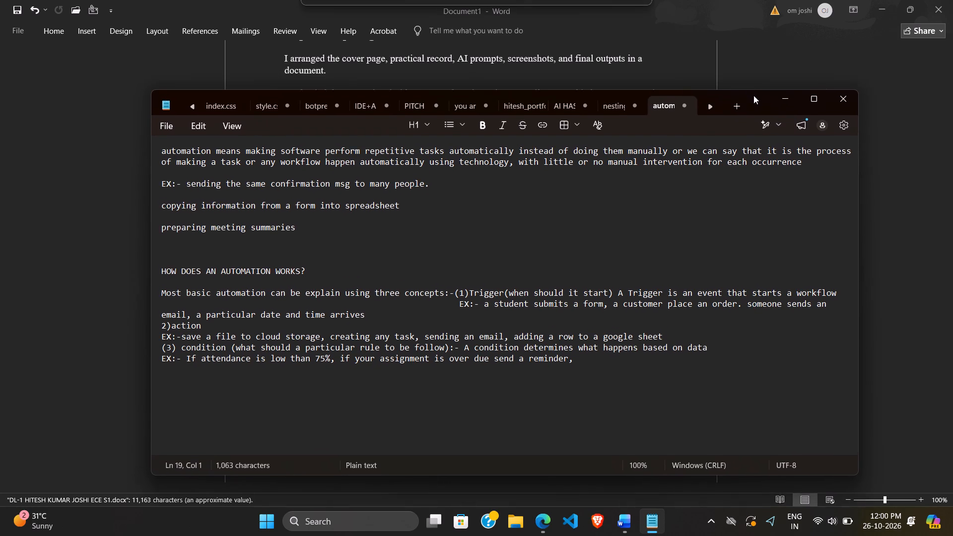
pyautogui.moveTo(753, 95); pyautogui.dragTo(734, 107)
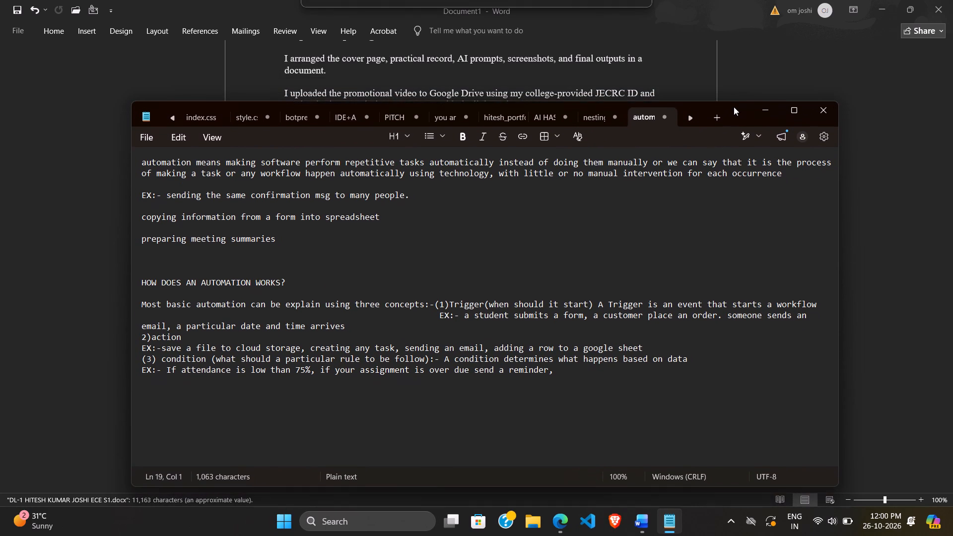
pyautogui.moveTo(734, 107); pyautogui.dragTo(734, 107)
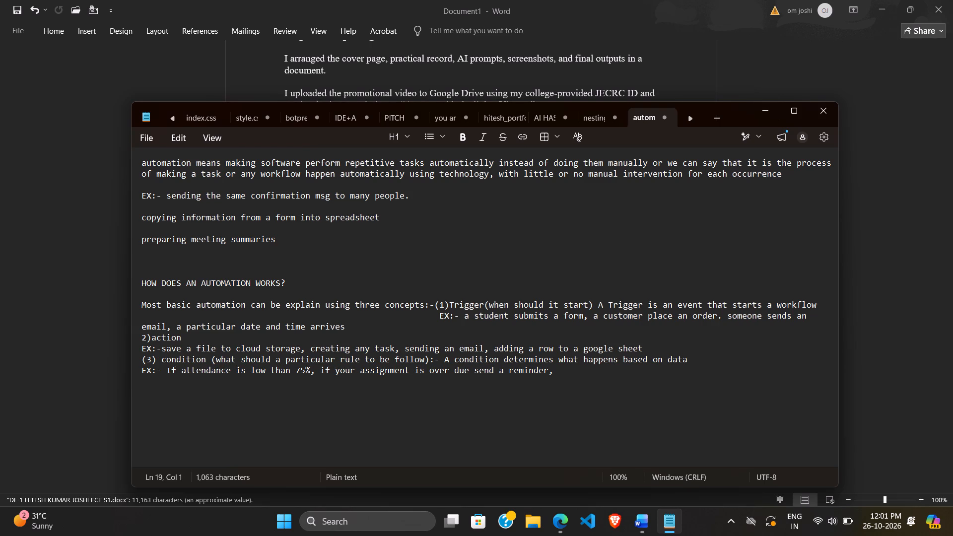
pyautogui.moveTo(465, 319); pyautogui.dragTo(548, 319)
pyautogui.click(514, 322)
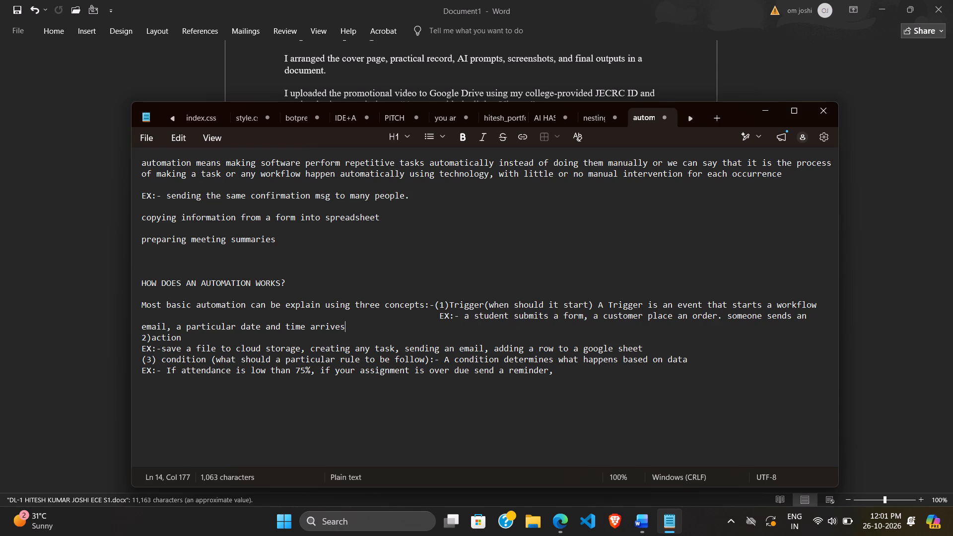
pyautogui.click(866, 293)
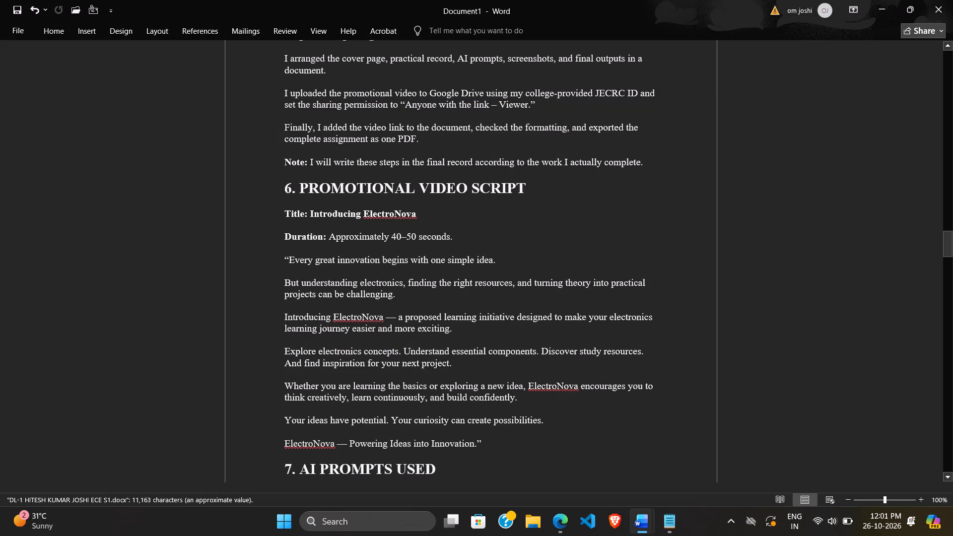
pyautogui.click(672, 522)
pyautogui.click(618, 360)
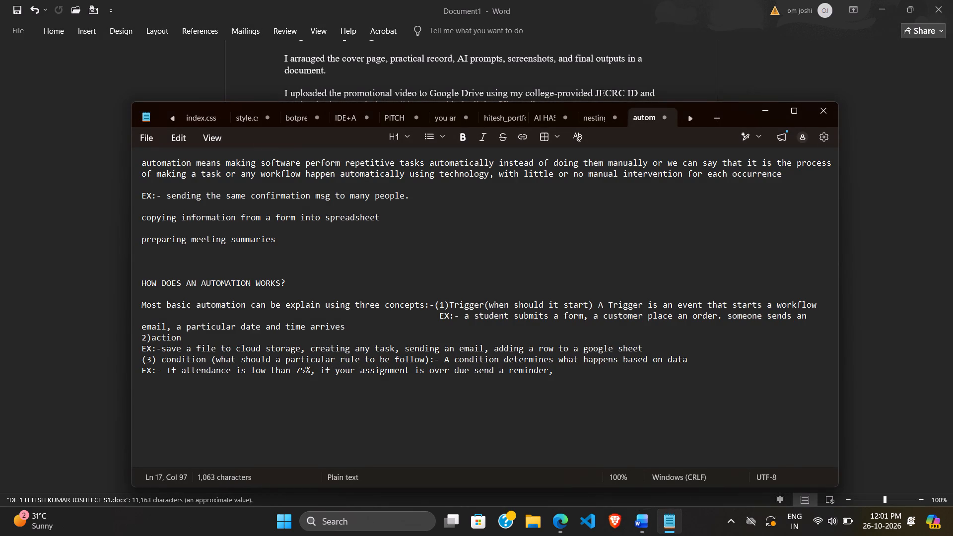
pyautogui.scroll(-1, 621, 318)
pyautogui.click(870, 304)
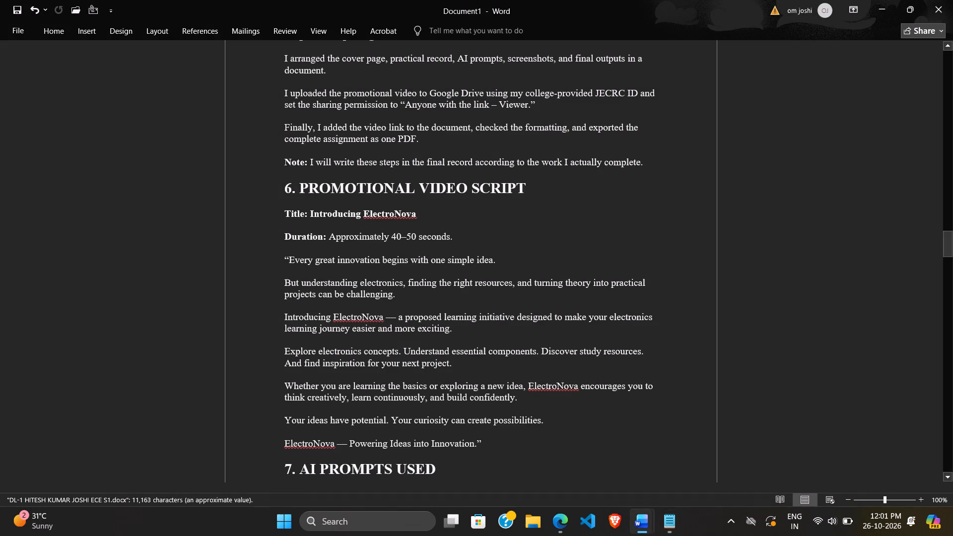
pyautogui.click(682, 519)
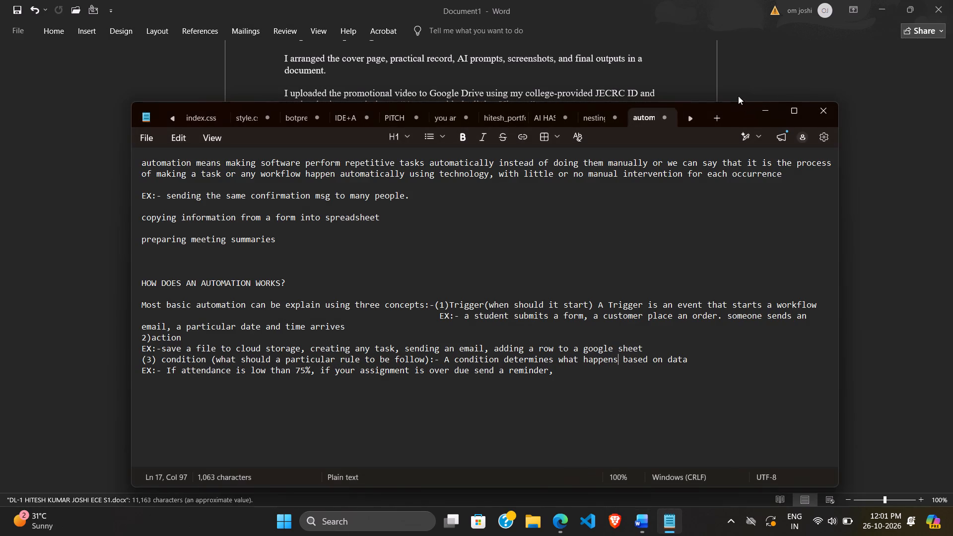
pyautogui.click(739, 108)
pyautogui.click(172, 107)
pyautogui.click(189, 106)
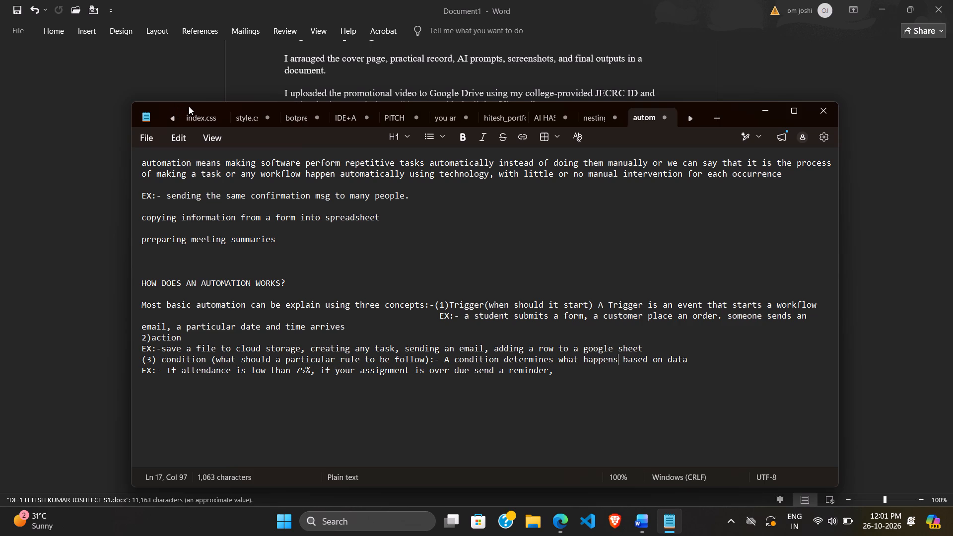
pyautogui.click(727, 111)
# Raise the screen brightness slightly in the Windows quick settings.
pyautogui.click(833, 528)
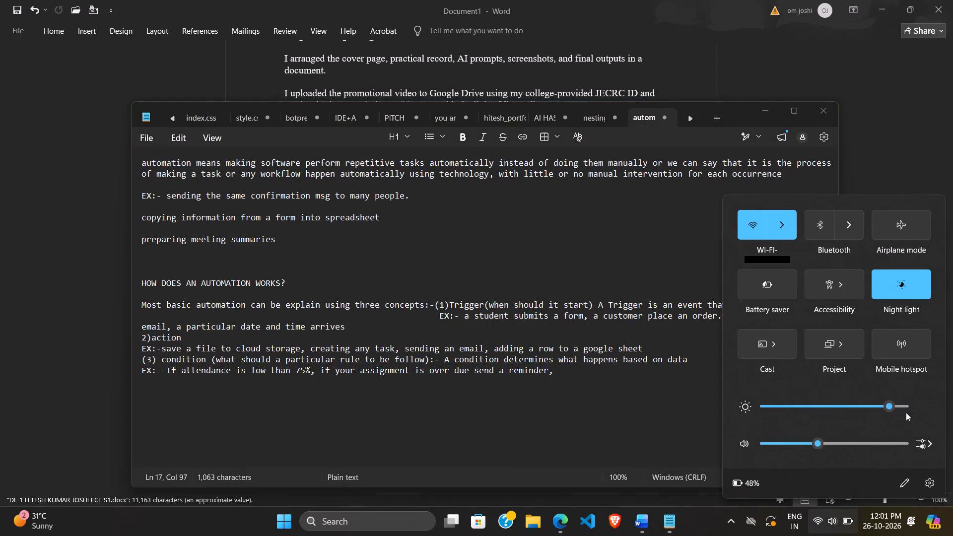
pyautogui.click(894, 410)
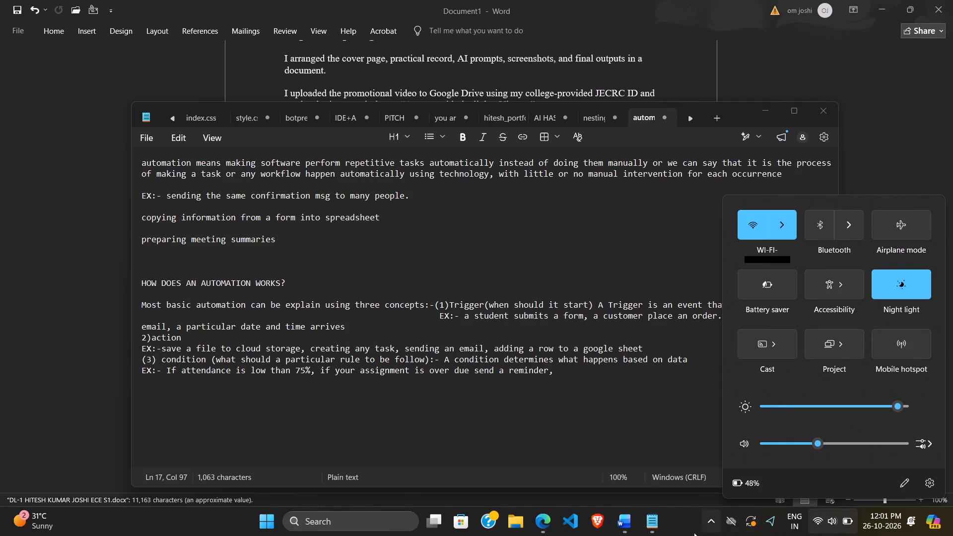
pyautogui.click(737, 109)
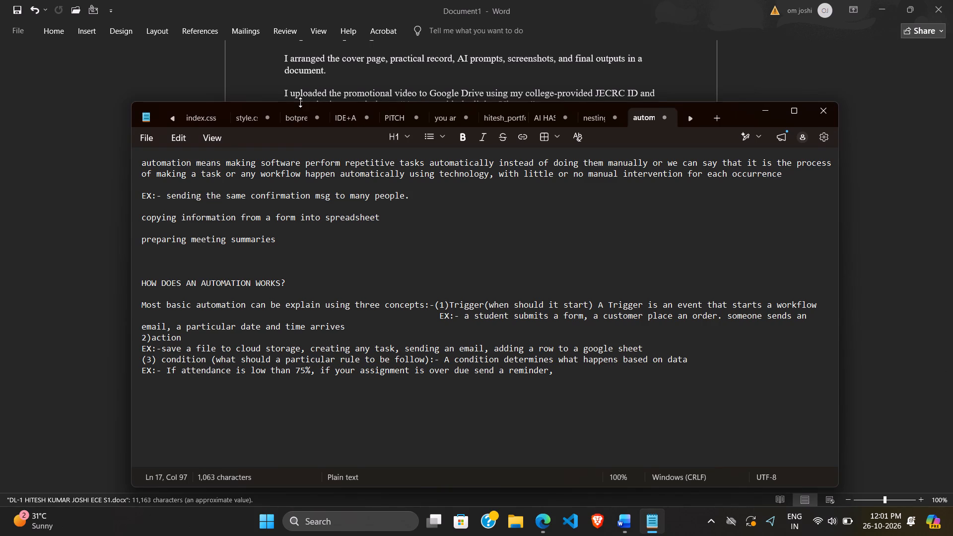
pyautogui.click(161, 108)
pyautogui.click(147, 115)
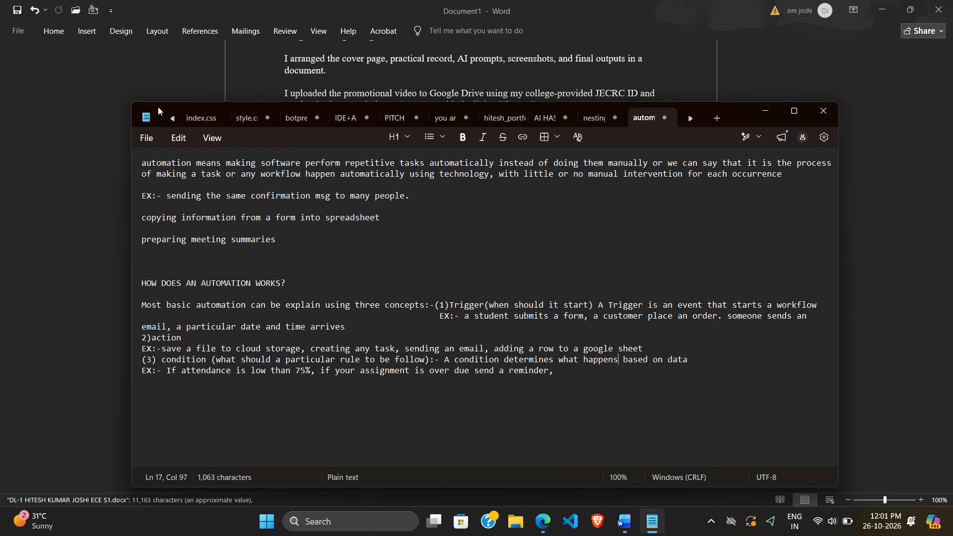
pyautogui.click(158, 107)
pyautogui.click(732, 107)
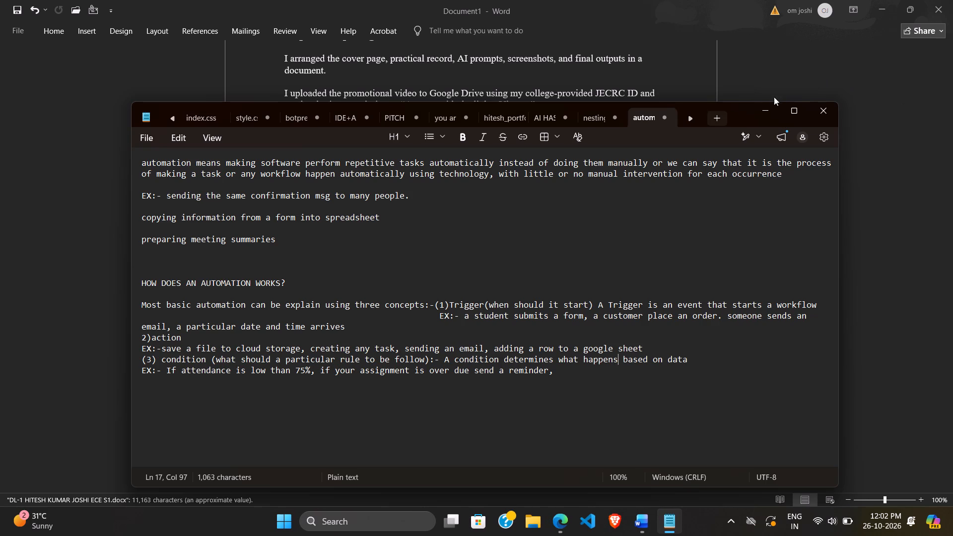
# Return to Document1 in Word and skim from the video script through the prompts, pitch slides and infographic content to the evidence list and references.
pyautogui.click(755, 113)
pyautogui.scroll(-2, 551, 285)
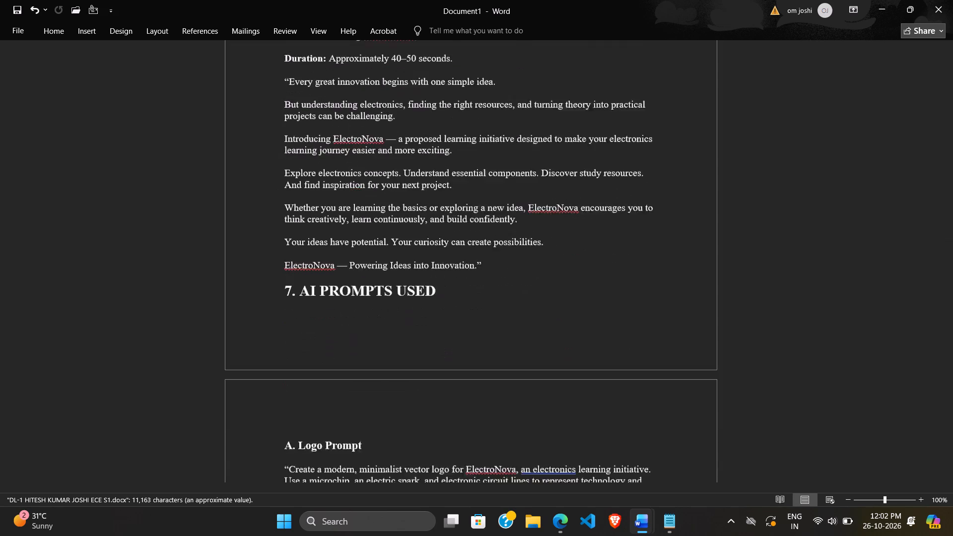
pyautogui.scroll(-6, 551, 285)
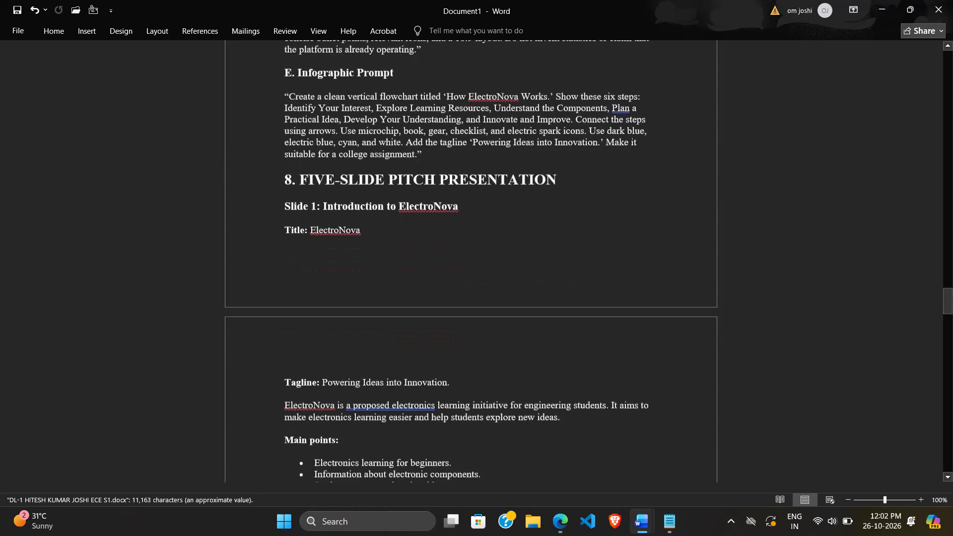
pyautogui.scroll(-1, 551, 285)
pyautogui.scroll(1, 523, 215)
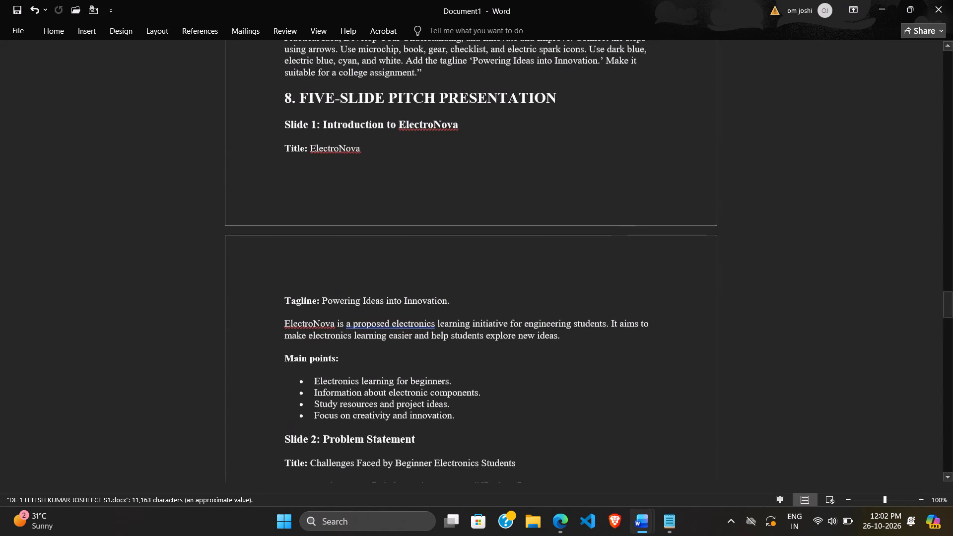
pyautogui.scroll(1, 523, 215)
pyautogui.scroll(-5, 523, 215)
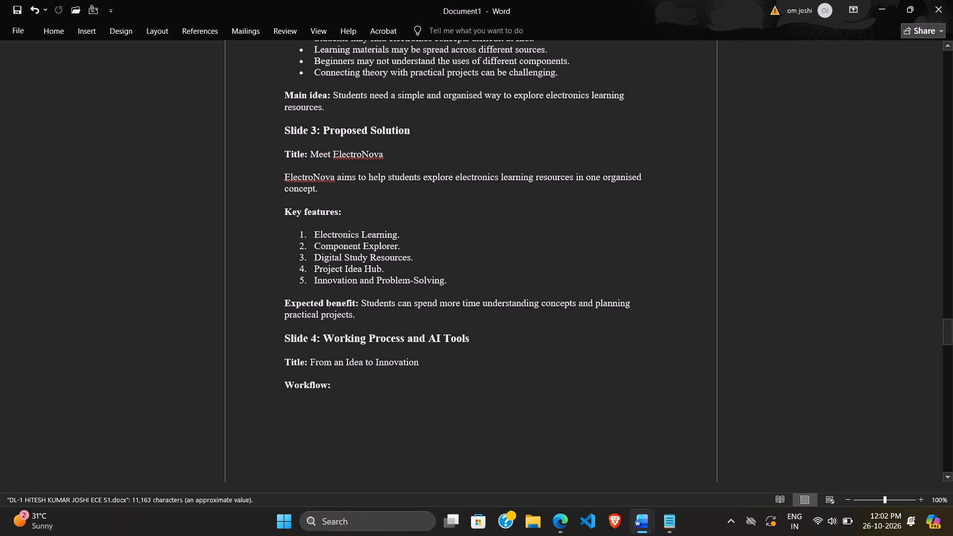
pyautogui.scroll(-6, 640, 229)
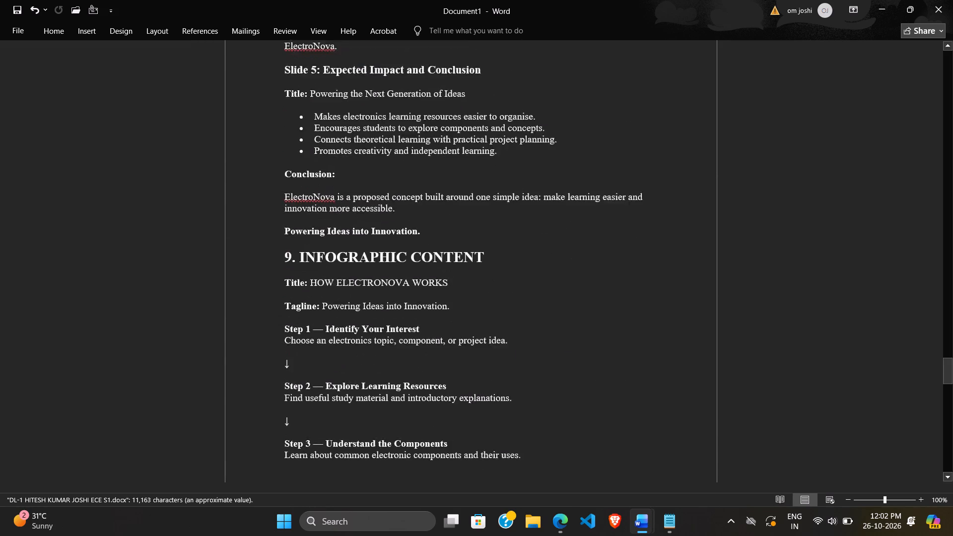
pyautogui.scroll(-6, 640, 229)
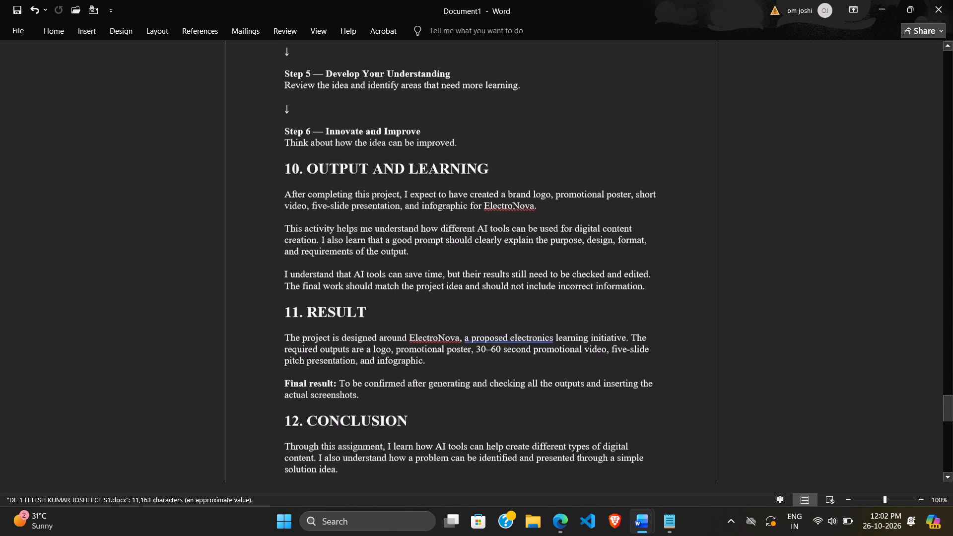
pyautogui.scroll(-5, 640, 229)
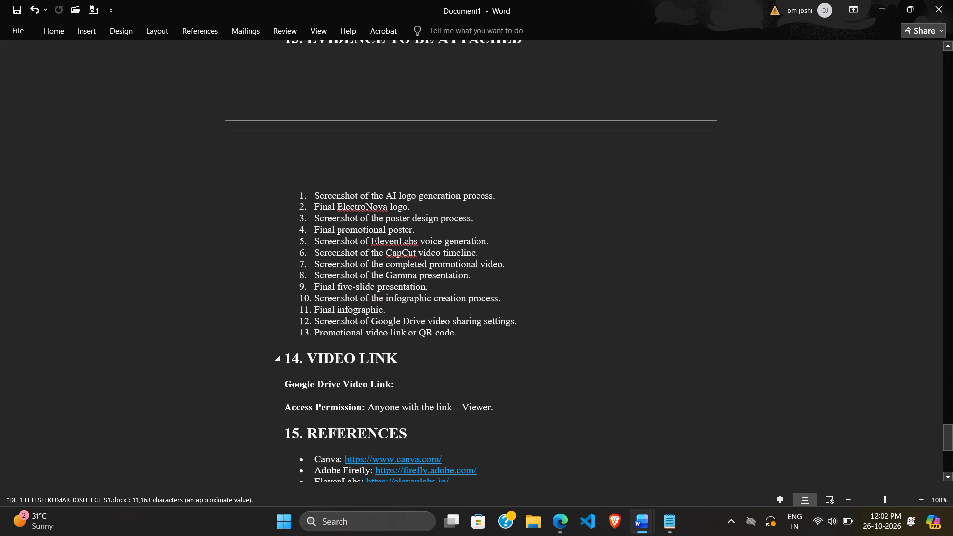
pyautogui.scroll(1, 489, 256)
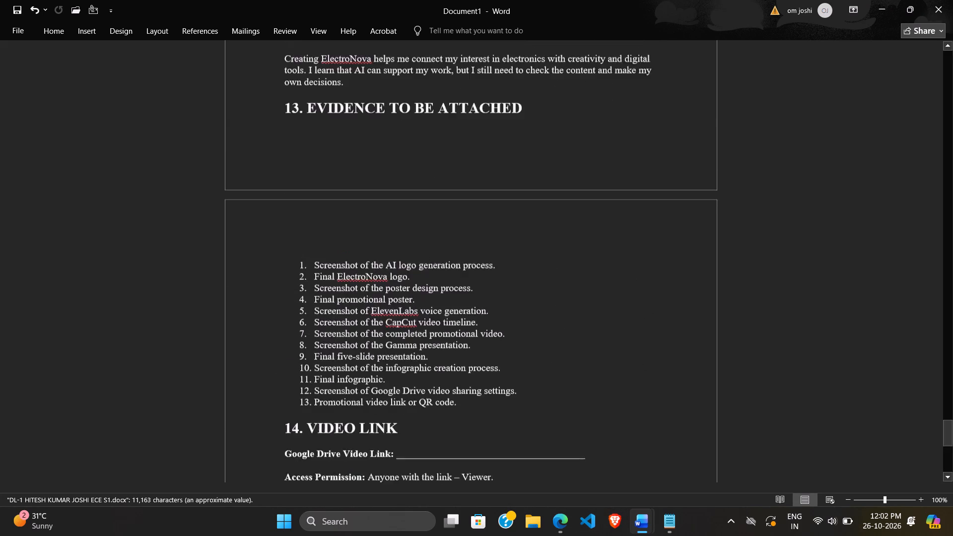
pyautogui.scroll(-7, 489, 256)
# Review the document backwards from the evidence list through the pitch slides, AI prompts, video script and brand details to the cover page.
pyautogui.scroll(7, 489, 256)
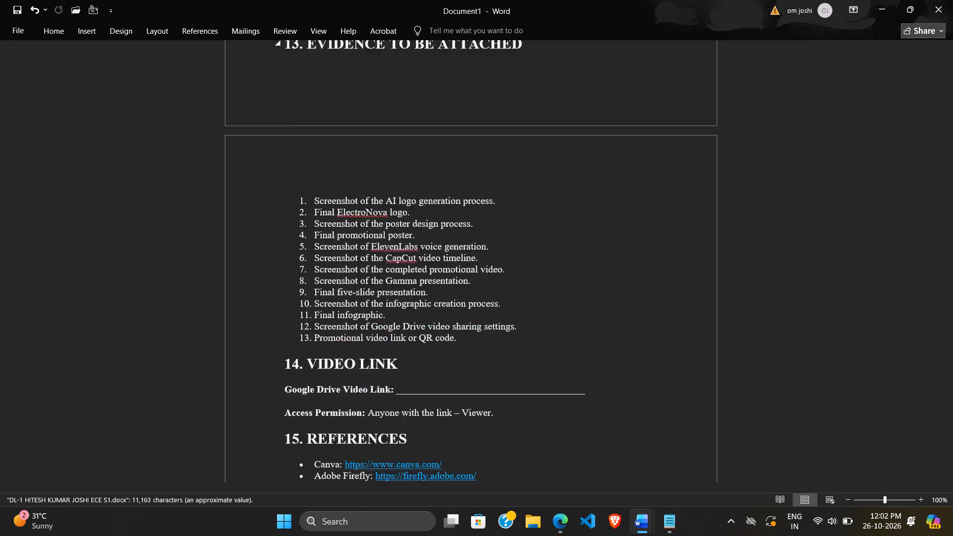
pyautogui.scroll(16, 489, 256)
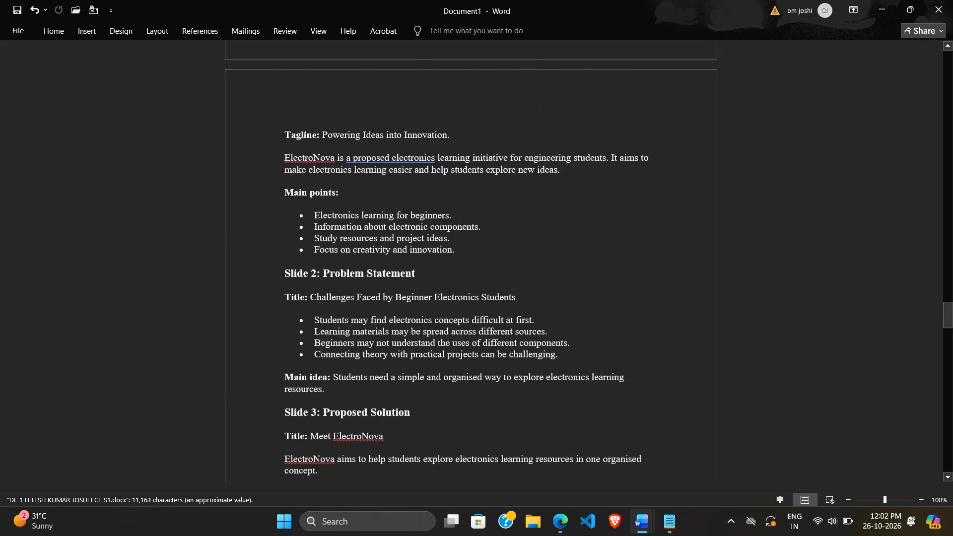
pyautogui.scroll(5, 489, 256)
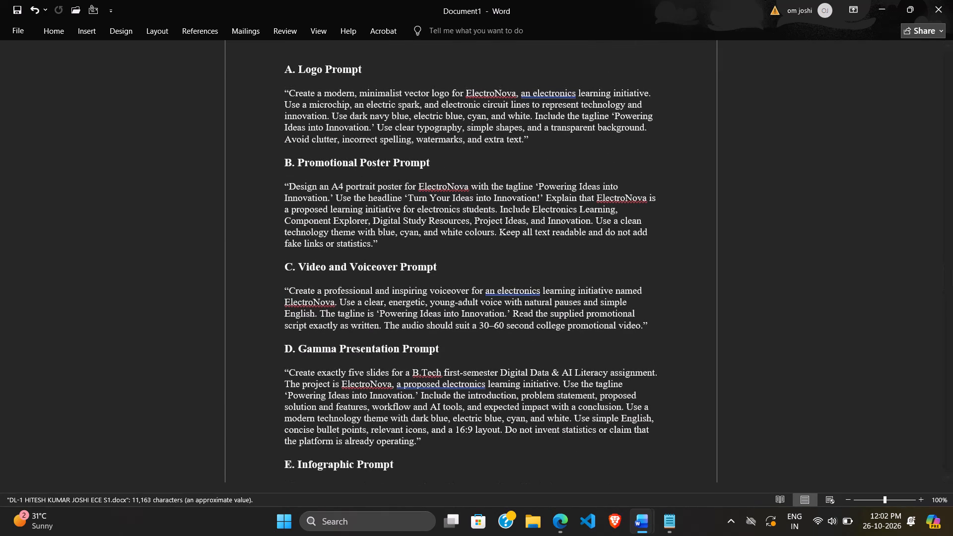
pyautogui.scroll(8, 442, 283)
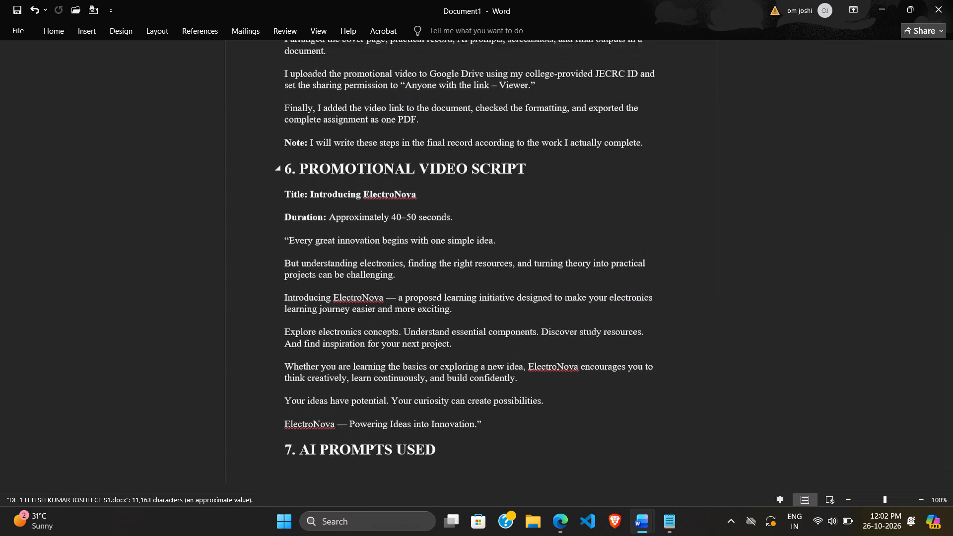
pyautogui.scroll(17, 442, 283)
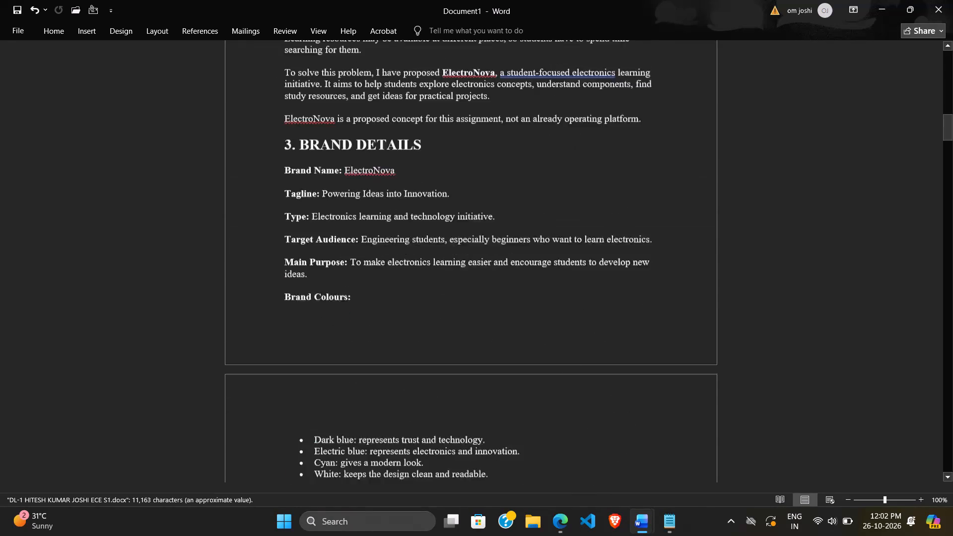
pyautogui.scroll(12, 442, 283)
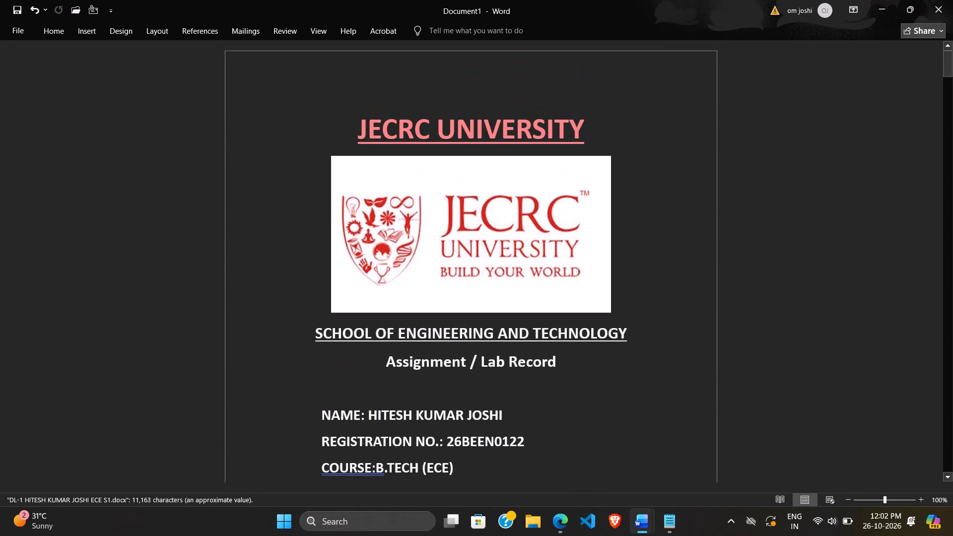
pyautogui.scroll(4, 442, 283)
# Read the document from the cover page through the aim, problem statement, brand details and tools table to the logo-creation step.
pyautogui.scroll(-2, 442, 283)
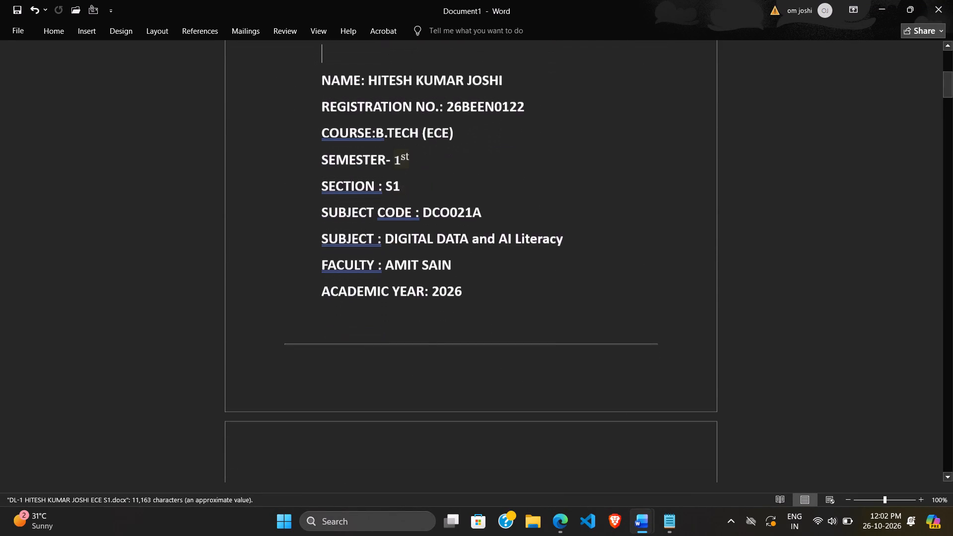
pyautogui.scroll(-3, 442, 283)
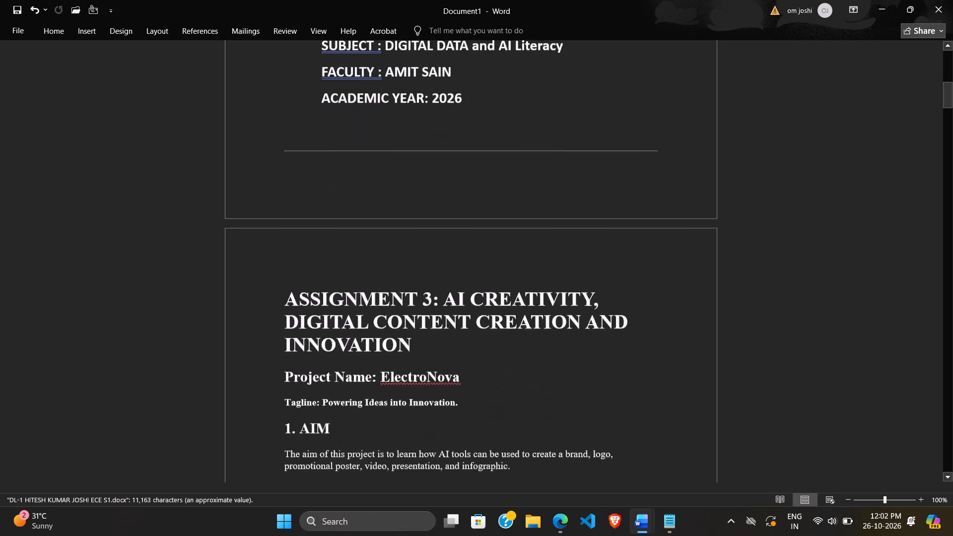
pyautogui.scroll(-3, 442, 283)
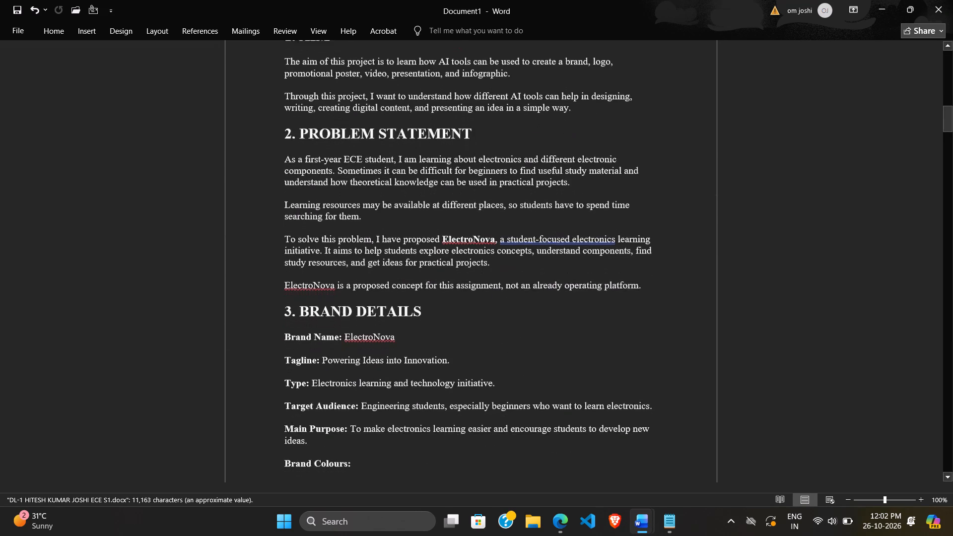
pyautogui.scroll(-5, 442, 283)
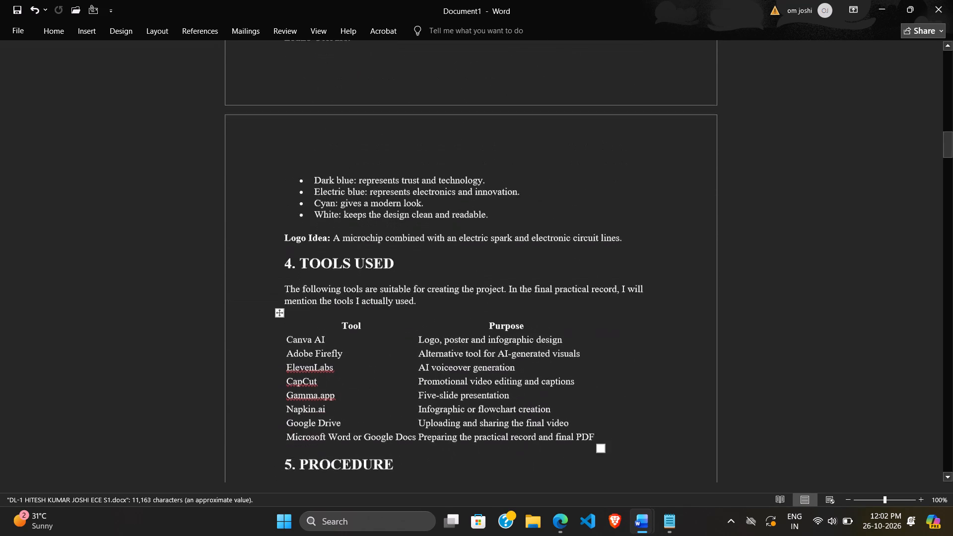
pyautogui.scroll(-4, 442, 283)
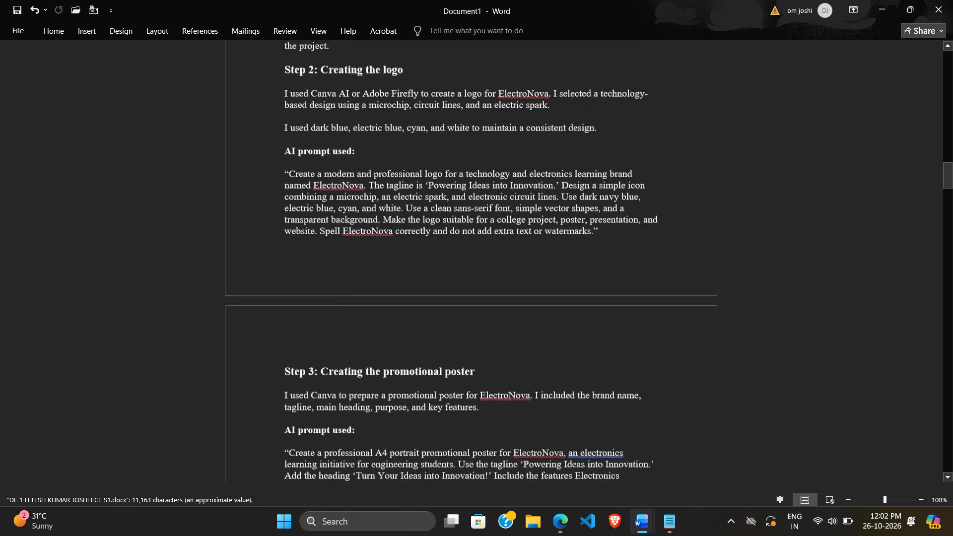
# Review the procedure from the promotional poster step to the final PDF step, continuing through the promotional video script.
pyautogui.scroll(-3, 442, 283)
pyautogui.scroll(1, 442, 283)
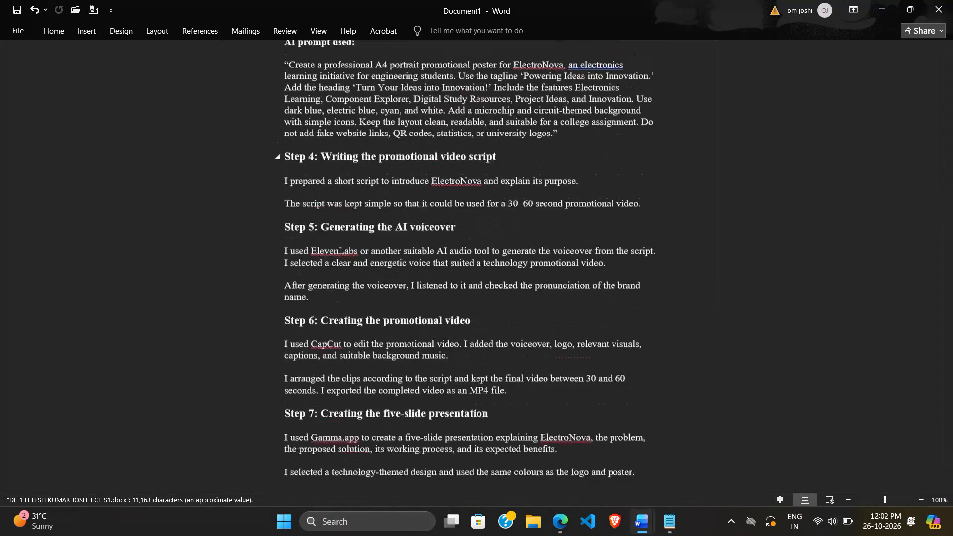
pyautogui.scroll(1, 442, 283)
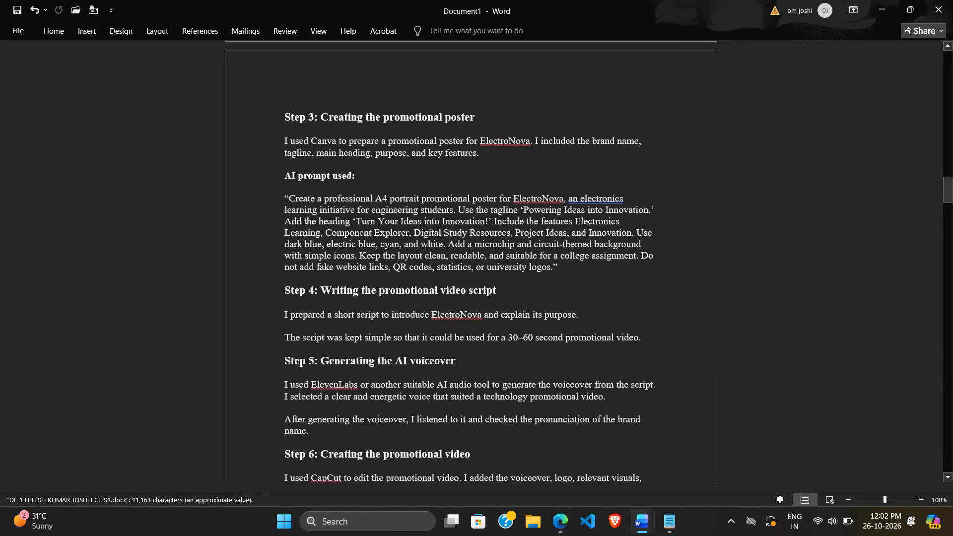
pyautogui.scroll(-3, 442, 283)
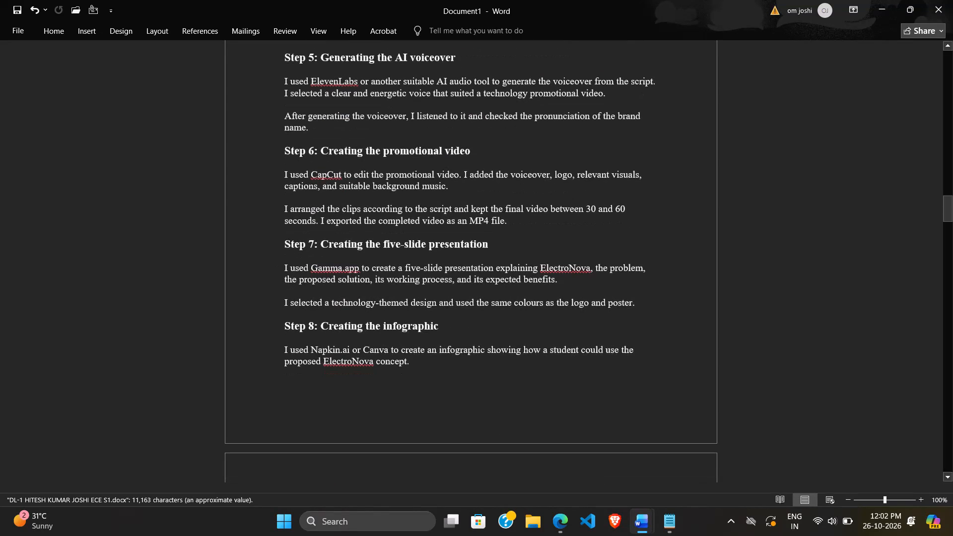
pyautogui.scroll(-1, 442, 283)
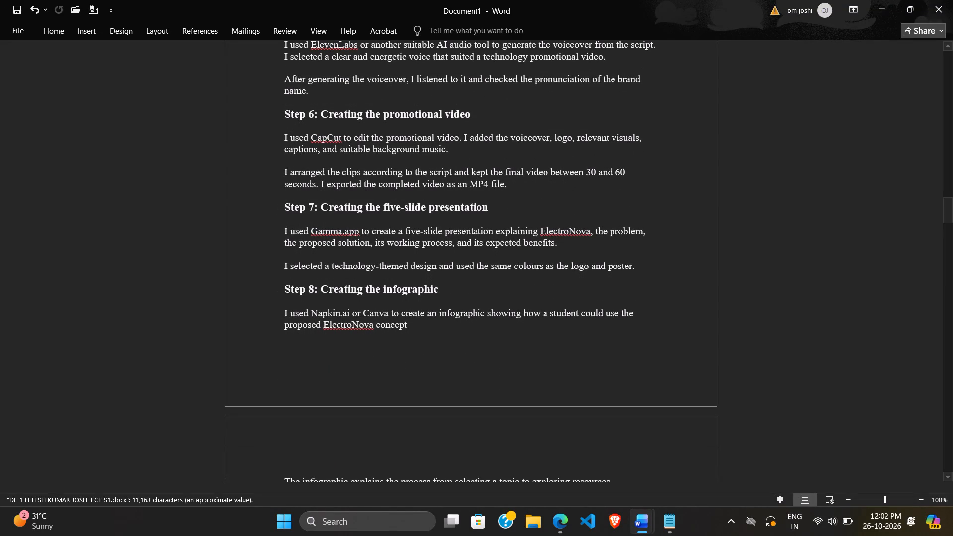
pyautogui.scroll(-3, 467, 382)
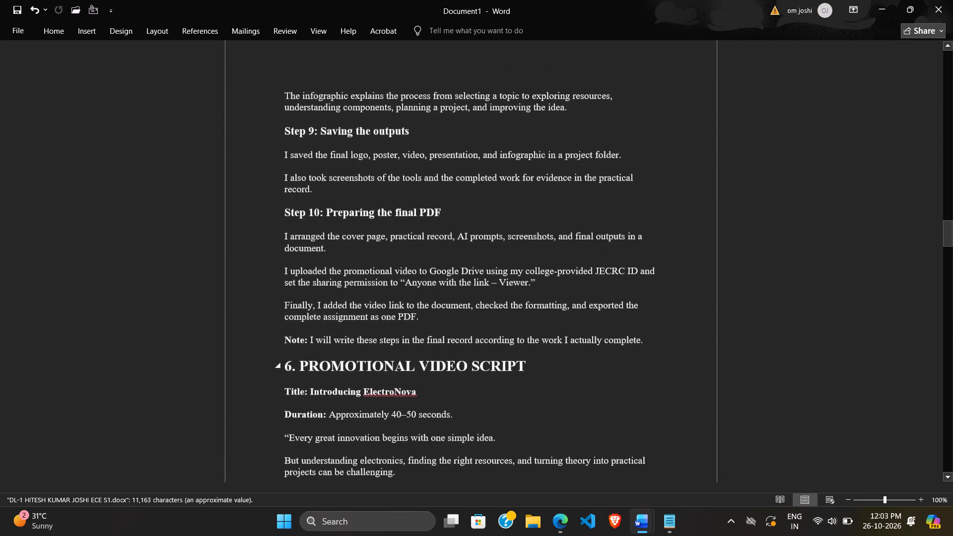
pyautogui.scroll(-4, 467, 382)
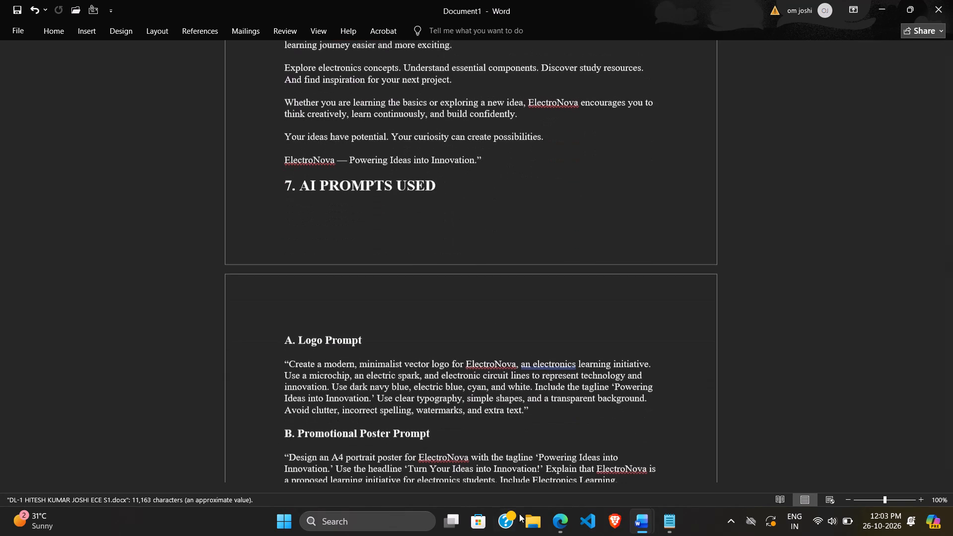
# Glance at the automation notes in Notepad and return to Document1 in Word.
pyautogui.click(672, 534)
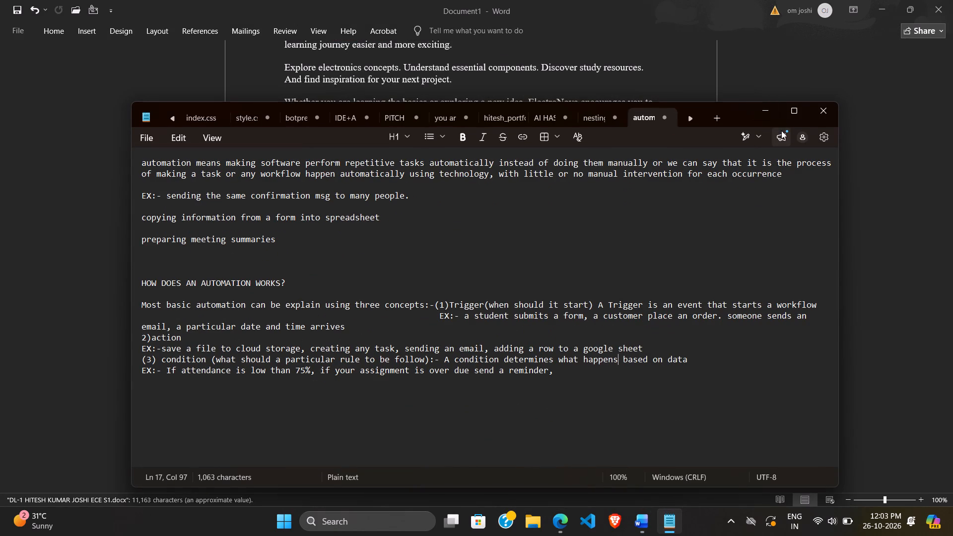
pyautogui.click(768, 114)
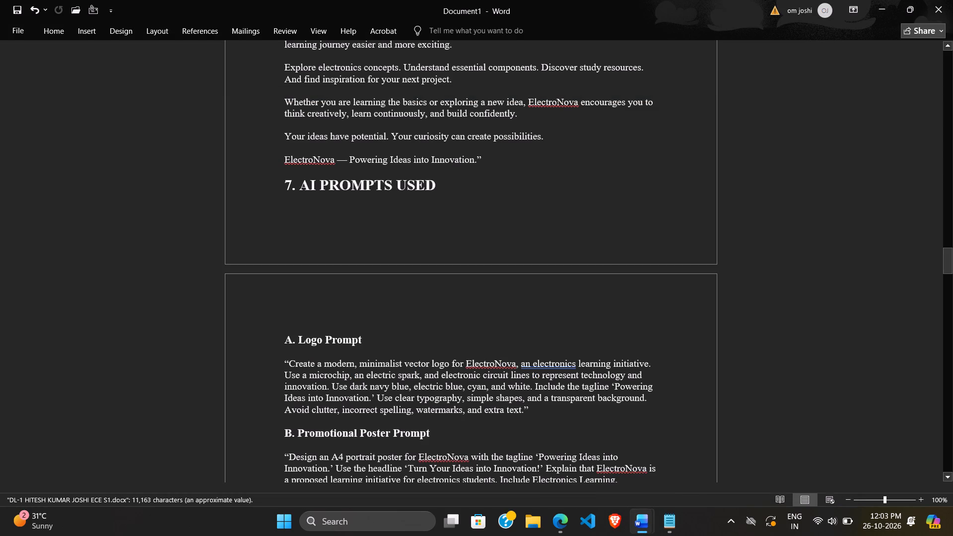
# Examine the rest of the document from the AI prompts through the pitch slides to the evidence list, video link and references.
pyautogui.scroll(-4, 486, 134)
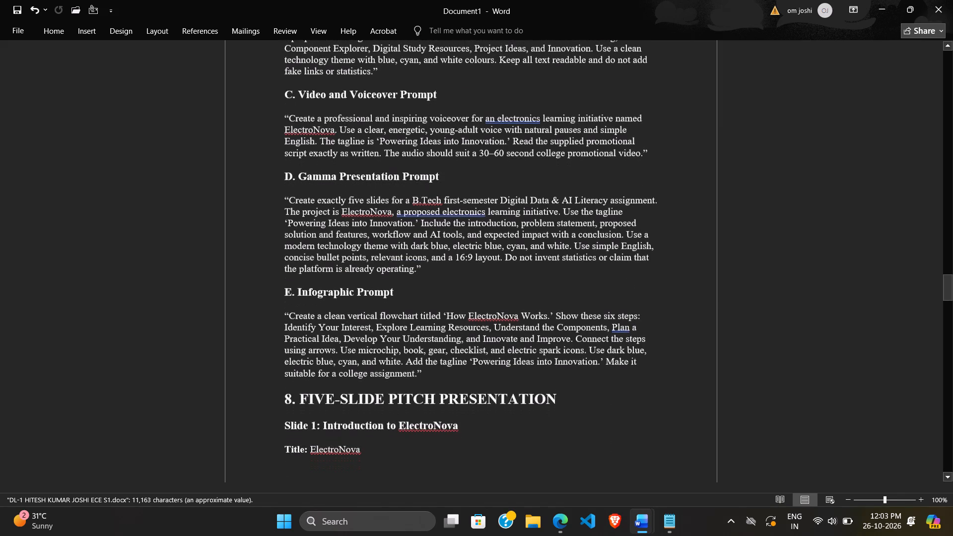
pyautogui.click(791, 287)
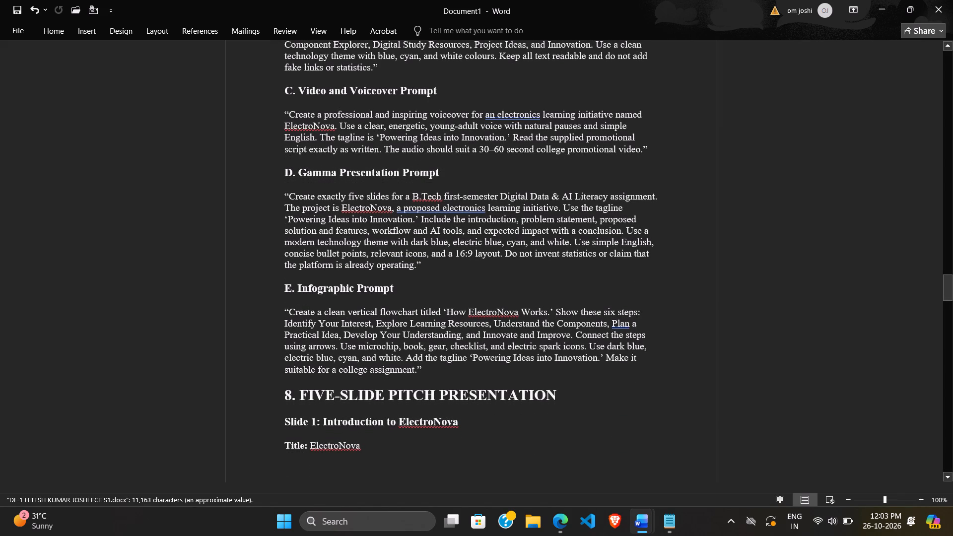
pyautogui.click(140, 249)
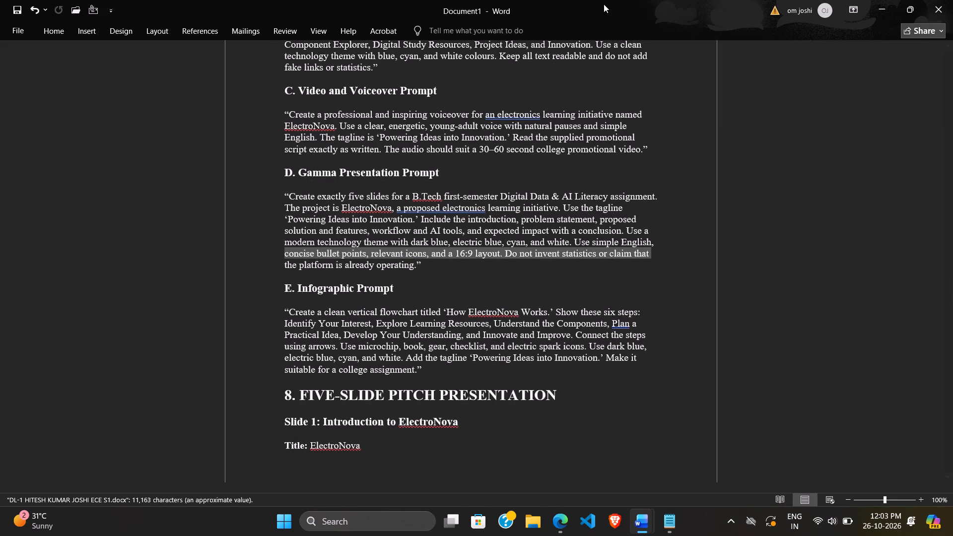
pyautogui.click(713, 15)
pyautogui.scroll(-7, 501, 327)
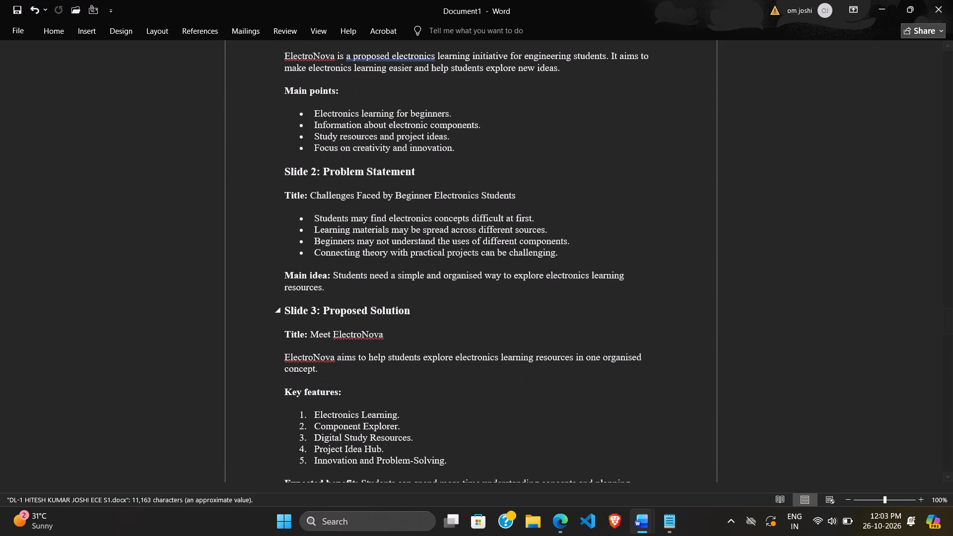
pyautogui.scroll(-8, 363, 393)
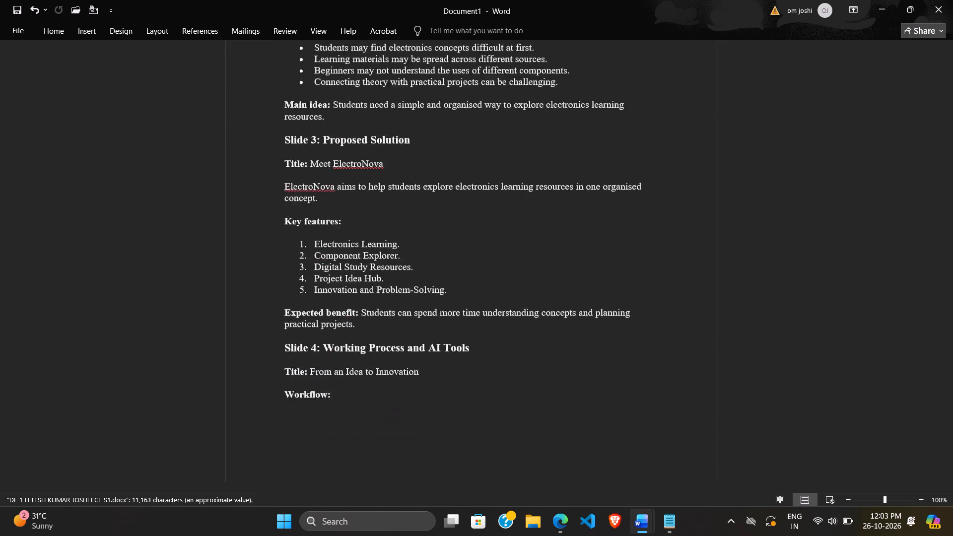
pyautogui.scroll(-16, 363, 393)
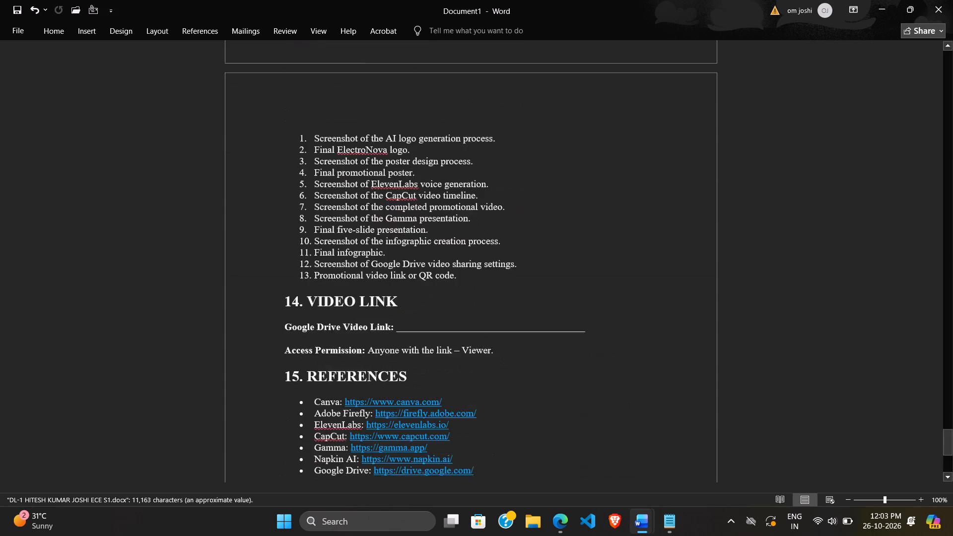
pyautogui.scroll(-2, 363, 393)
# Skim the document backwards from the references through the infographic content to the top of the cover page.
pyautogui.scroll(15, 363, 393)
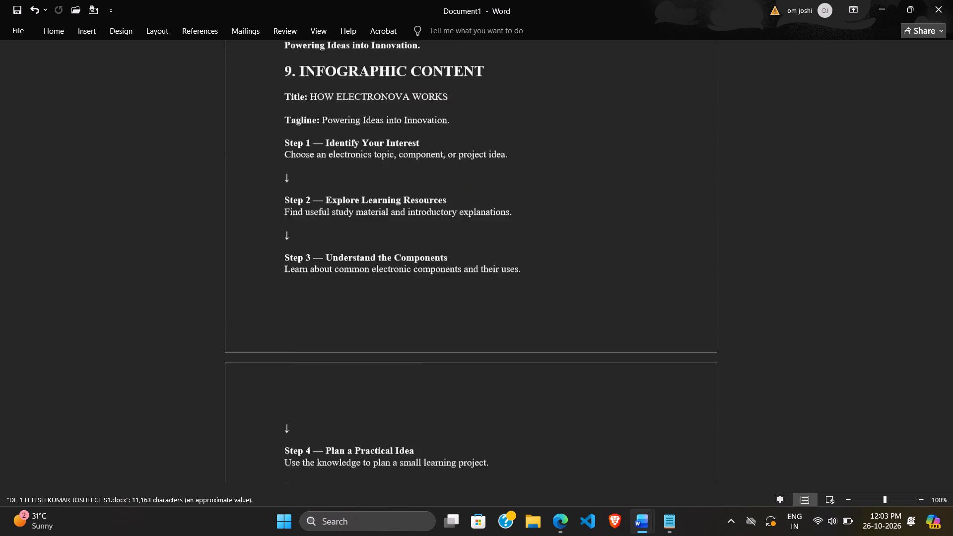
pyautogui.scroll(18, 363, 393)
pyautogui.scroll(8, 363, 393)
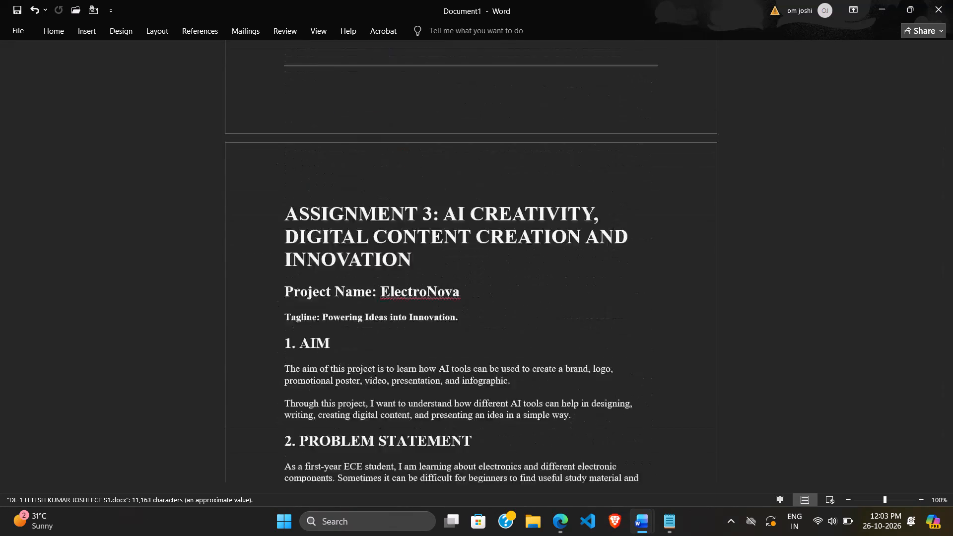
pyautogui.scroll(7, 460, 330)
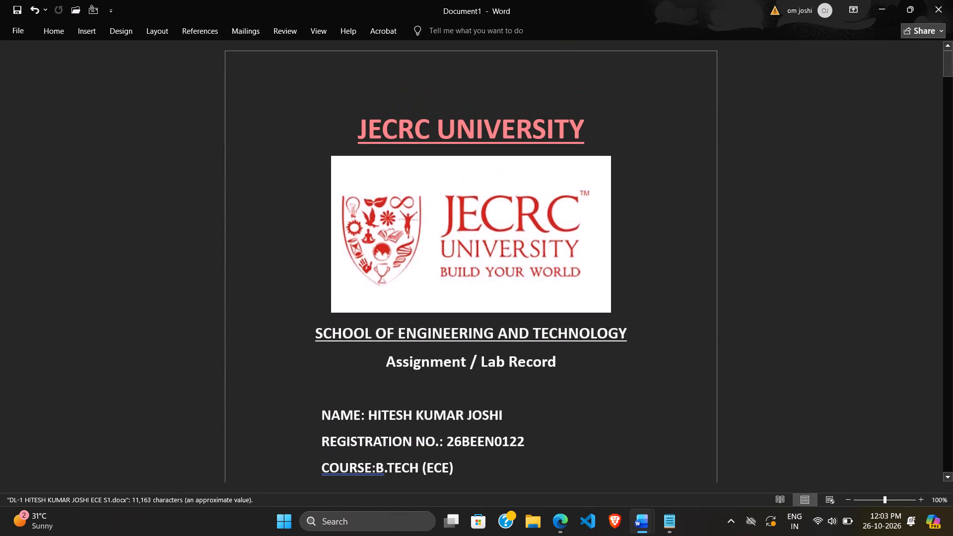
pyautogui.scroll(5, 460, 330)
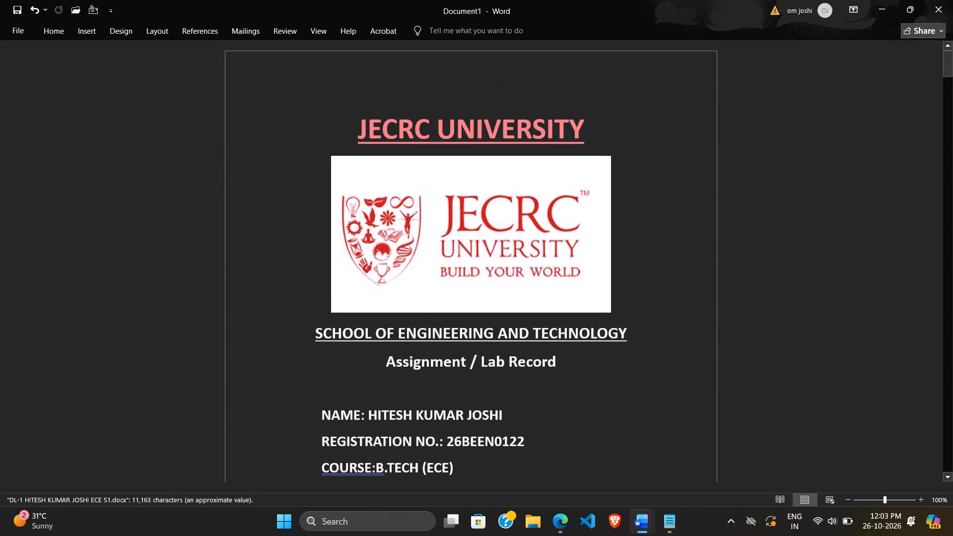
# Recheck the cover page details against the Assignment 3 title, aim and problem statement pages, ending back at the cover page.
pyautogui.scroll(-2, 414, 327)
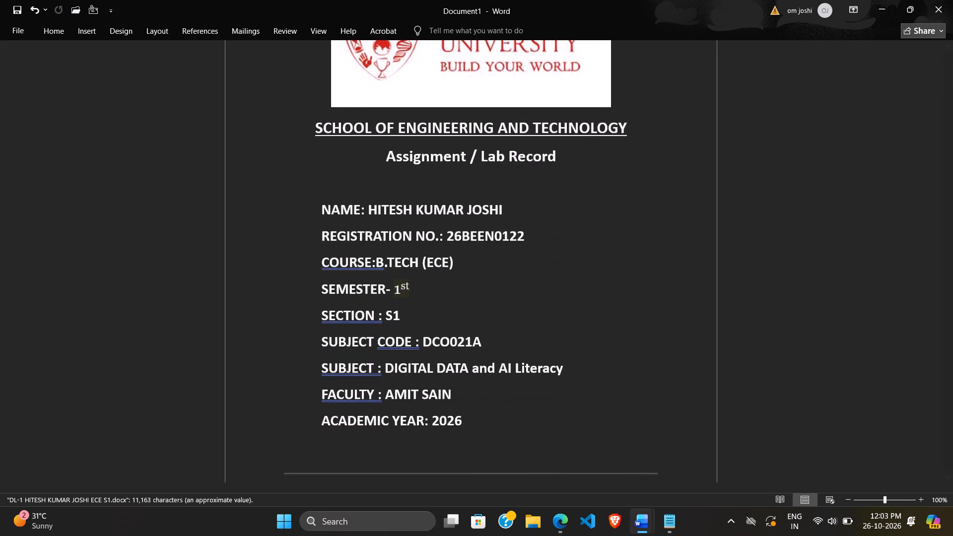
pyautogui.scroll(-2, 414, 327)
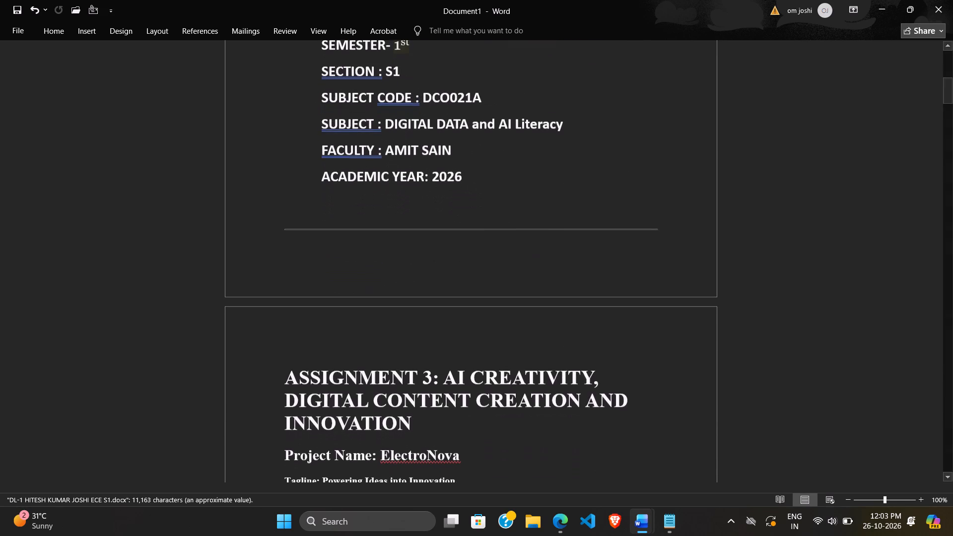
pyautogui.scroll(-2, 414, 327)
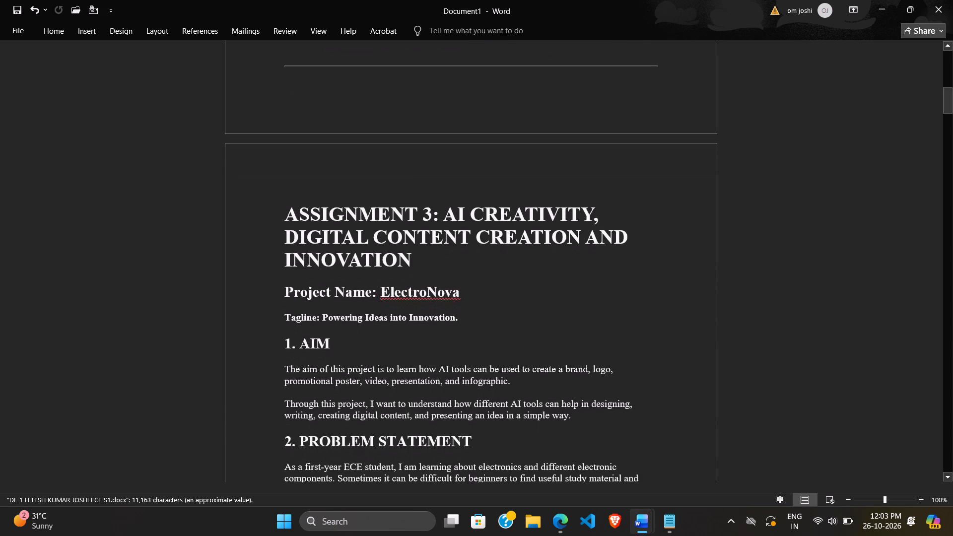
pyautogui.scroll(-3, 414, 327)
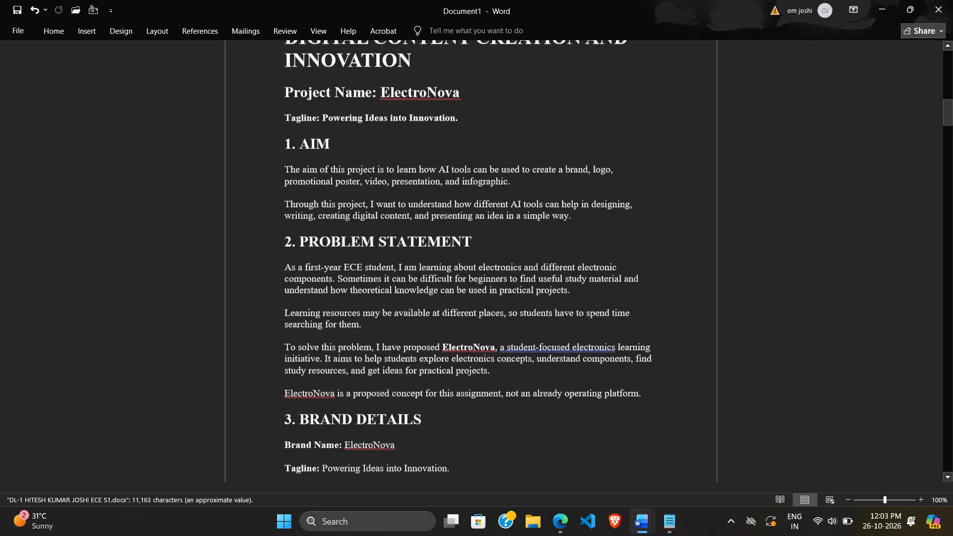
pyautogui.scroll(9, 414, 327)
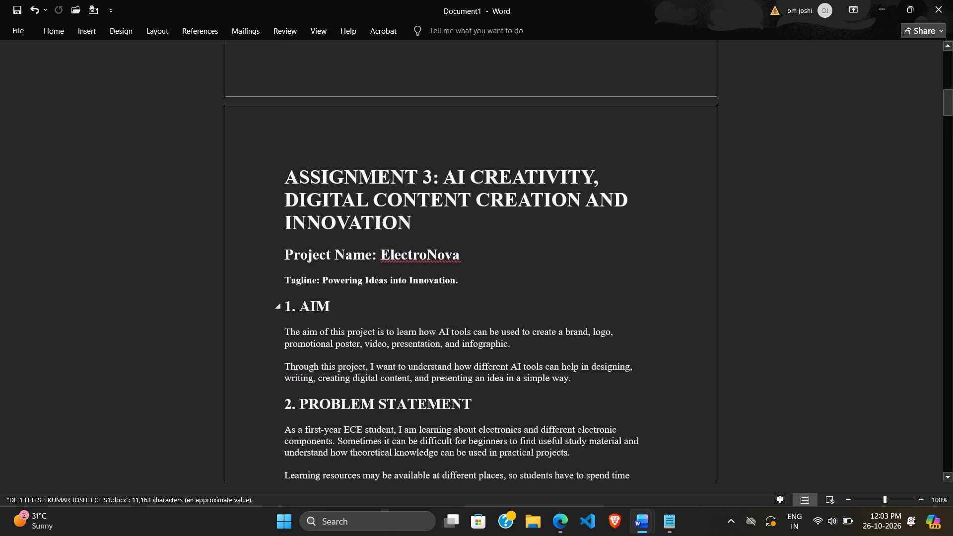
pyautogui.scroll(5, 414, 327)
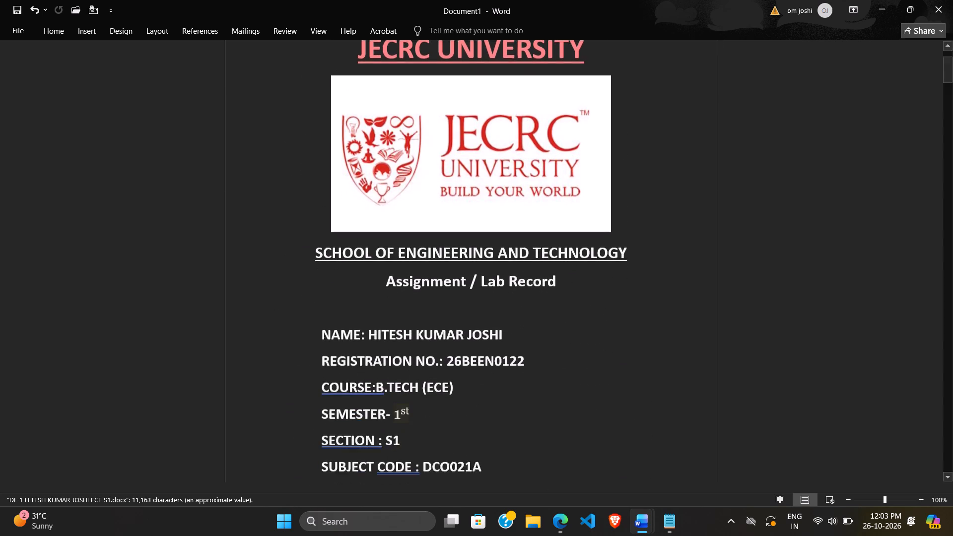
pyautogui.scroll(1, 414, 327)
# Read through Document1 from the cover page details and brand details through the procedure steps to the promotional video script.
pyautogui.scroll(-6, 414, 327)
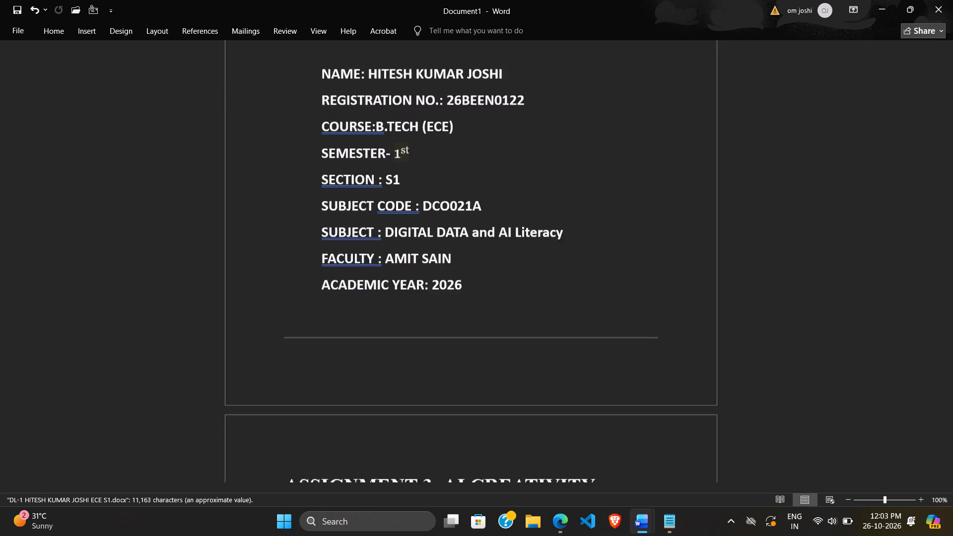
pyautogui.scroll(-3, 414, 327)
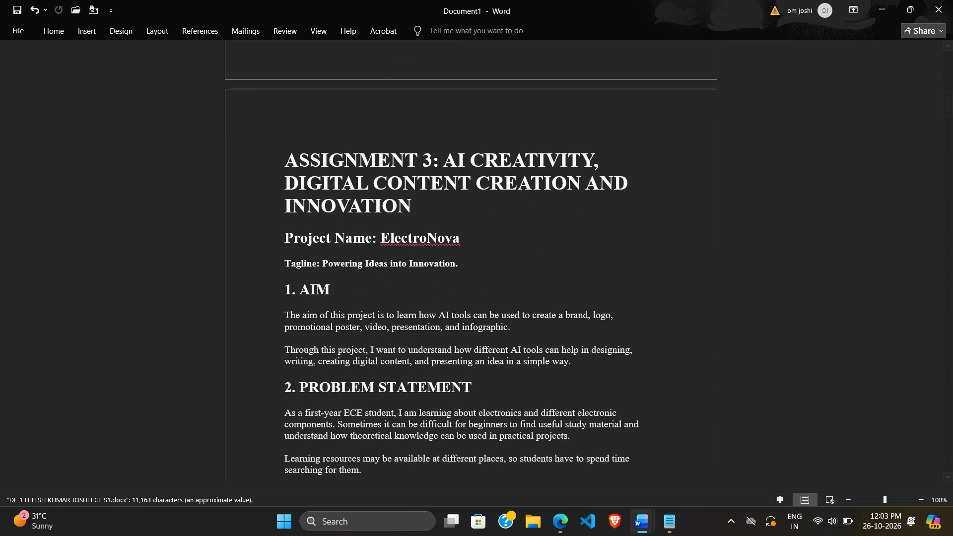
pyautogui.scroll(-9, 421, 330)
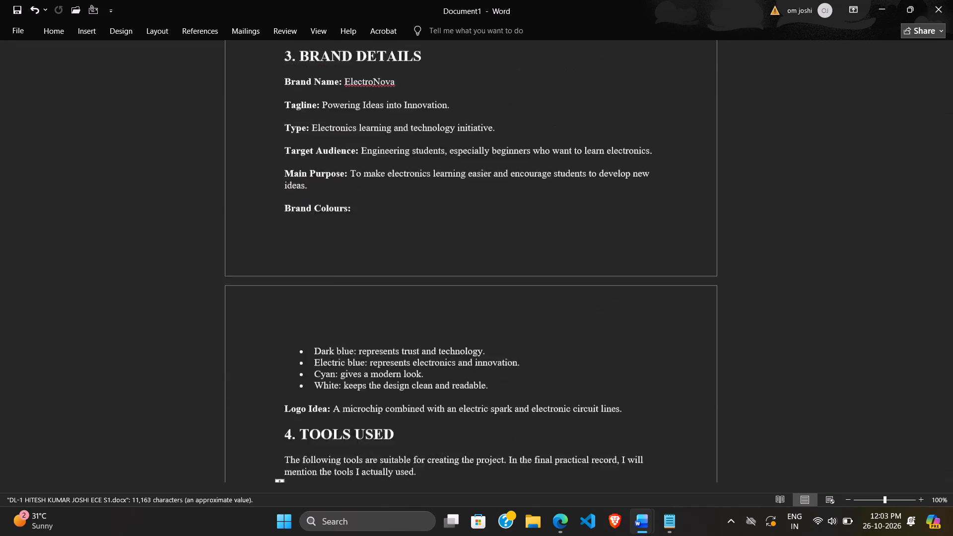
pyautogui.scroll(-7, 421, 330)
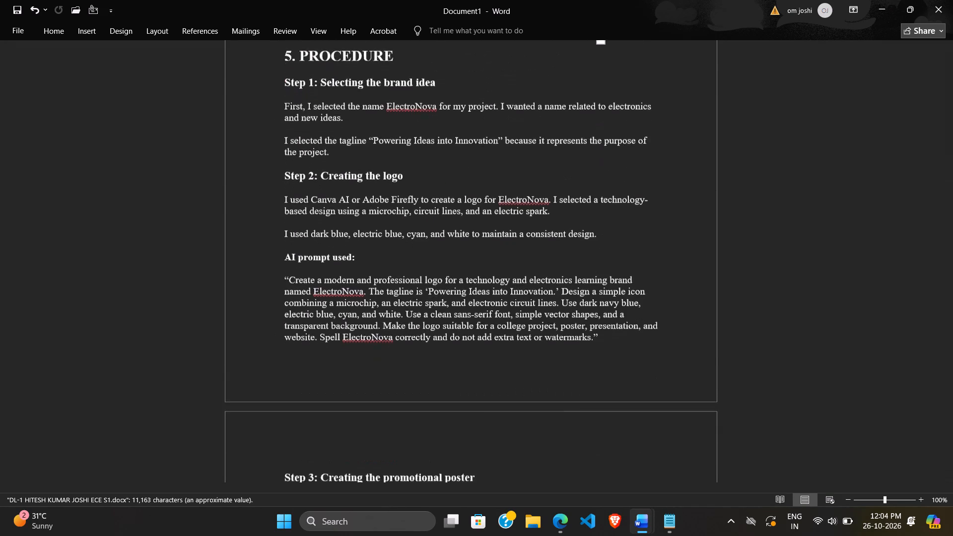
pyautogui.scroll(-3, 421, 330)
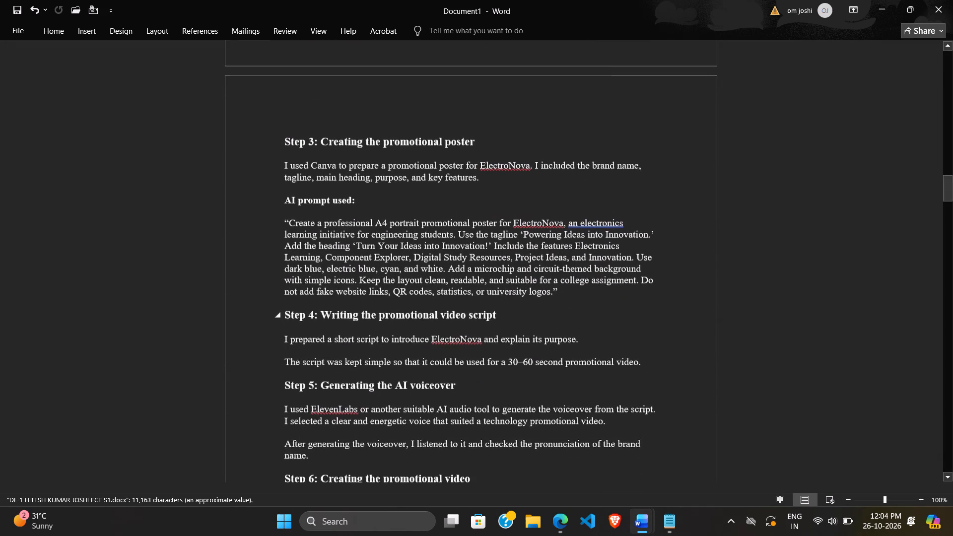
pyautogui.scroll(-3, 421, 330)
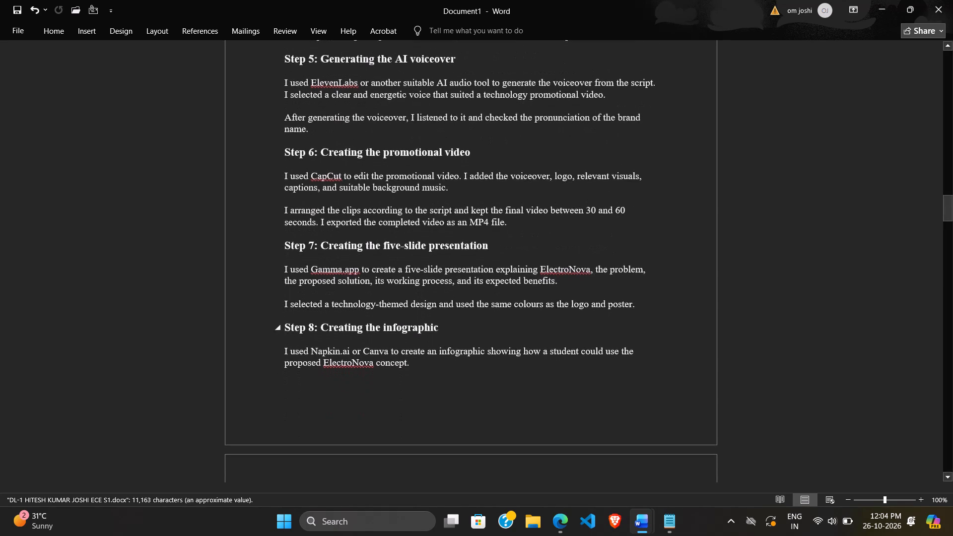
pyautogui.scroll(-3, 421, 330)
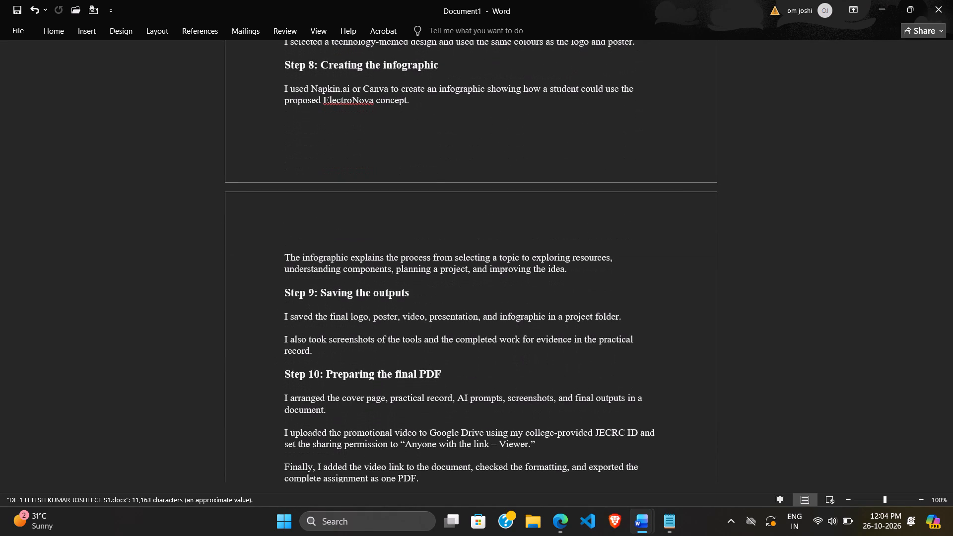
pyautogui.scroll(-2, 421, 330)
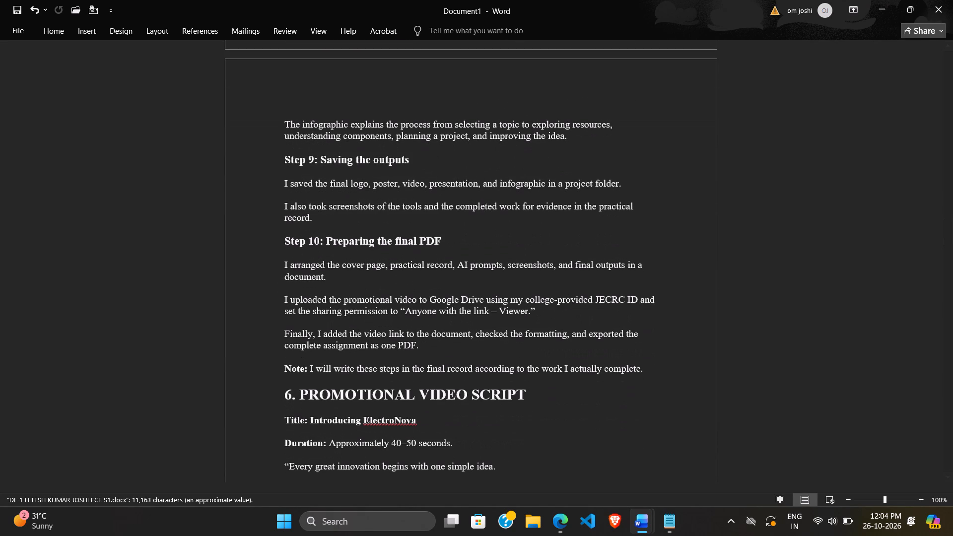
pyautogui.scroll(-2, 421, 330)
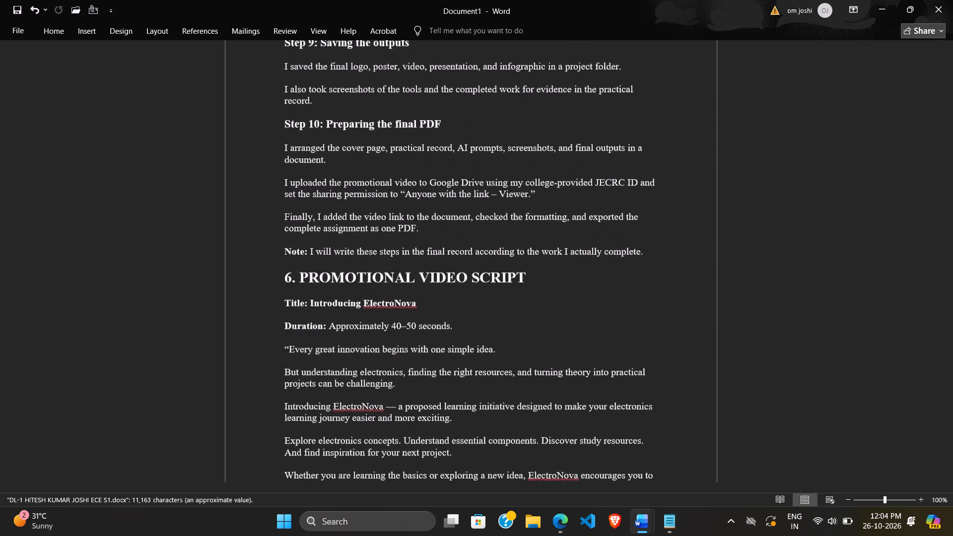
# Examine the AI prompts, the five-slide pitch content, the infographic steps and the output and learning section.
pyautogui.scroll(-3, 421, 330)
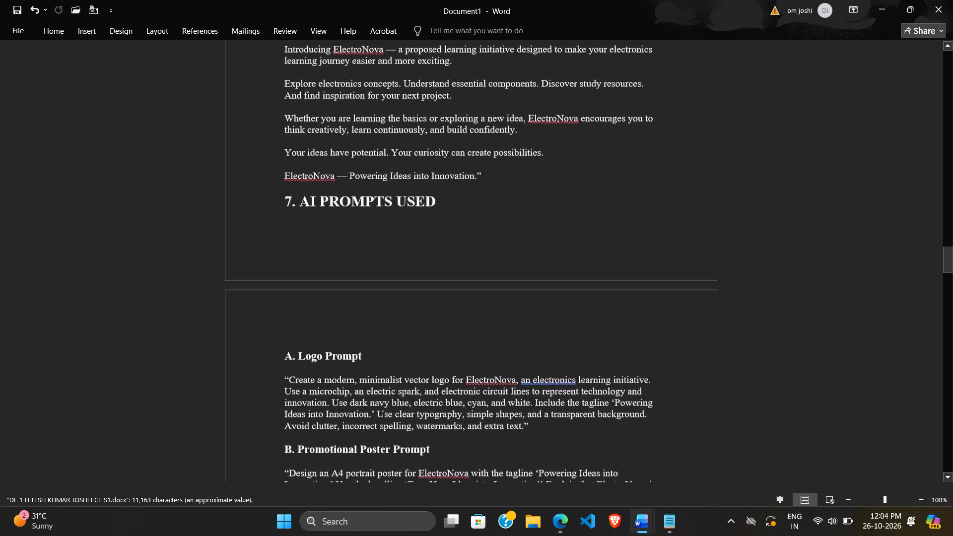
pyautogui.scroll(-2, 421, 330)
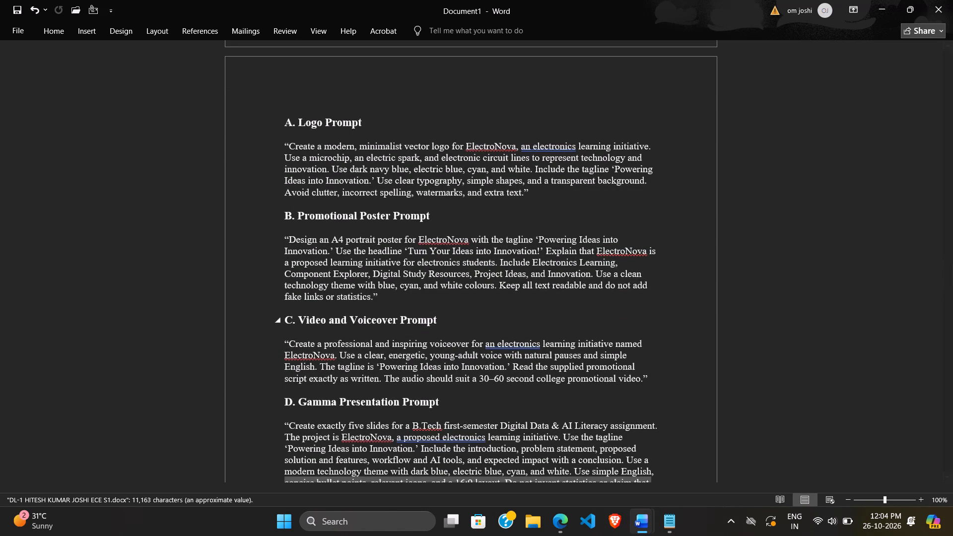
pyautogui.scroll(-1, 421, 330)
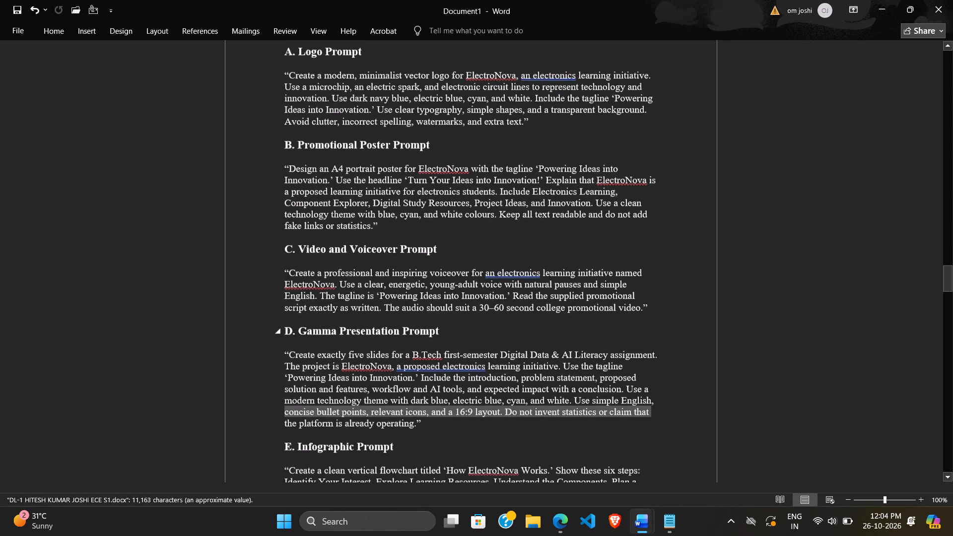
pyautogui.scroll(-3, 421, 330)
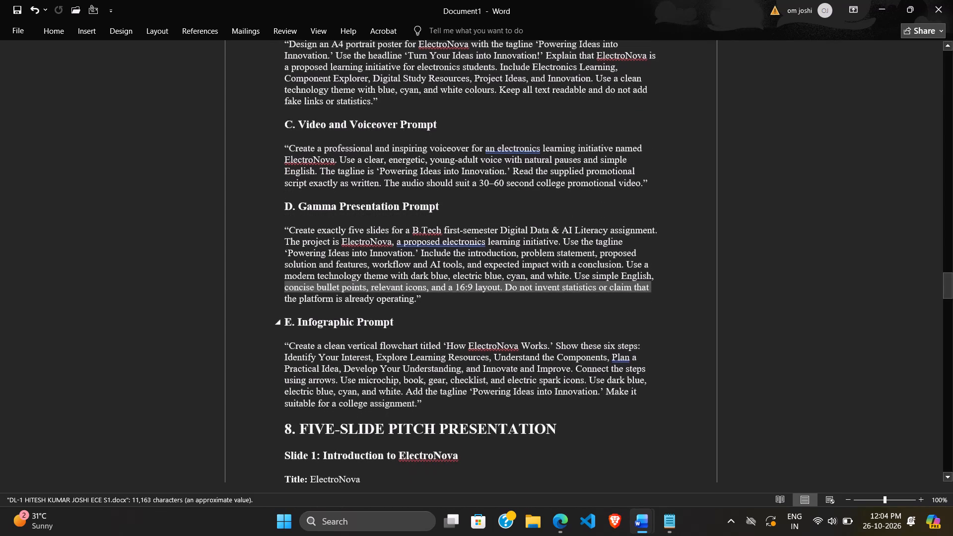
pyautogui.click(538, 314)
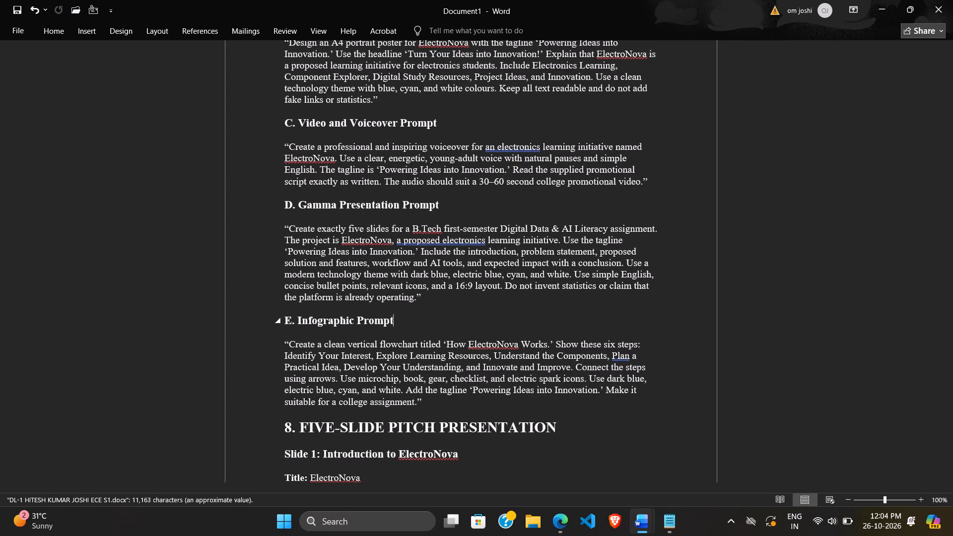
pyautogui.scroll(-6, 472, 324)
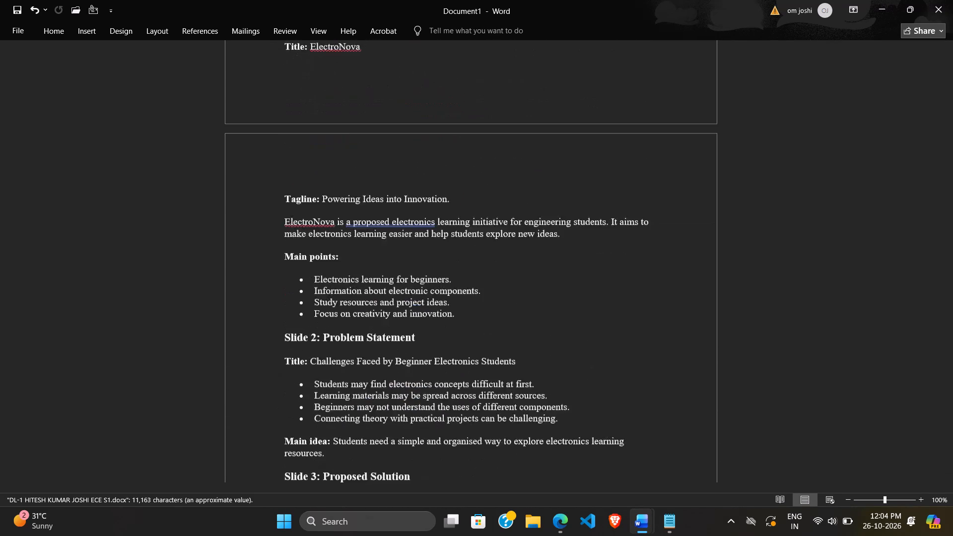
pyautogui.scroll(-6, 472, 324)
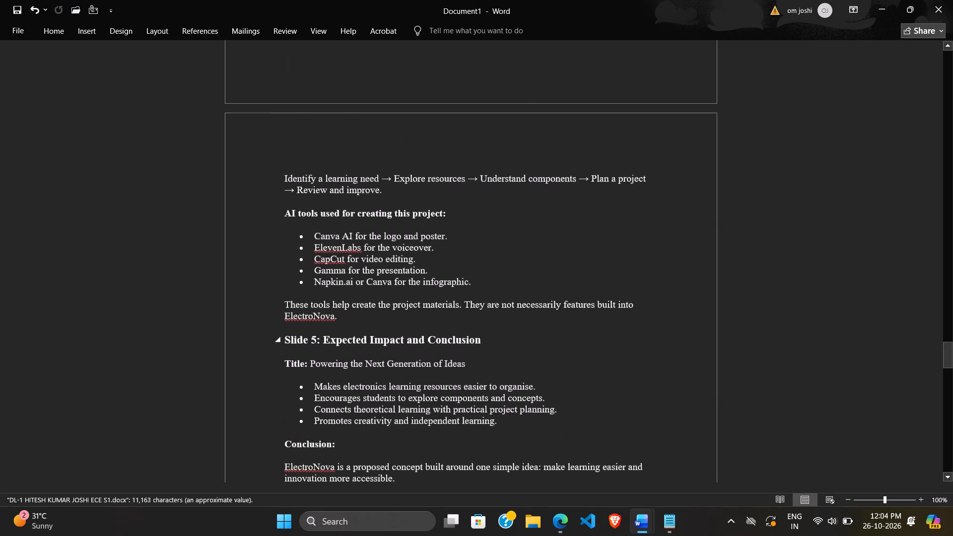
pyautogui.scroll(-6, 472, 324)
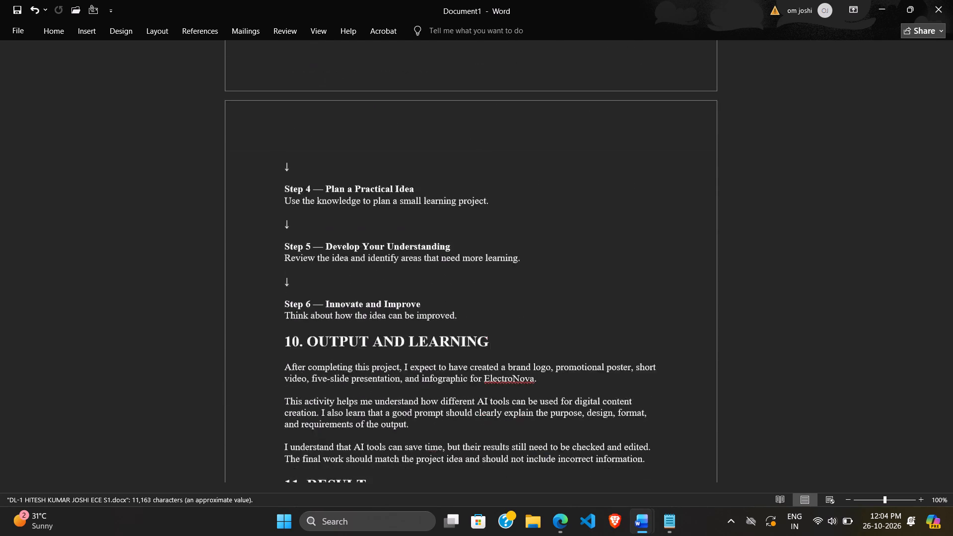
# Delete the whole numbered list of screenshots and outputs under 13. EVIDENCE TO BE ATTACHED.
pyautogui.scroll(-6, 472, 324)
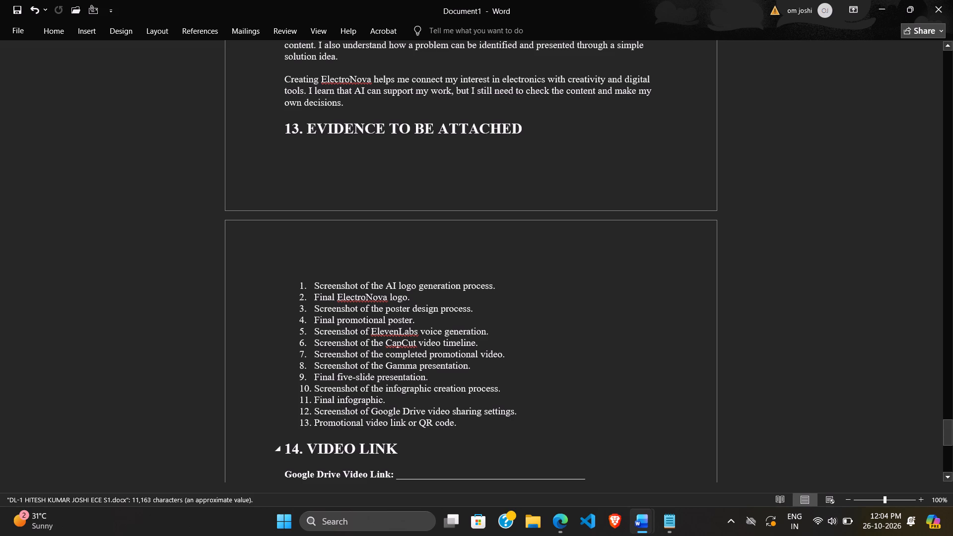
pyautogui.moveTo(463, 424); pyautogui.dragTo(291, 276)
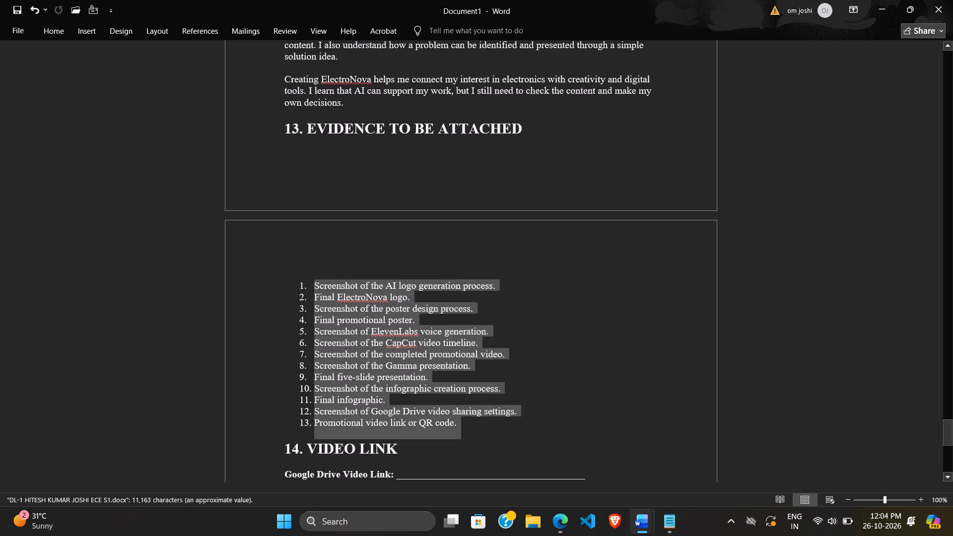
pyautogui.moveTo(291, 276); pyautogui.dragTo(306, 279)
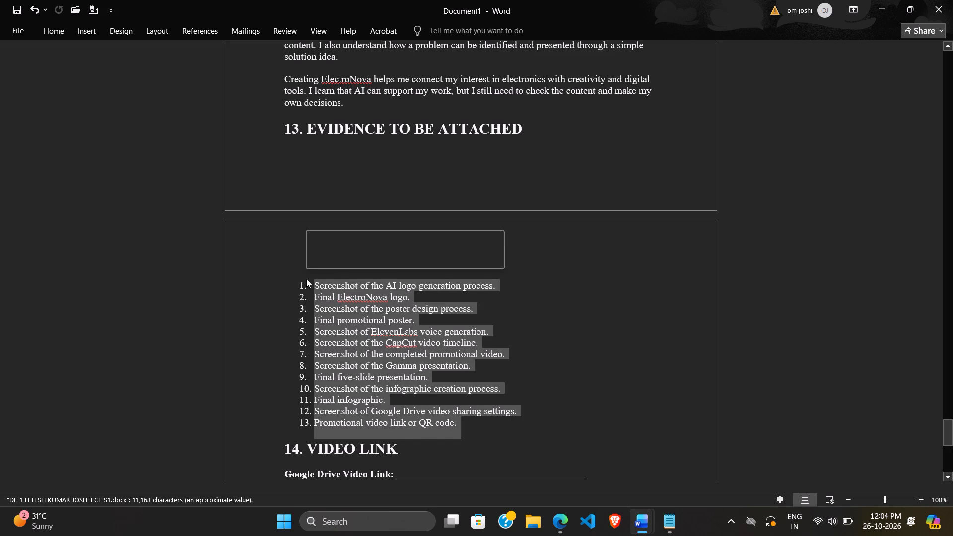
pyautogui.press('BackSpace')
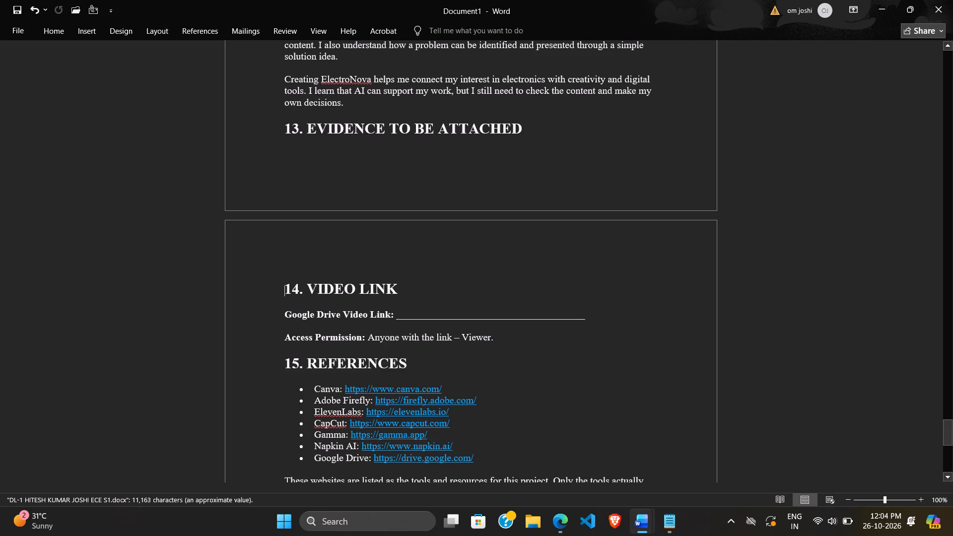
# Add an empty paragraph directly after the heading 13. EVIDENCE TO BE ATTACHED.
pyautogui.click(352, 183)
pyautogui.click(545, 131)
pyautogui.press('Return')
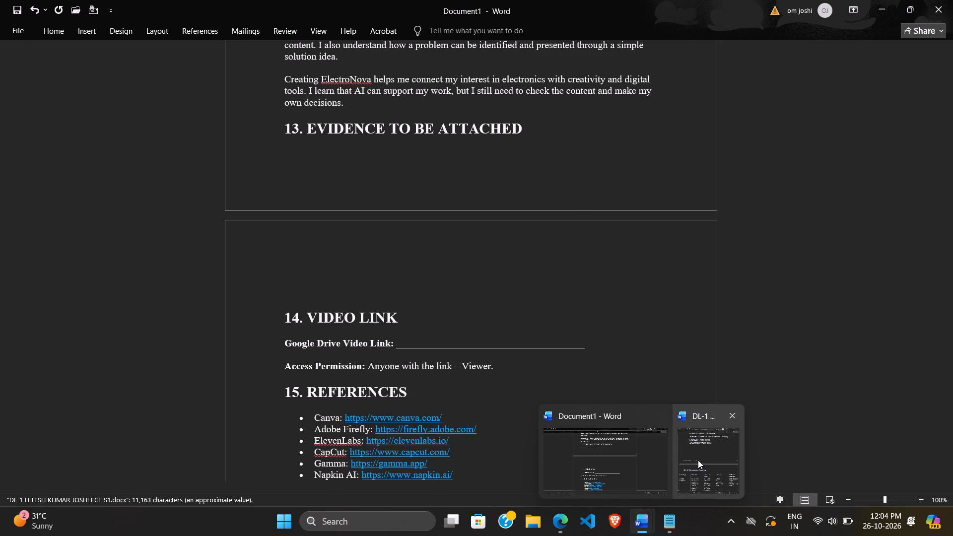
# Bring up the earlier DL-1 lab record document and close it, returning to Document1.
pyautogui.click(698, 460)
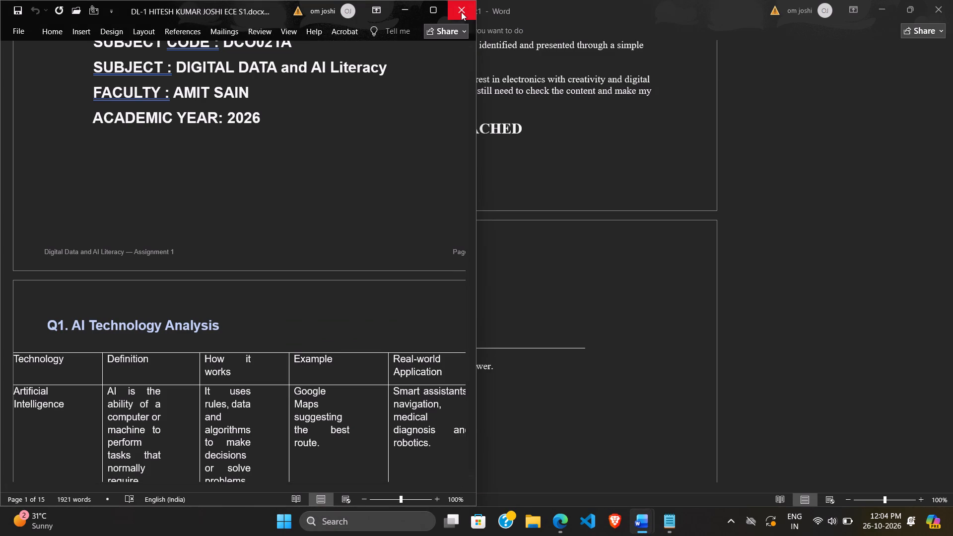
pyautogui.click(461, 12)
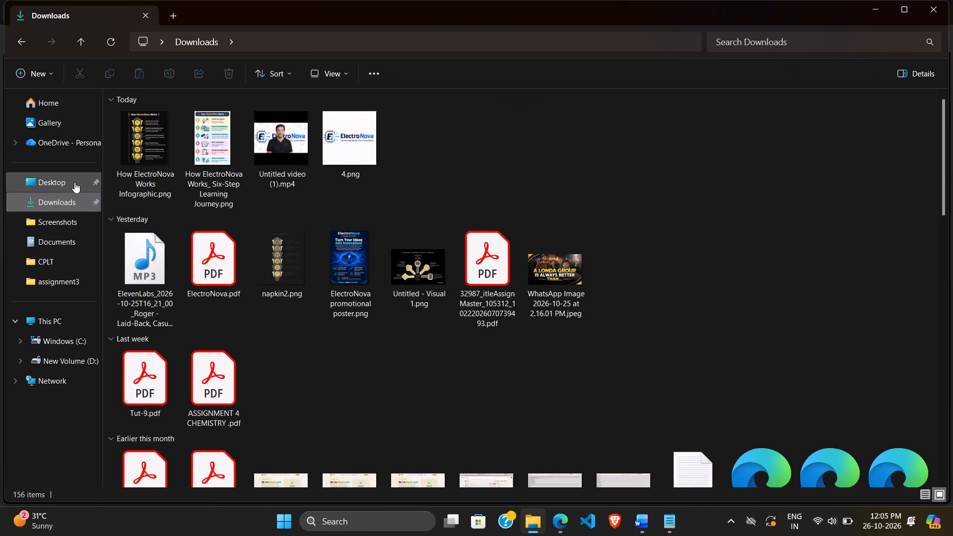
pyautogui.click(74, 182)
pyautogui.click(70, 274)
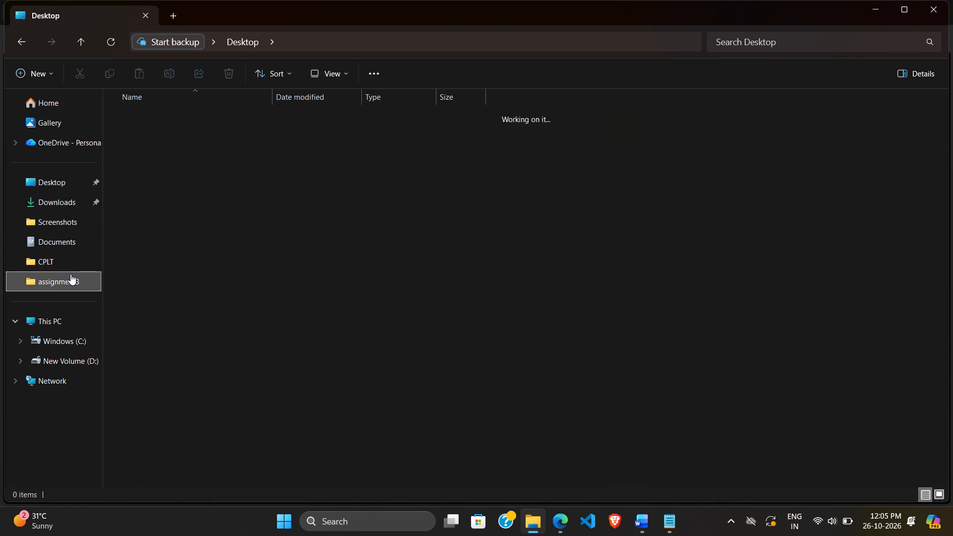
pyautogui.doubleClick(201, 121)
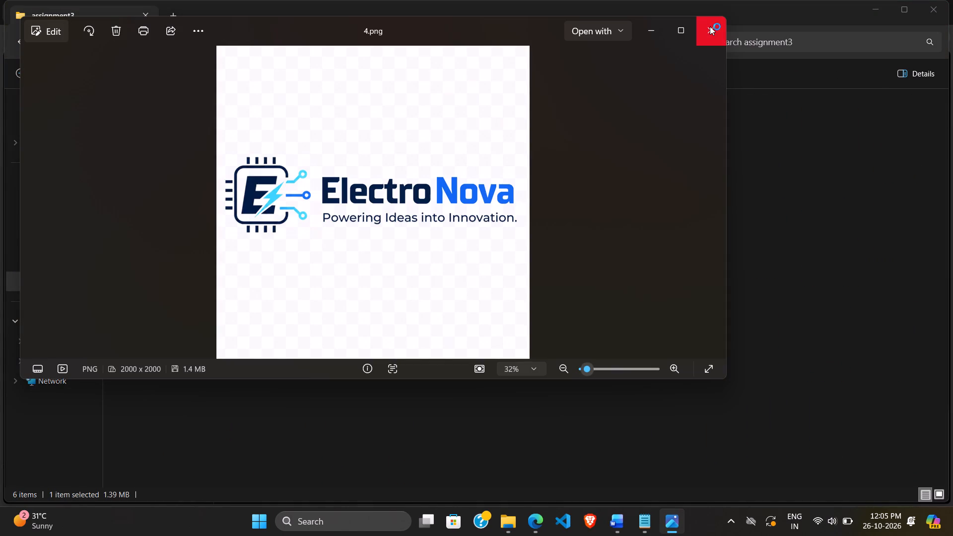
# Copy the logo image 4.png, close its preview, and paste it into Word on the blank line above 14. VIDEO LINK.
pyautogui.rightClick(438, 175)
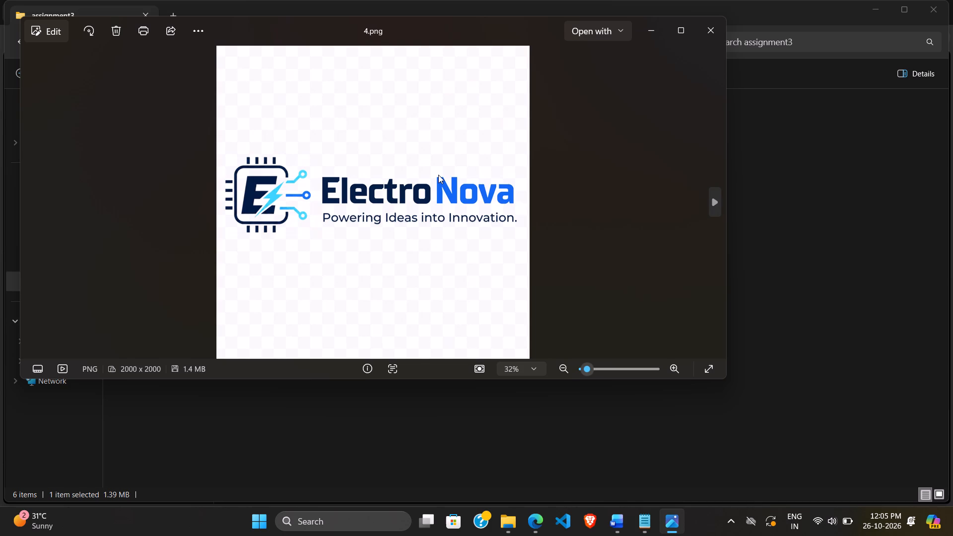
pyautogui.click(456, 186)
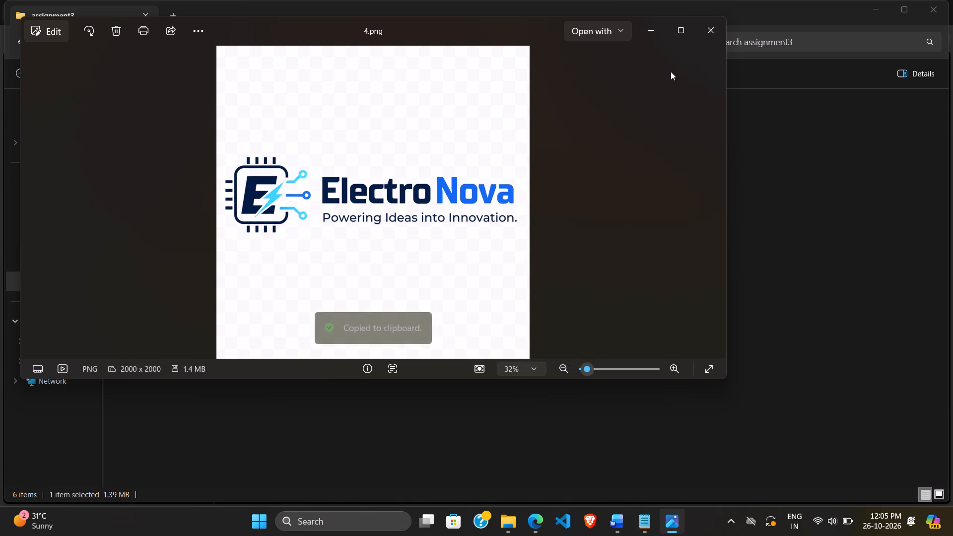
pyautogui.click(708, 36)
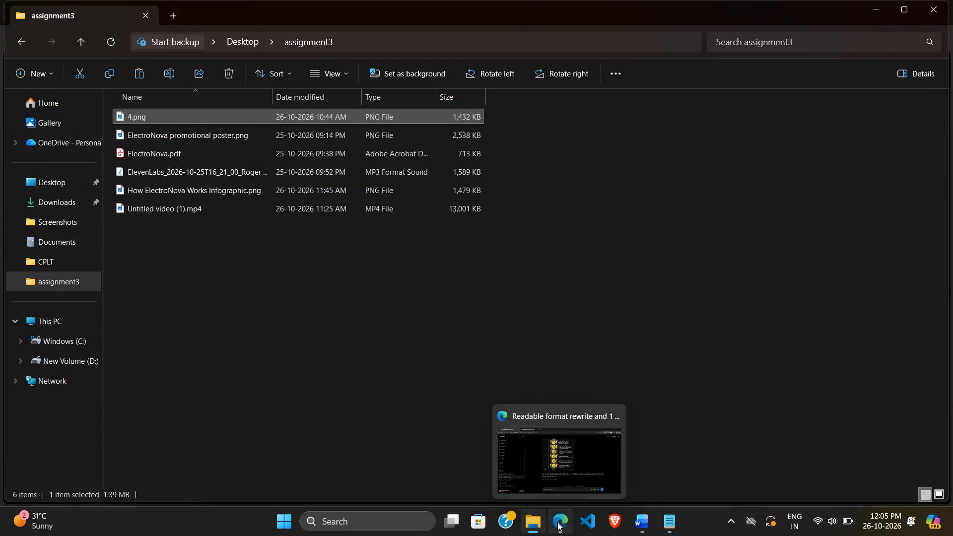
pyautogui.click(557, 522)
pyautogui.click(647, 483)
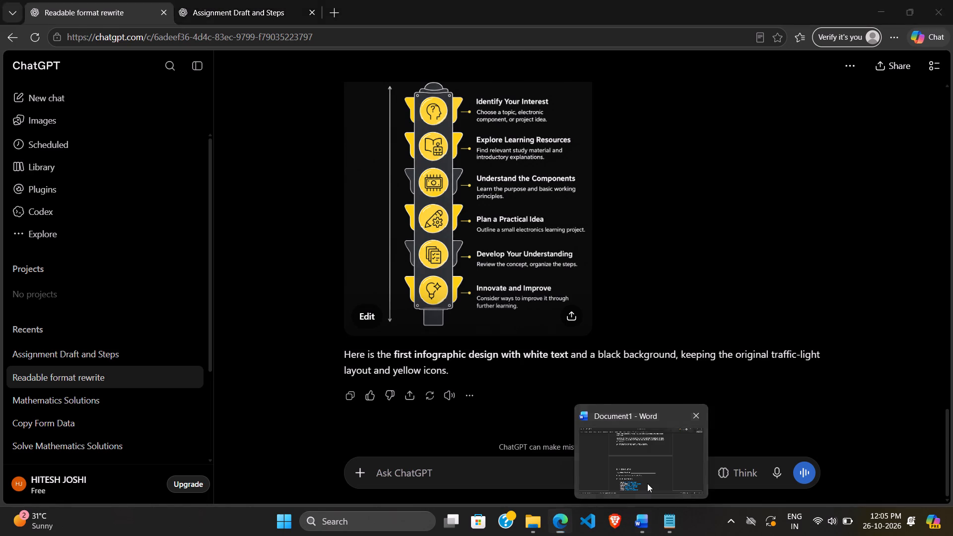
pyautogui.rightClick(376, 234)
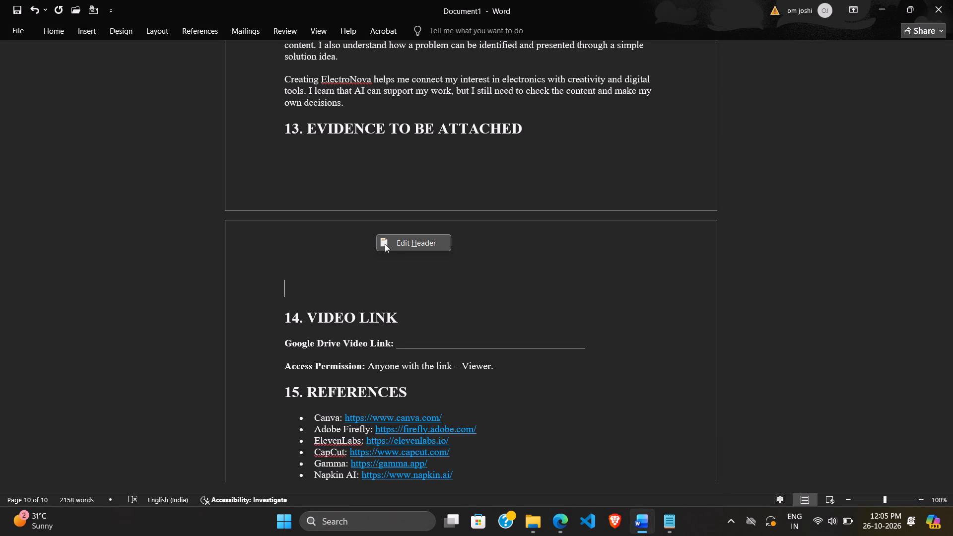
pyautogui.click(392, 251)
pyautogui.rightClick(344, 249)
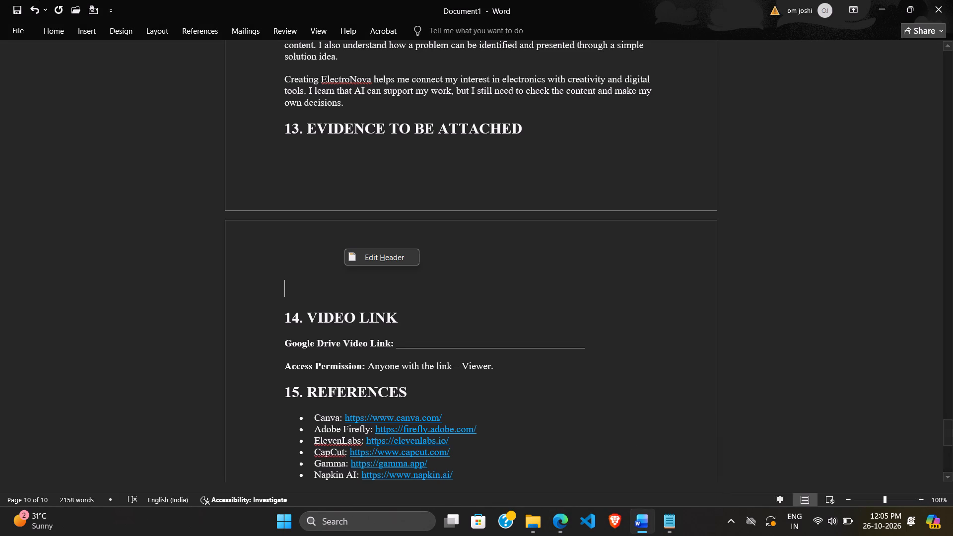
pyautogui.click(302, 284)
pyautogui.rightClick(302, 284)
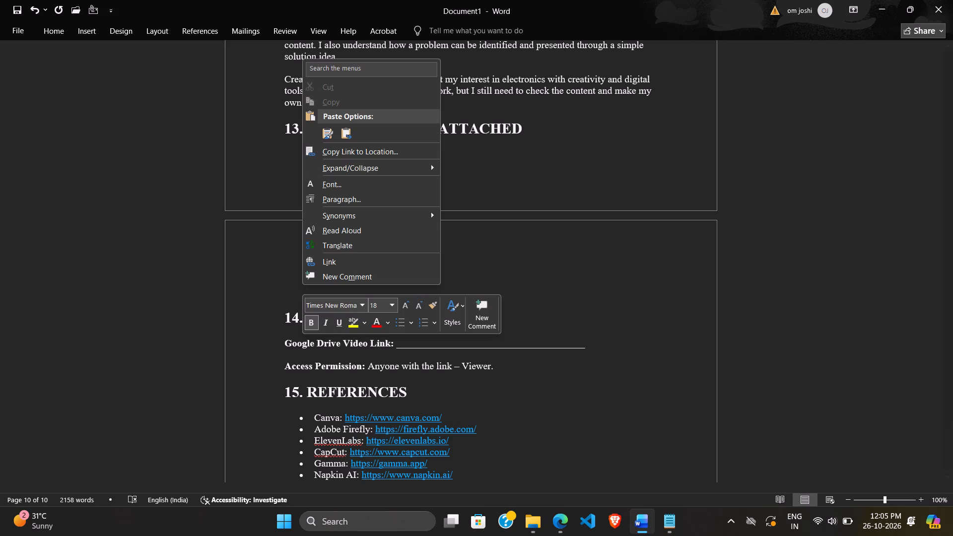
pyautogui.click(323, 129)
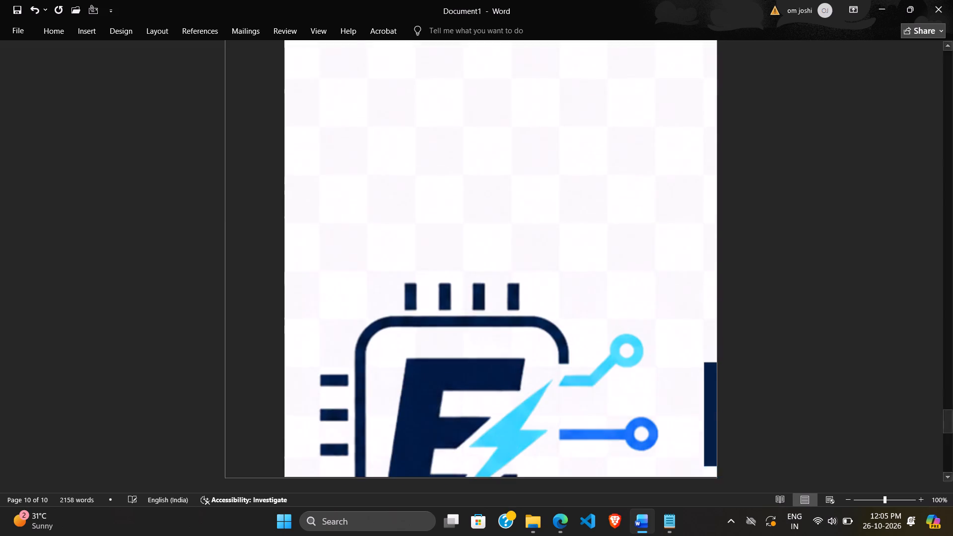
# Shrink the oversized pasted logo proportionally until it fits between the page margins.
pyautogui.keyDown('ctrl'); pyautogui.scroll(-2, 501, 278); pyautogui.keyUp('ctrl')
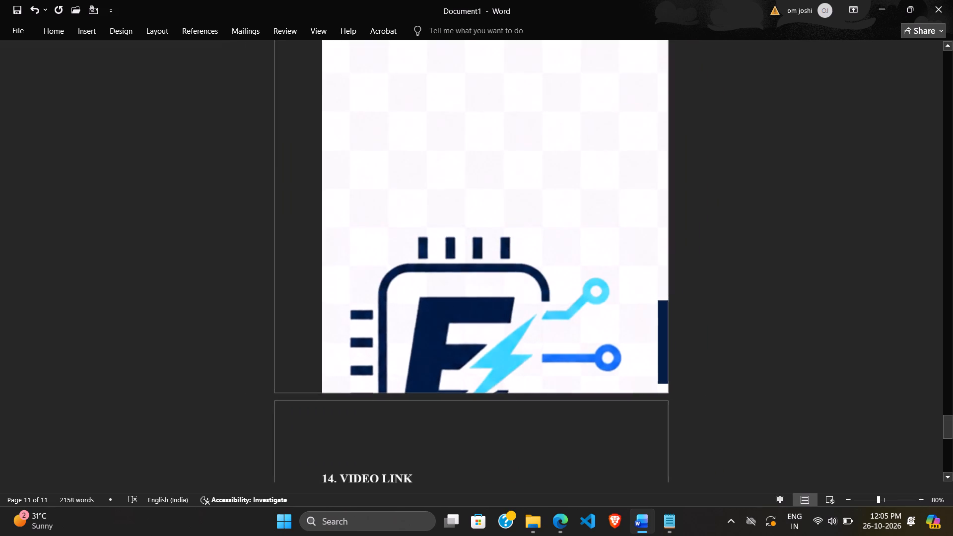
pyautogui.click(501, 278)
pyautogui.keyDown('ctrl'); pyautogui.scroll(-1, 501, 278); pyautogui.keyUp('ctrl')
pyautogui.keyDown('ctrl'); pyautogui.scroll(2, 501, 278); pyautogui.keyUp('ctrl')
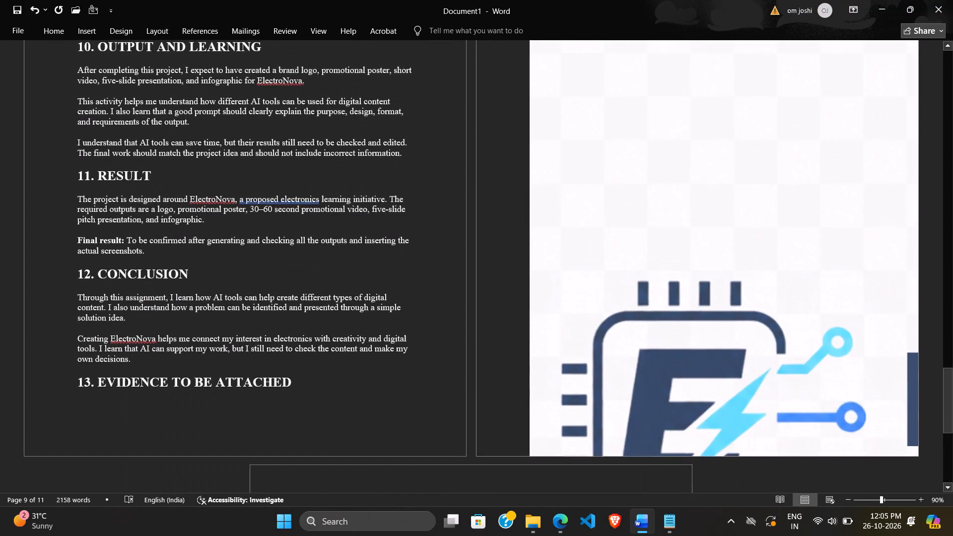
pyautogui.keyDown('ctrl'); pyautogui.scroll(1, 501, 278); pyautogui.keyUp('ctrl')
pyautogui.scroll(4, 531, 251)
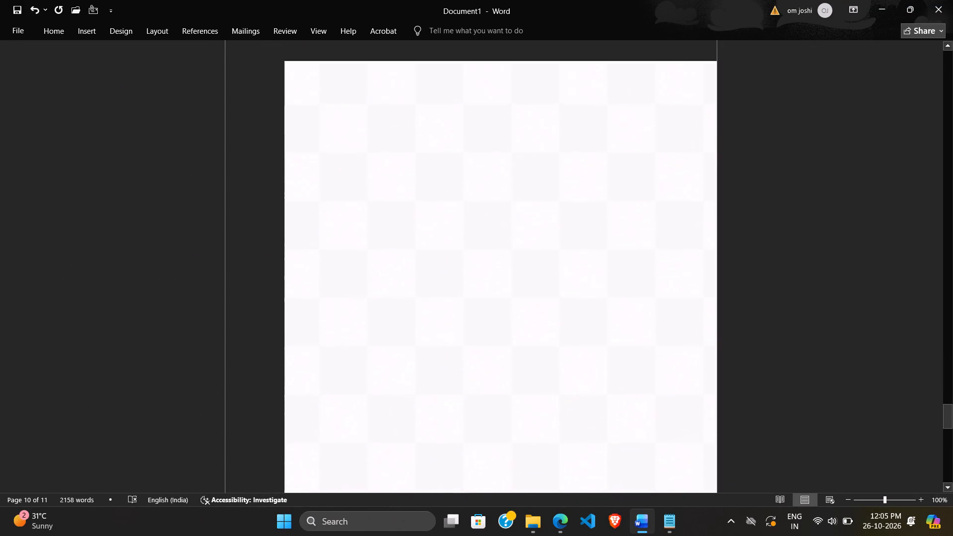
pyautogui.scroll(1, 531, 251)
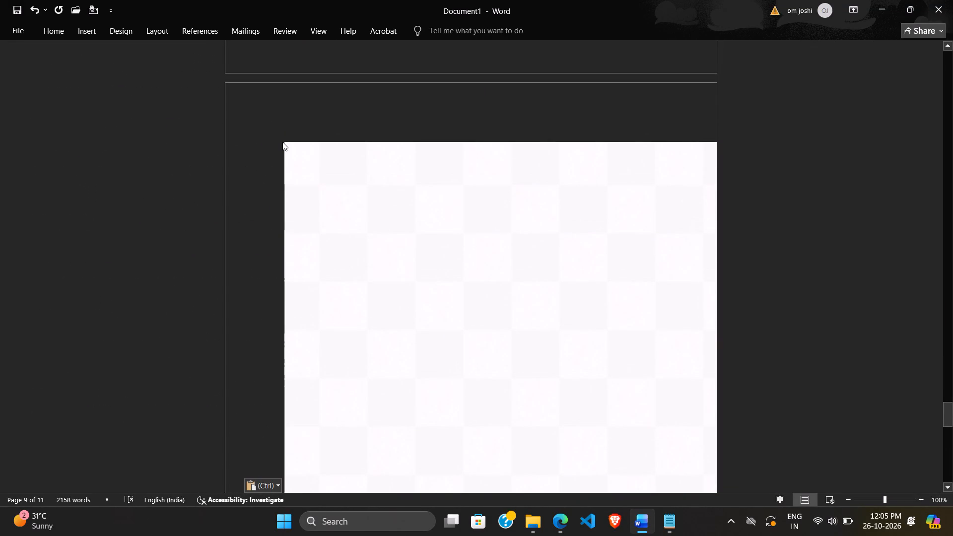
pyautogui.moveTo(288, 142); pyautogui.dragTo(328, 199)
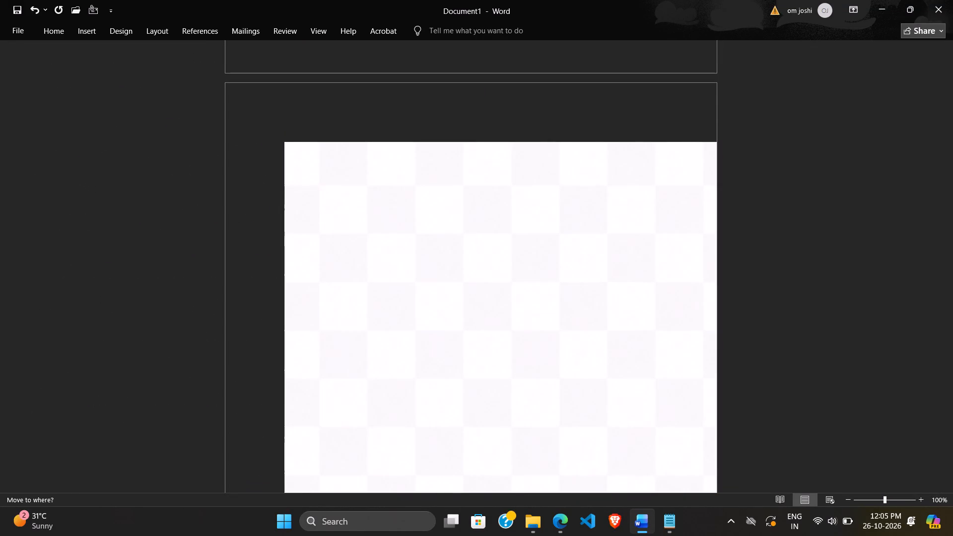
pyautogui.moveTo(281, 143); pyautogui.dragTo(428, 273)
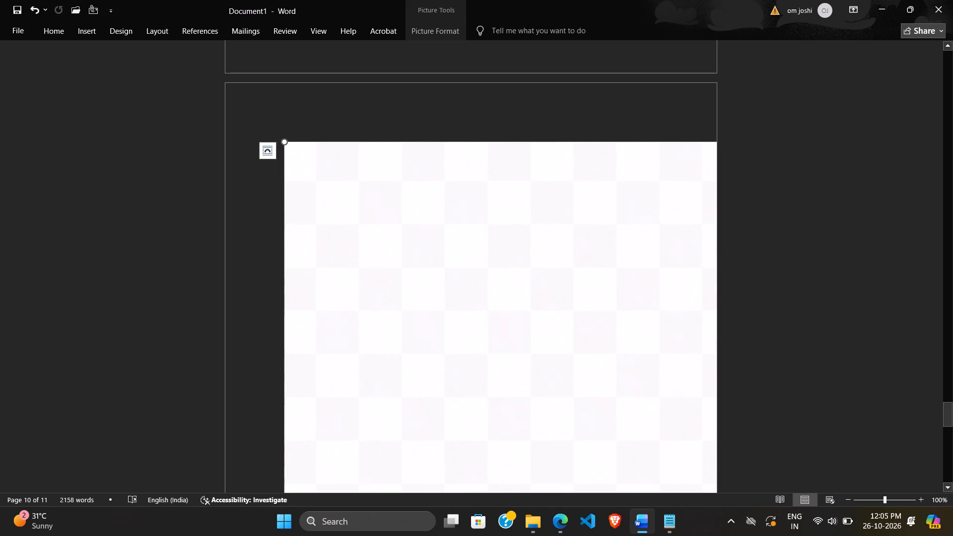
pyautogui.moveTo(286, 141); pyautogui.dragTo(490, 266)
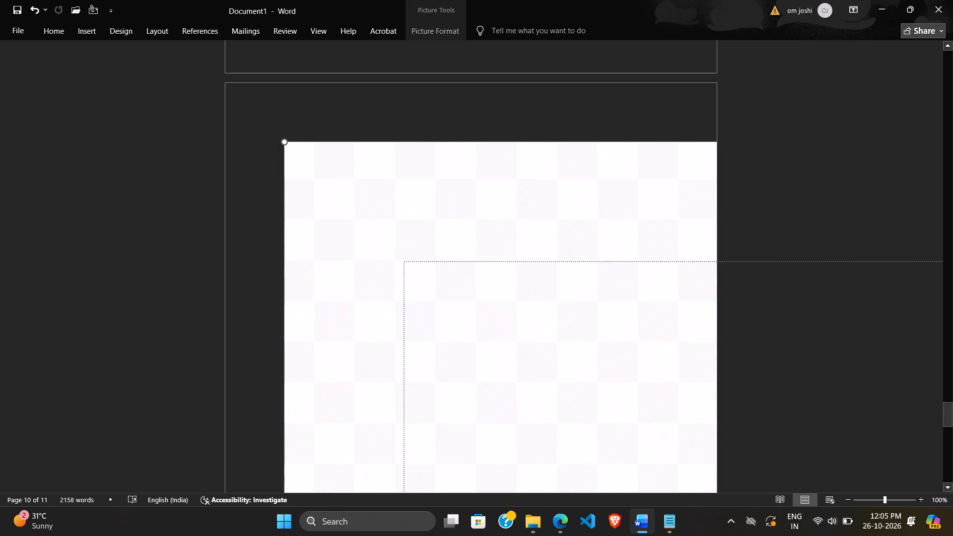
pyautogui.moveTo(490, 266); pyautogui.dragTo(729, 535)
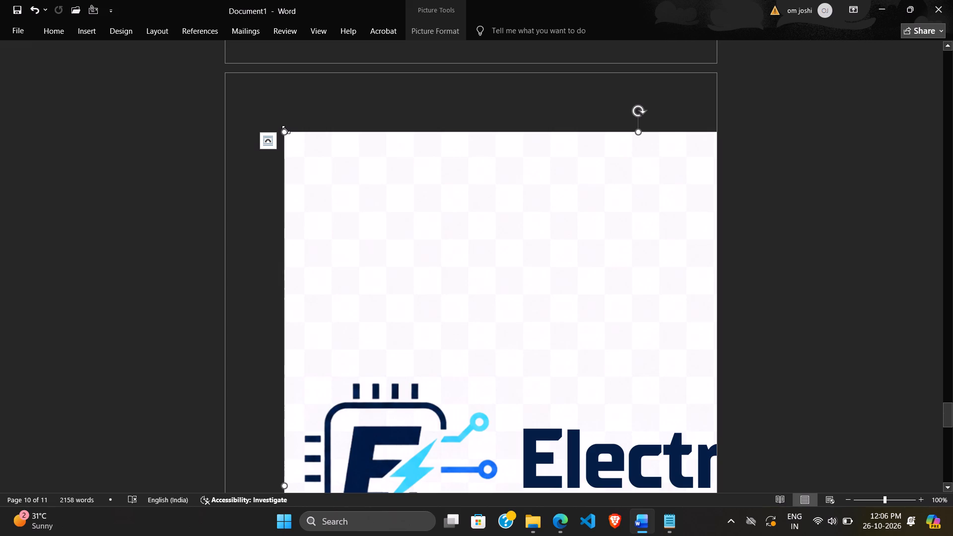
pyautogui.moveTo(286, 130); pyautogui.dragTo(380, 204)
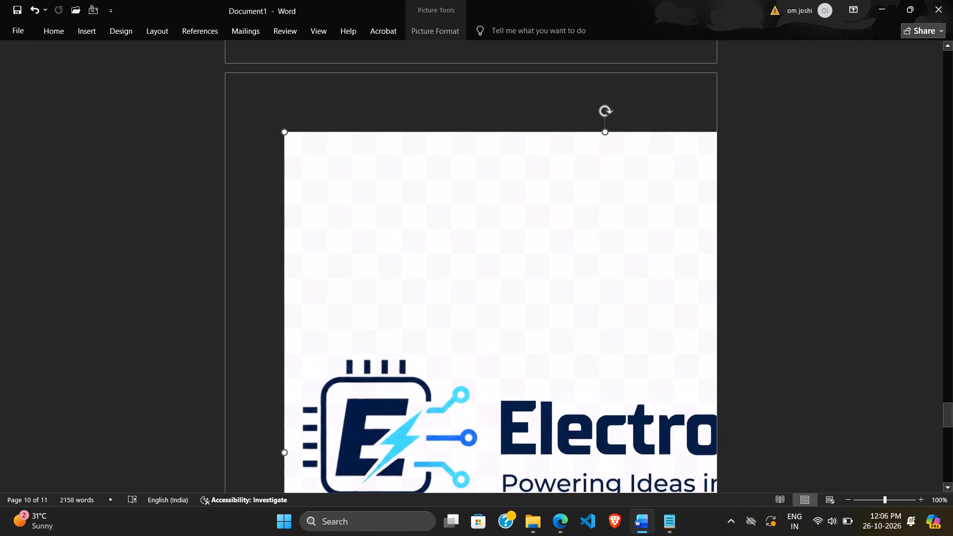
pyautogui.moveTo(380, 204); pyautogui.dragTo(626, 496)
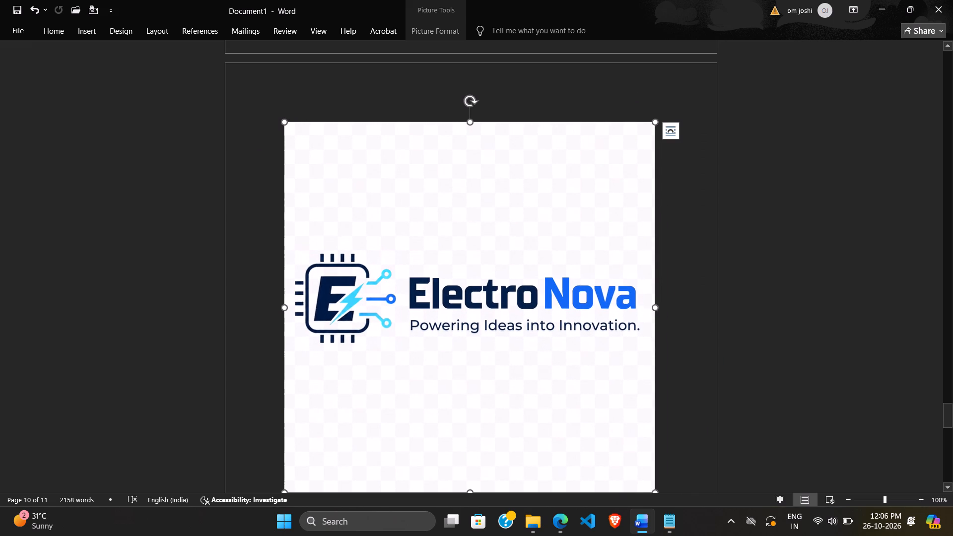
# Reduce the logo further to a square about one third of the page width.
pyautogui.moveTo(284, 123); pyautogui.dragTo(340, 211)
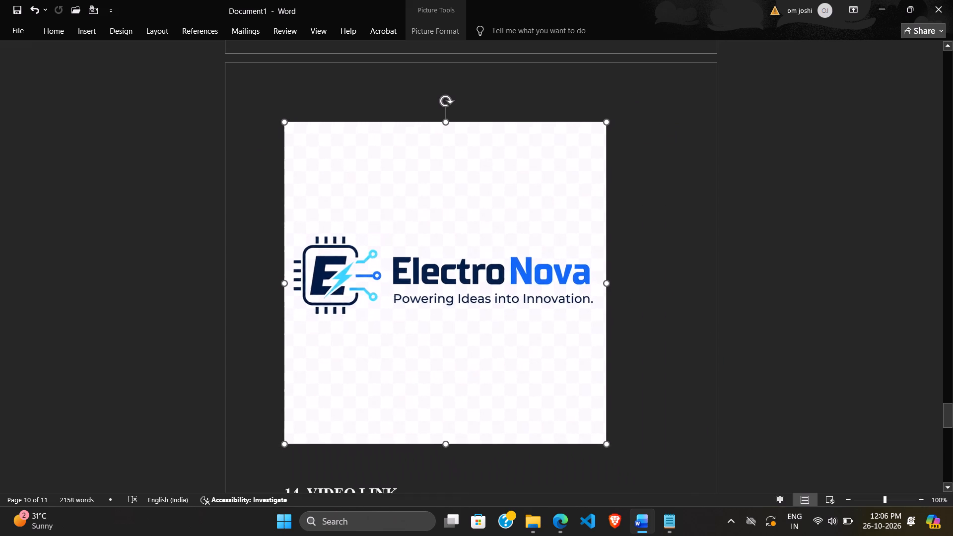
pyautogui.moveTo(340, 211); pyautogui.dragTo(419, 430)
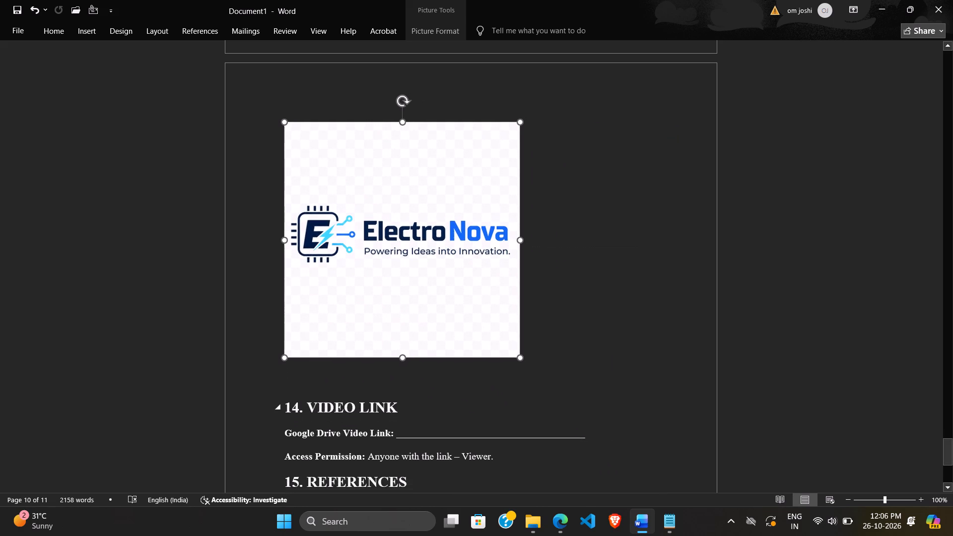
pyautogui.moveTo(419, 430); pyautogui.dragTo(419, 436)
pyautogui.scroll(-1, 502, 355)
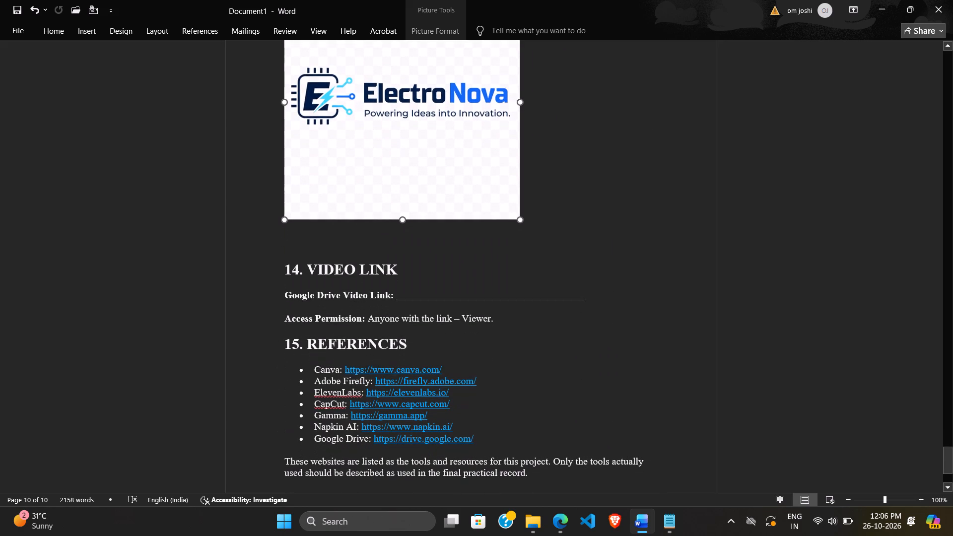
pyautogui.moveTo(519, 221); pyautogui.dragTo(504, 135)
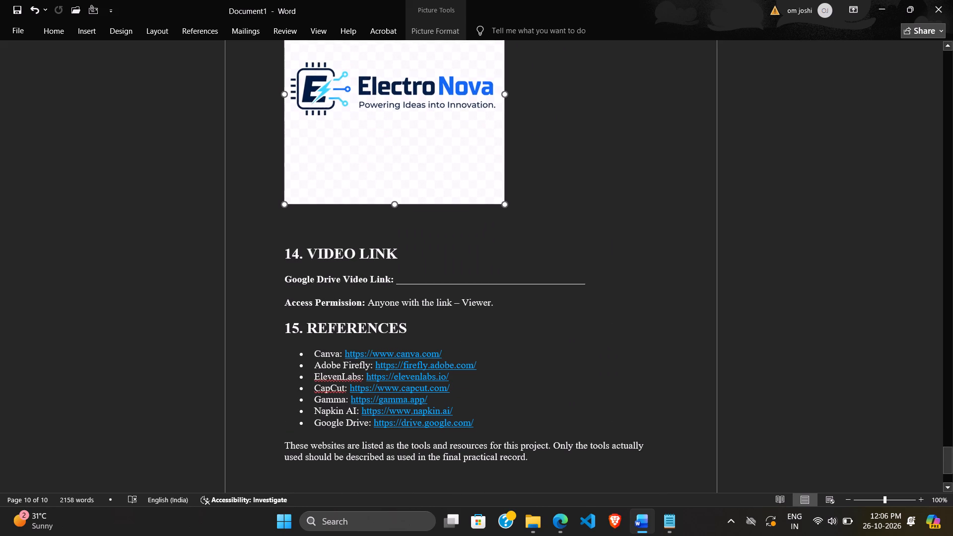
pyautogui.moveTo(506, 265); pyautogui.dragTo(473, 198)
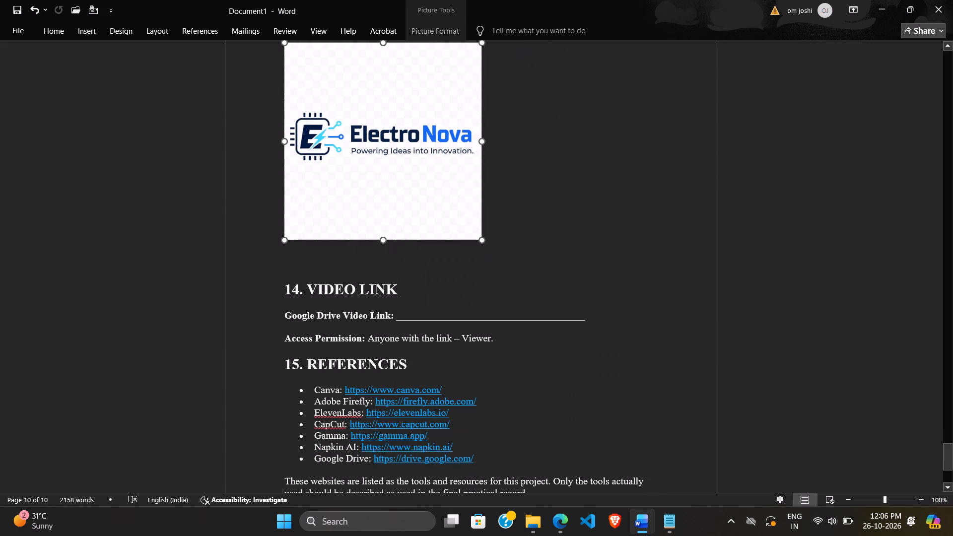
pyautogui.moveTo(473, 198); pyautogui.dragTo(457, 168)
pyautogui.scroll(2, 450, 202)
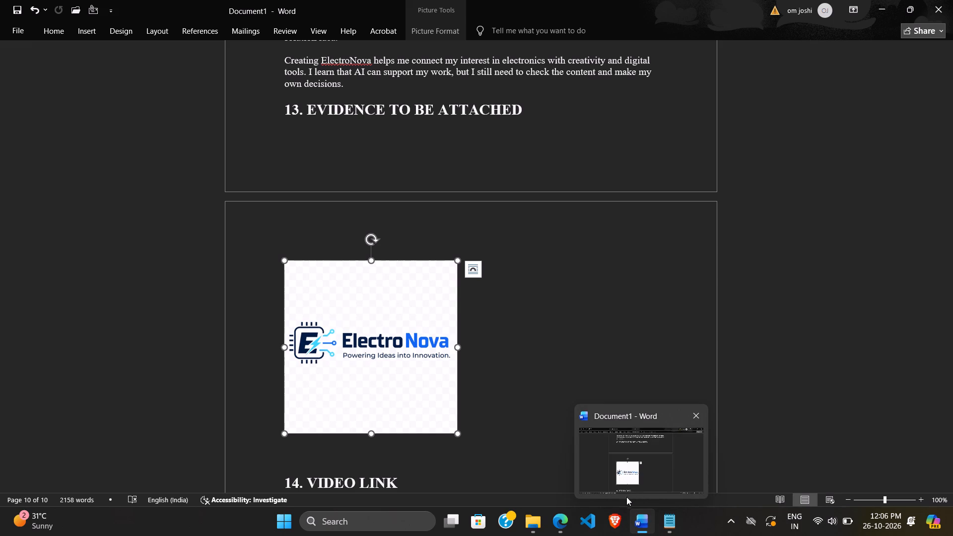
# Copy ElectroNova promotional poster.png from the assignment3 folder and paste it into Word between the logo and 14. VIDEO LINK.
pyautogui.click(533, 497)
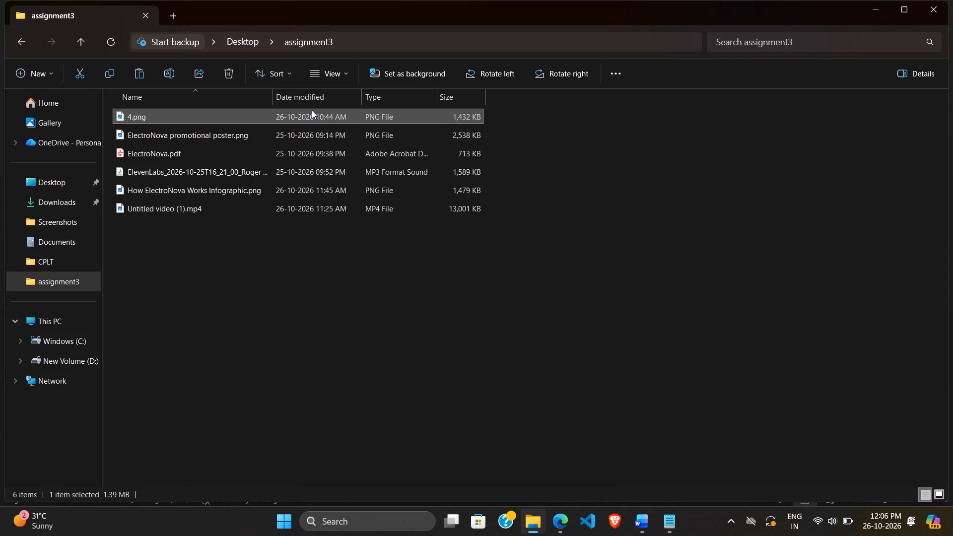
pyautogui.doubleClick(275, 136)
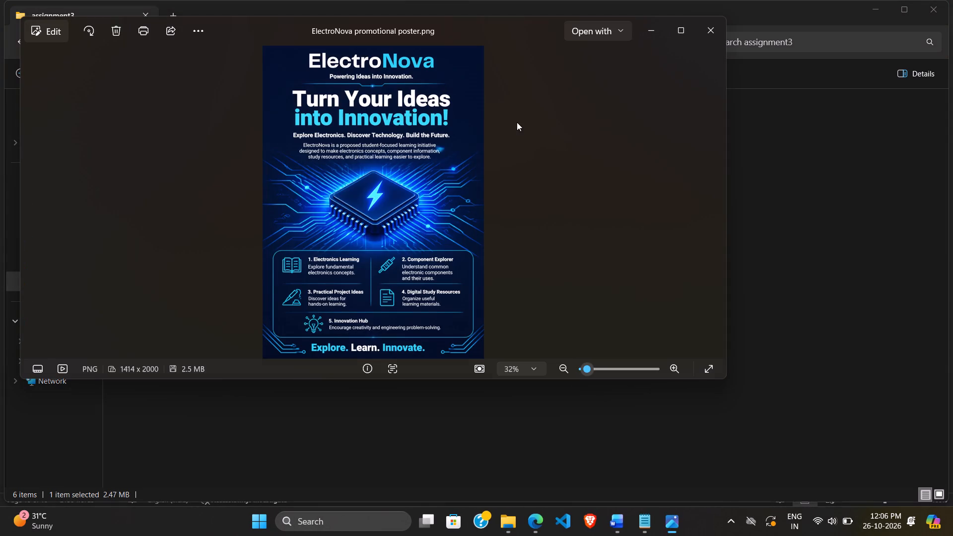
pyautogui.rightClick(402, 225)
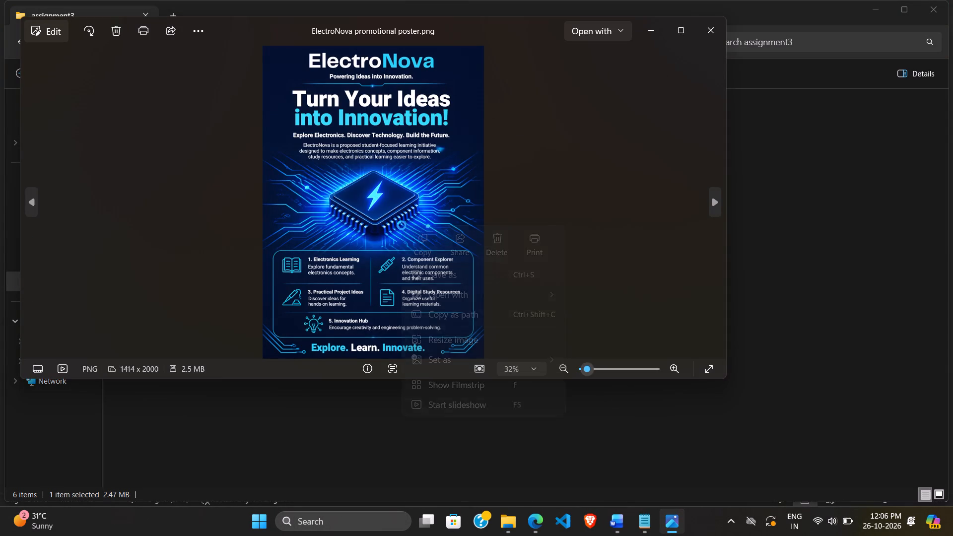
pyautogui.click(426, 241)
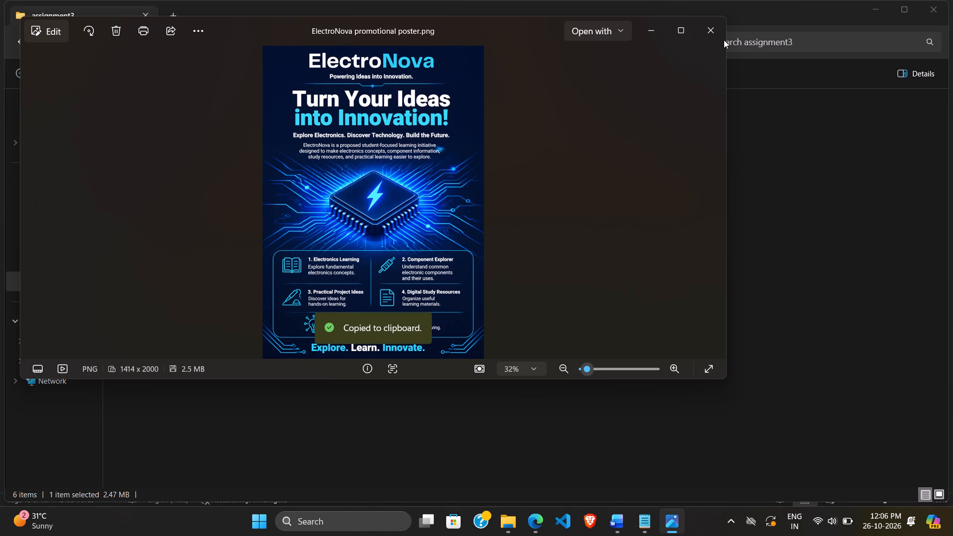
pyautogui.click(712, 40)
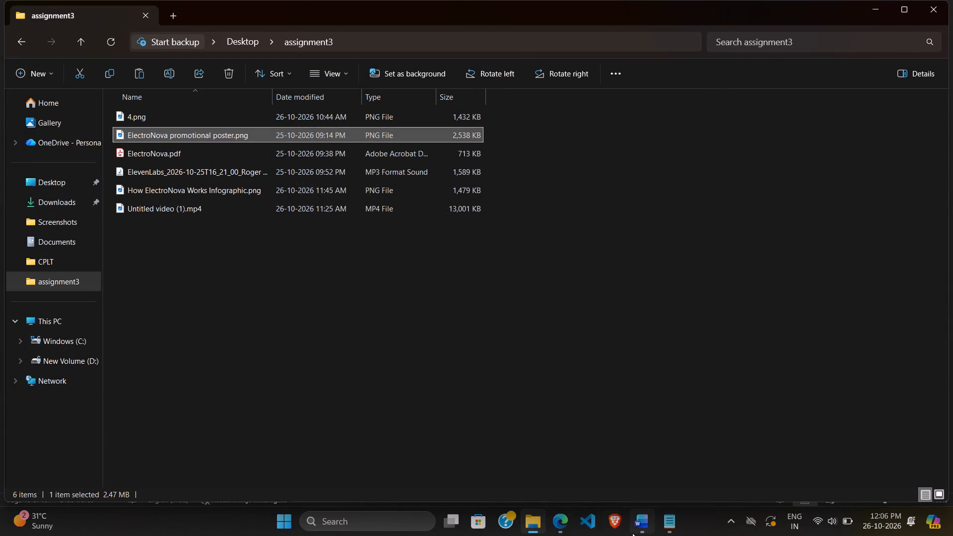
pyautogui.click(632, 533)
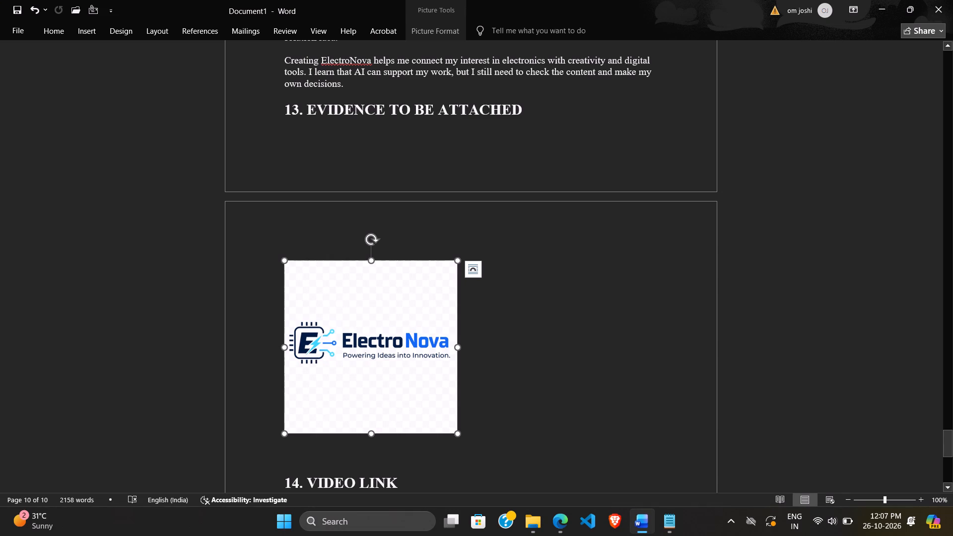
pyautogui.scroll(-1, 491, 384)
pyautogui.click(487, 332)
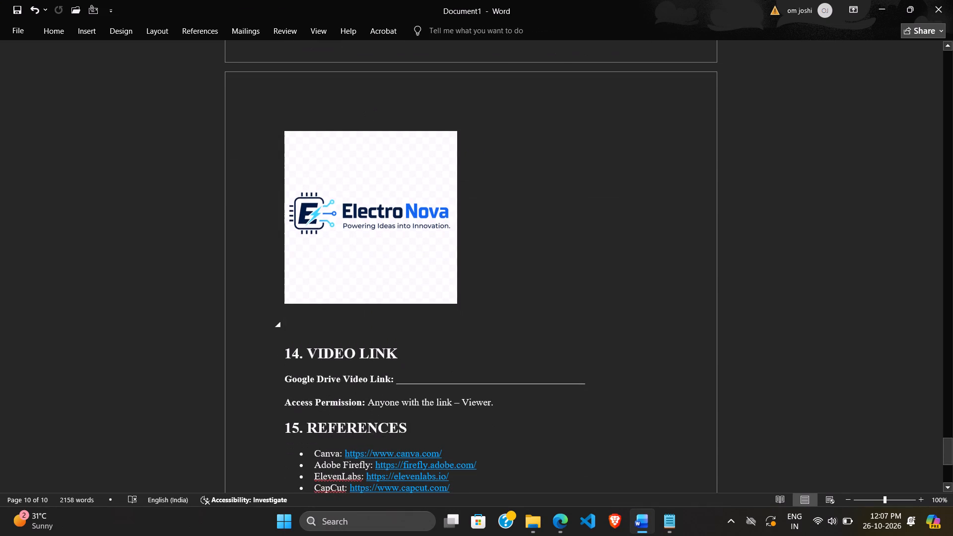
pyautogui.rightClick(316, 335)
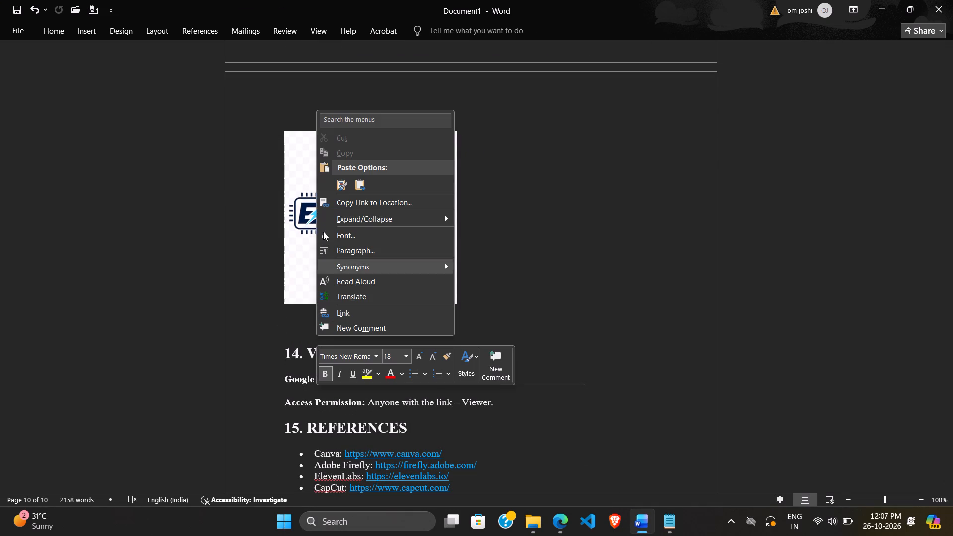
pyautogui.scroll(-8, 474, 333)
pyautogui.scroll(6, 474, 333)
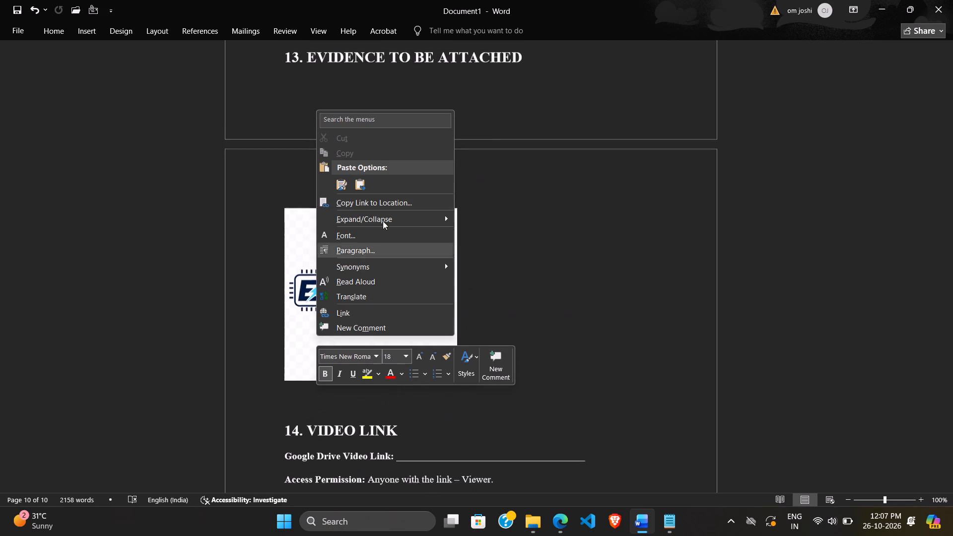
pyautogui.click(335, 179)
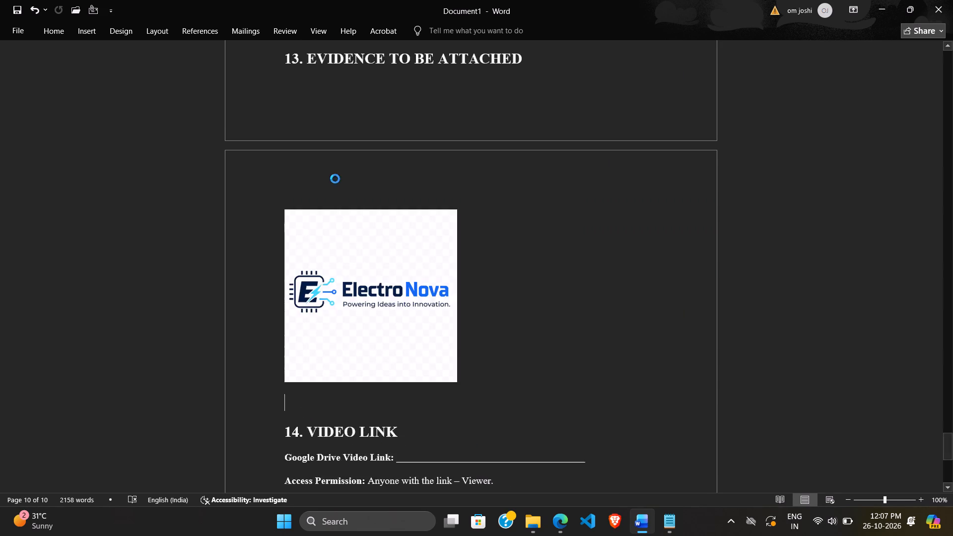
pyautogui.scroll(6, 382, 216)
pyautogui.scroll(-1, 382, 216)
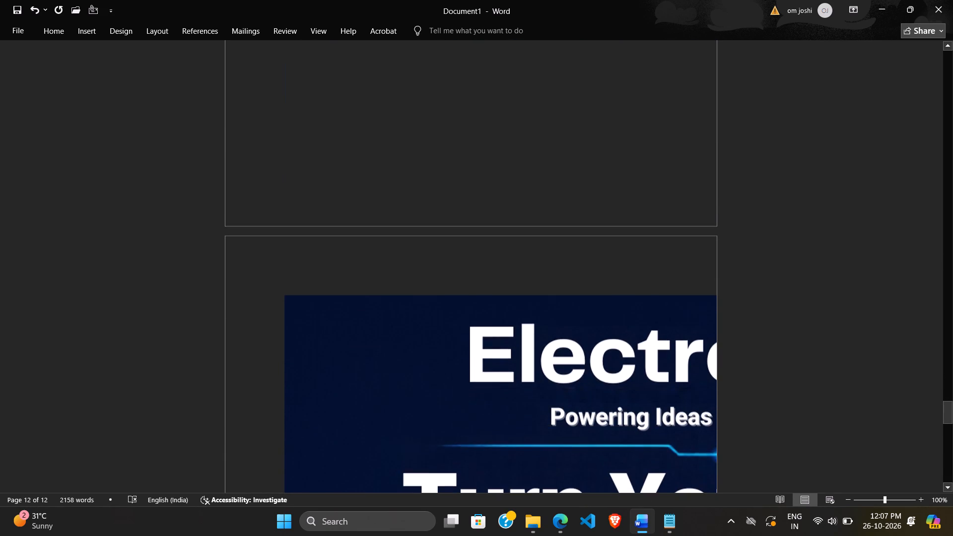
# Shrink the pasted ElectroNova promotional poster proportionally to about a quarter of the page width so it fits beneath the logo.
pyautogui.click(288, 294)
pyautogui.moveTo(283, 290); pyautogui.dragTo(446, 431)
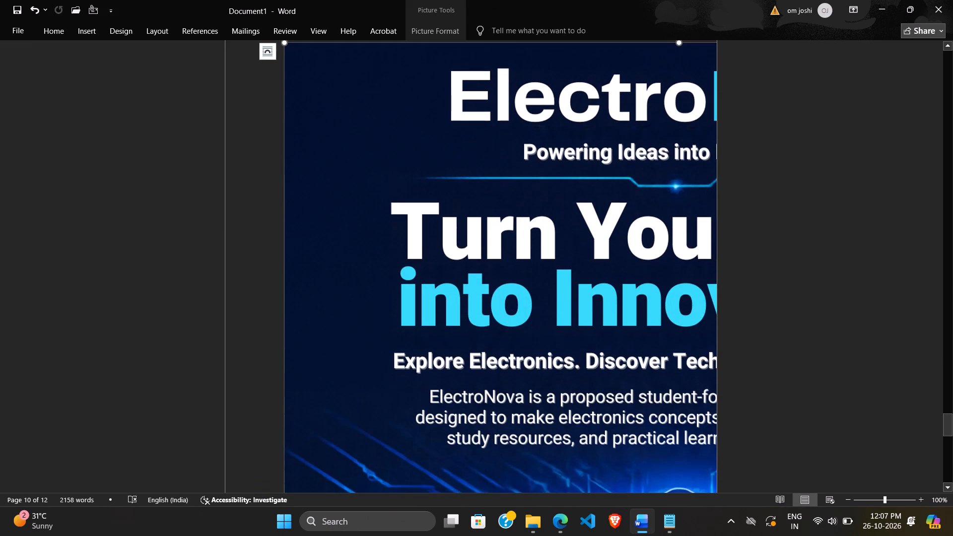
pyautogui.scroll(1, 343, 257)
pyautogui.moveTo(284, 194); pyautogui.dragTo(387, 275)
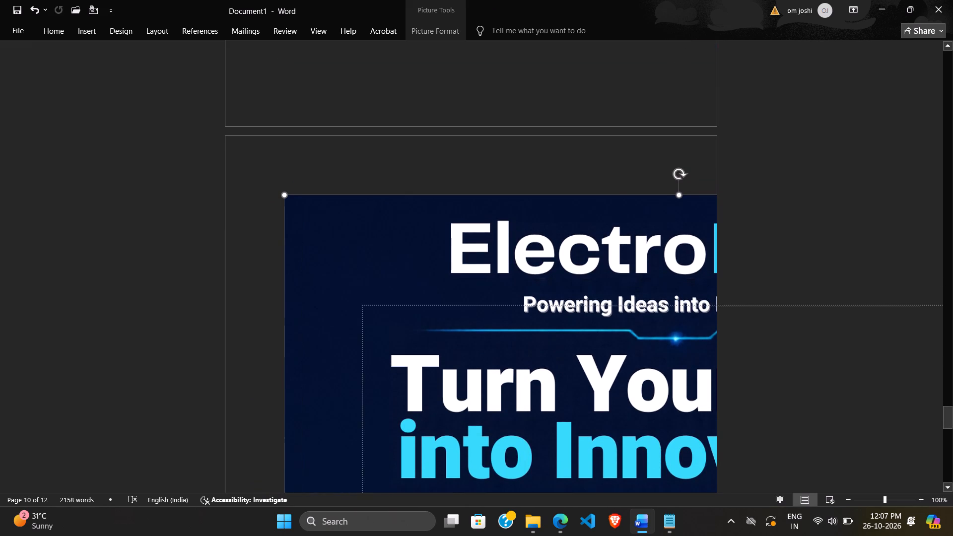
pyautogui.moveTo(387, 275); pyautogui.dragTo(503, 388)
pyautogui.scroll(1, 375, 225)
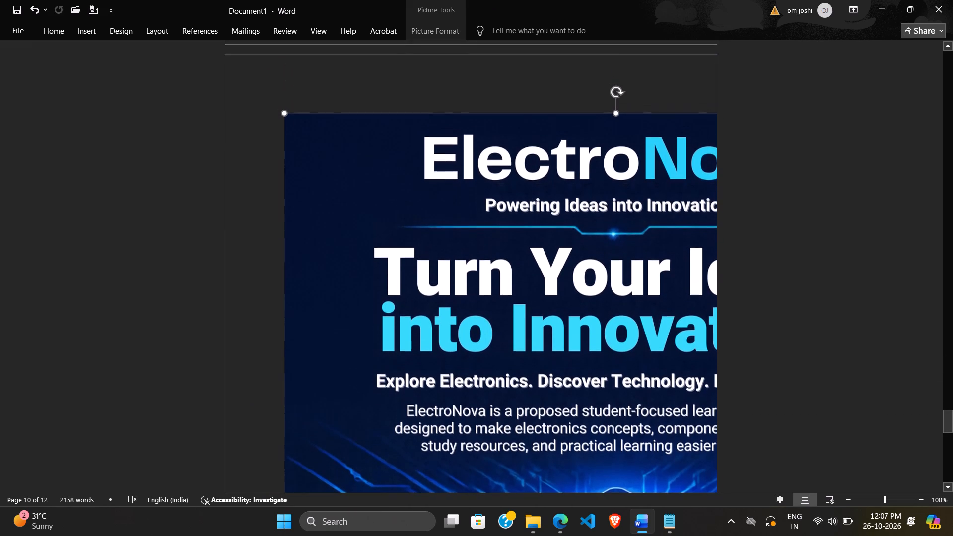
pyautogui.moveTo(282, 111); pyautogui.dragTo(507, 402)
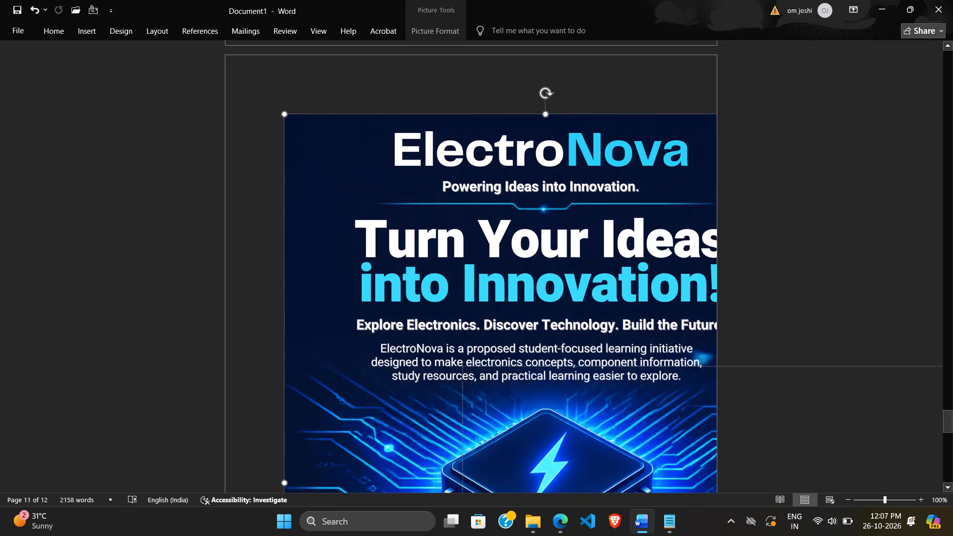
pyautogui.moveTo(282, 112); pyautogui.dragTo(417, 253)
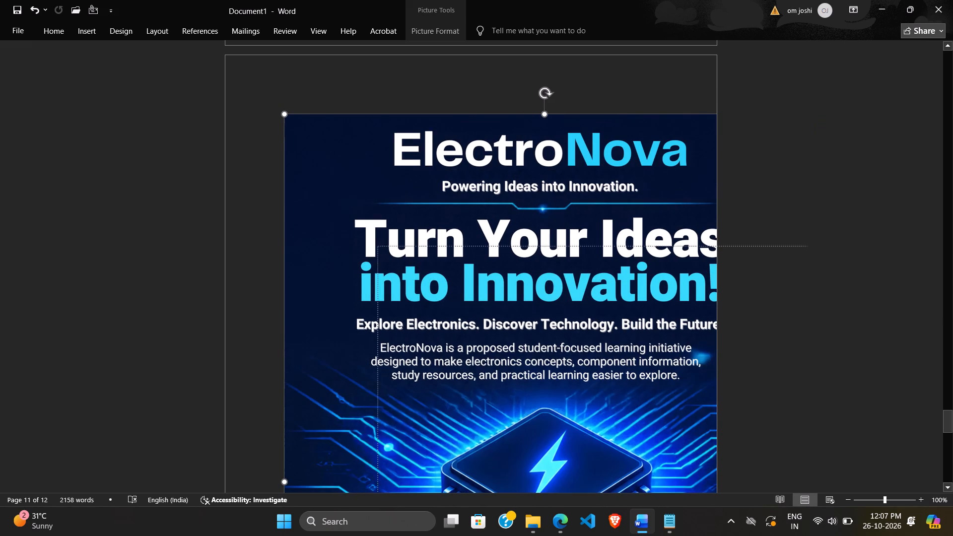
pyautogui.moveTo(417, 253); pyautogui.dragTo(495, 381)
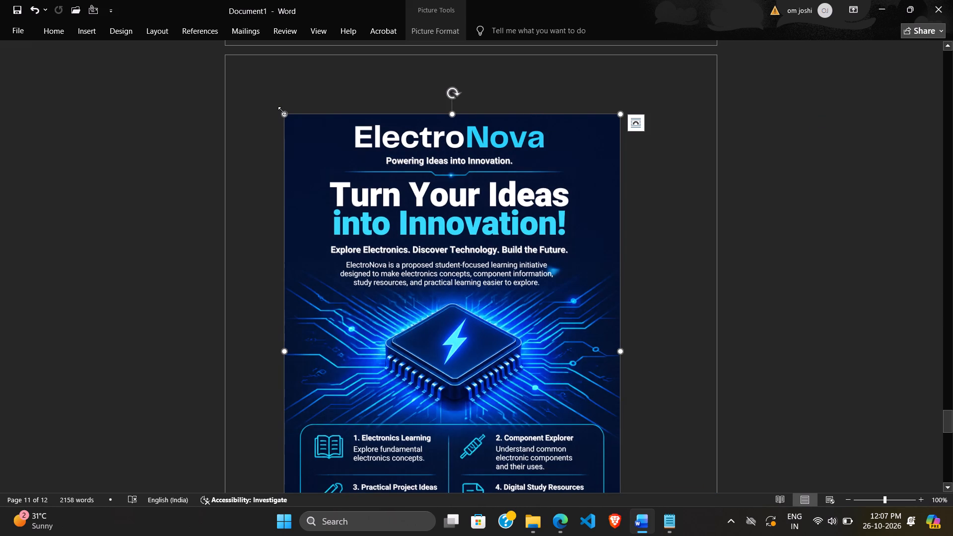
pyautogui.moveTo(282, 111); pyautogui.dragTo(493, 535)
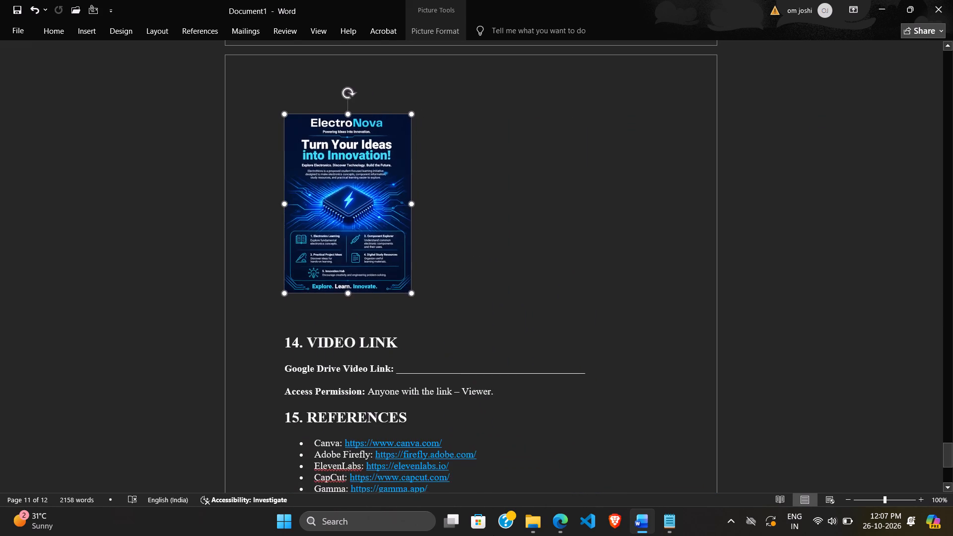
pyautogui.scroll(4, 493, 411)
pyautogui.scroll(-1, 493, 411)
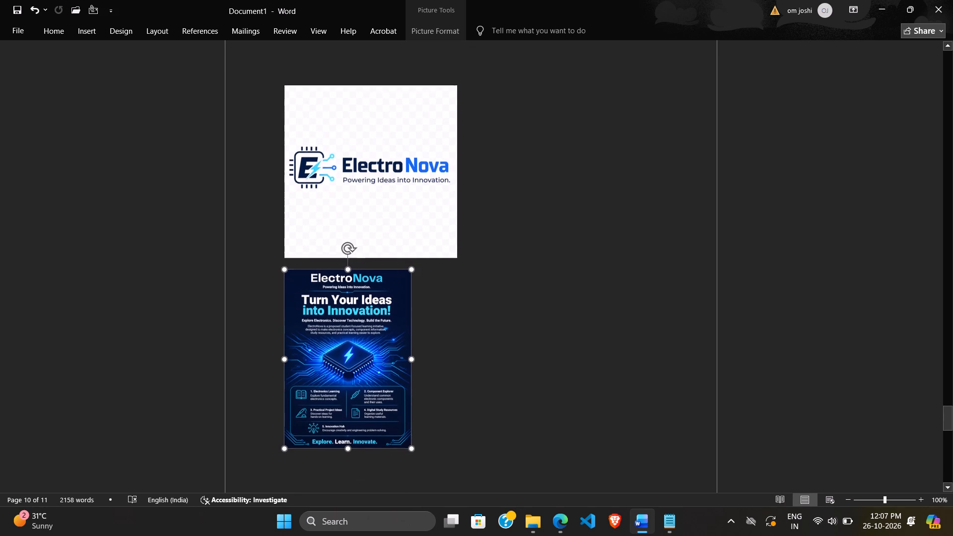
pyautogui.scroll(-1, 493, 411)
pyautogui.moveTo(372, 347); pyautogui.dragTo(377, 367)
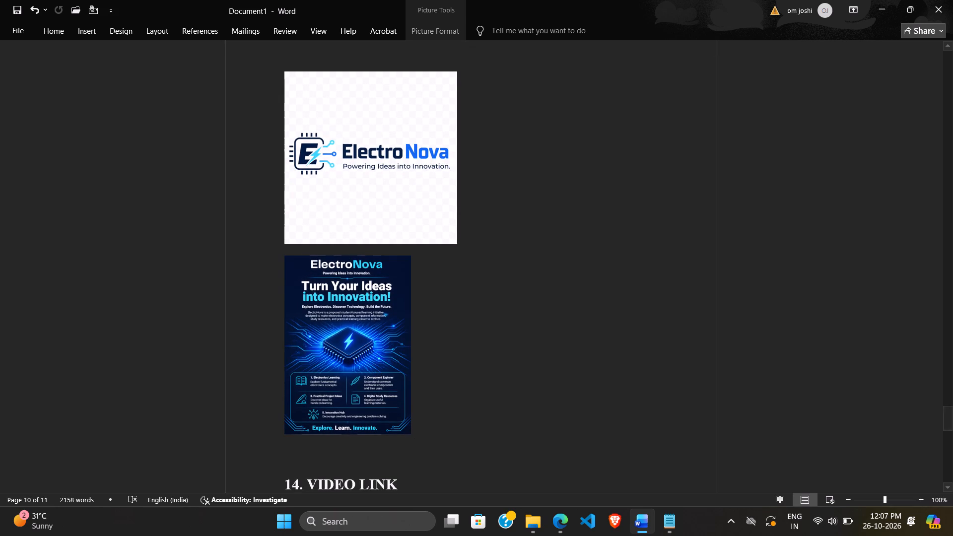
# Preview ElectroNova.pdf, How ElectroNova Works Infographic.png and the ElevenLabs audio file from the assignment3 folder, closing each one.
pyautogui.click(529, 519)
pyautogui.doubleClick(222, 155)
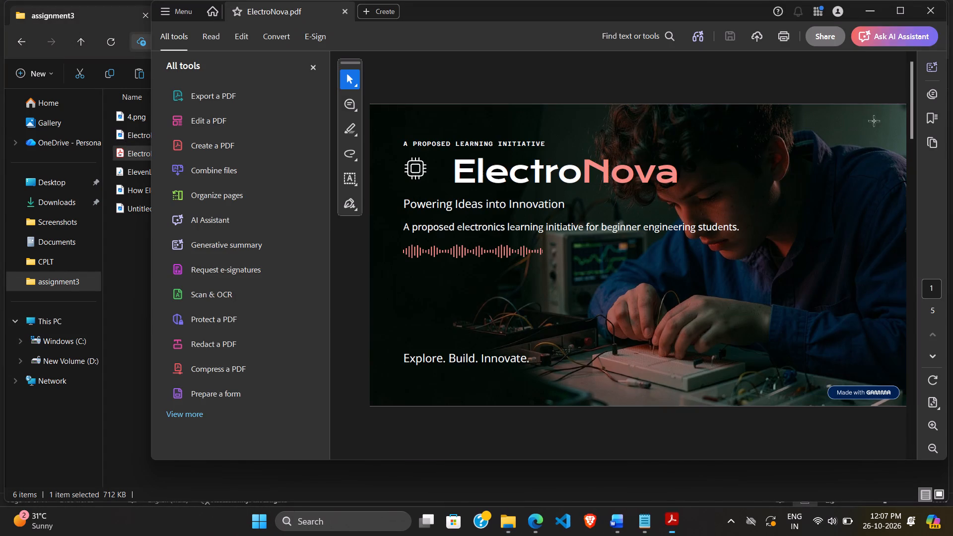
pyautogui.click(929, 15)
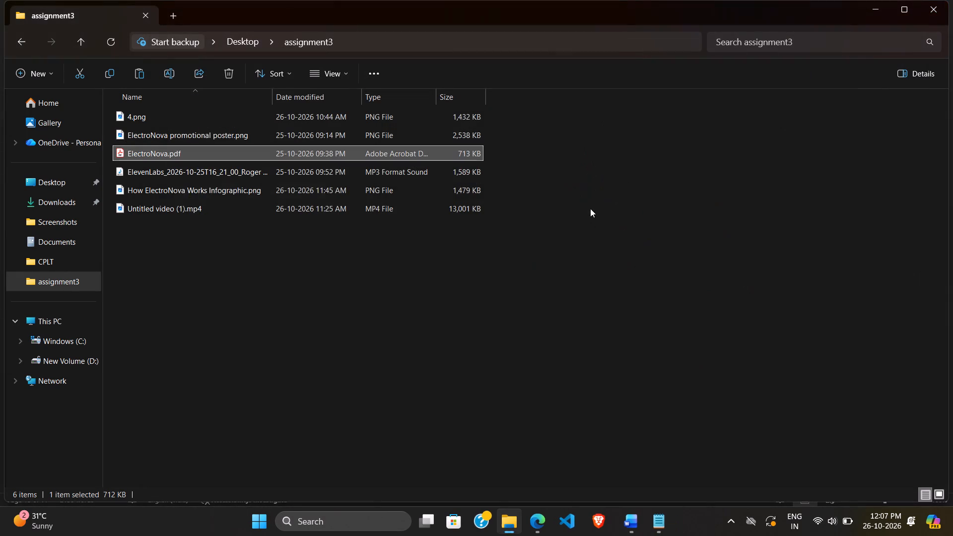
pyautogui.doubleClick(370, 193)
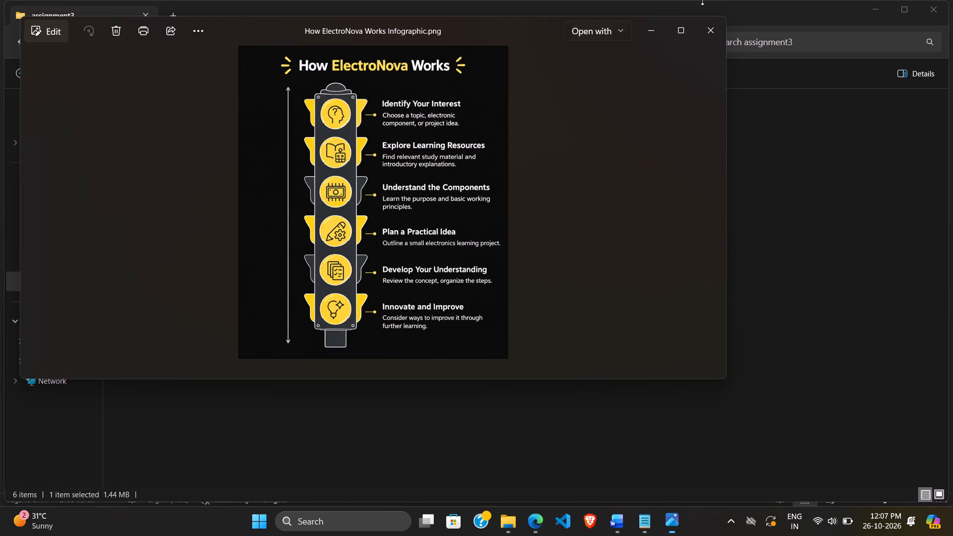
pyautogui.click(712, 35)
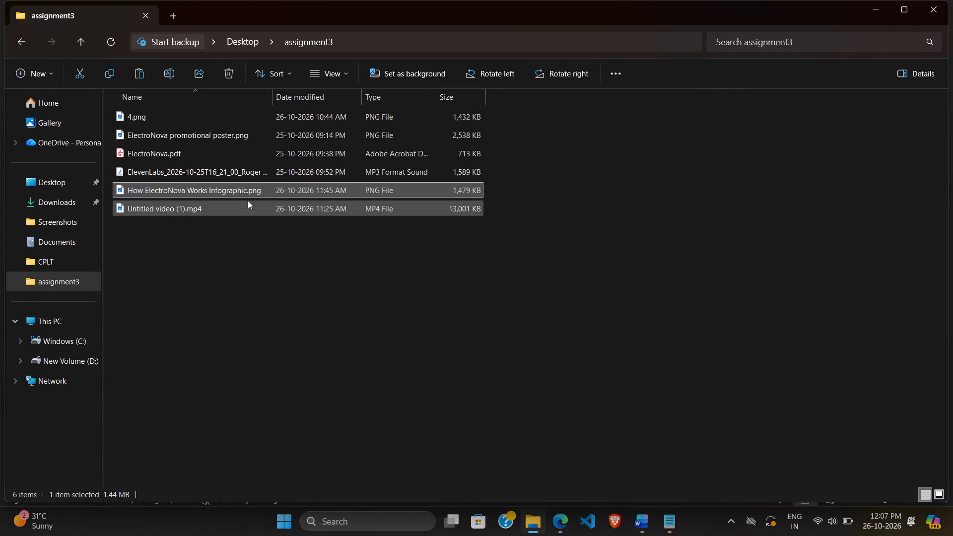
pyautogui.doubleClick(296, 168)
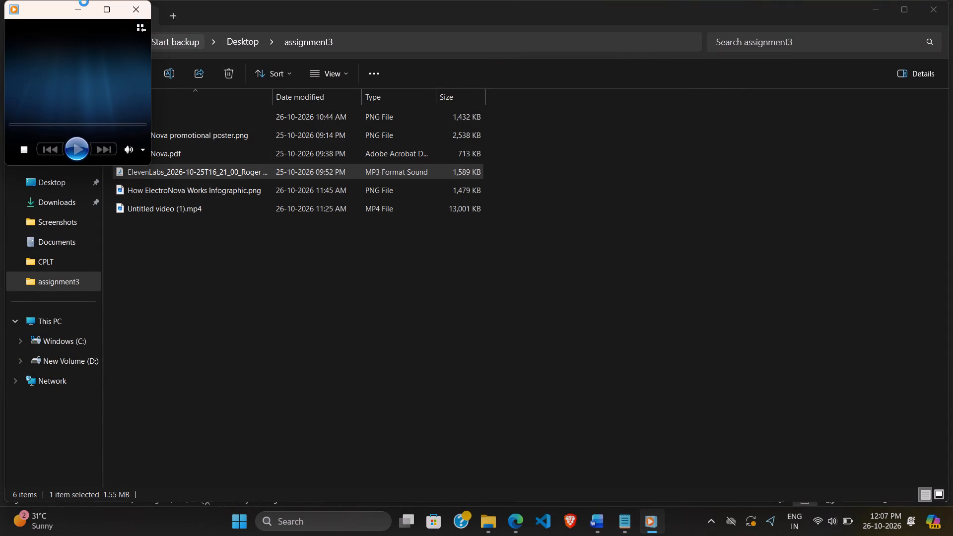
pyautogui.click(144, 1)
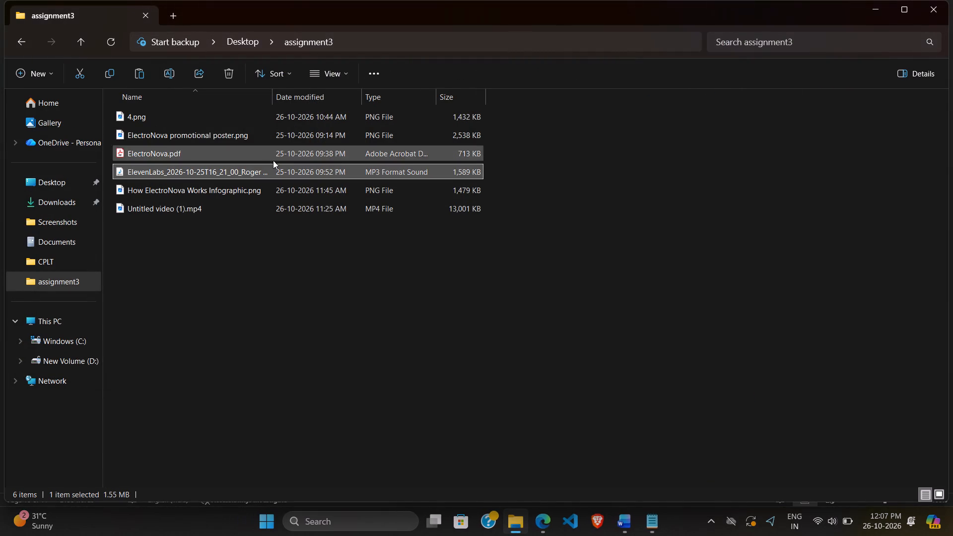
pyautogui.doubleClick(220, 190)
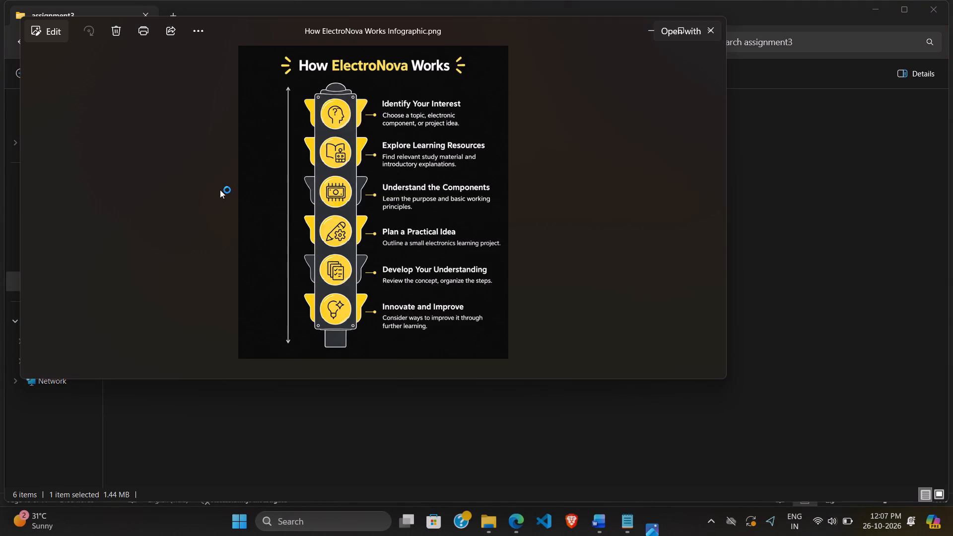
pyautogui.rightClick(386, 188)
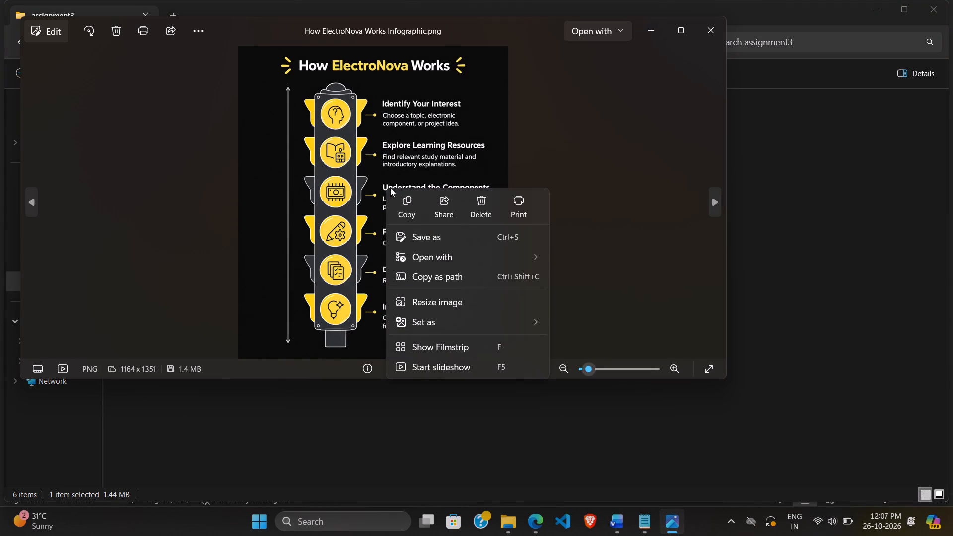
pyautogui.click(404, 199)
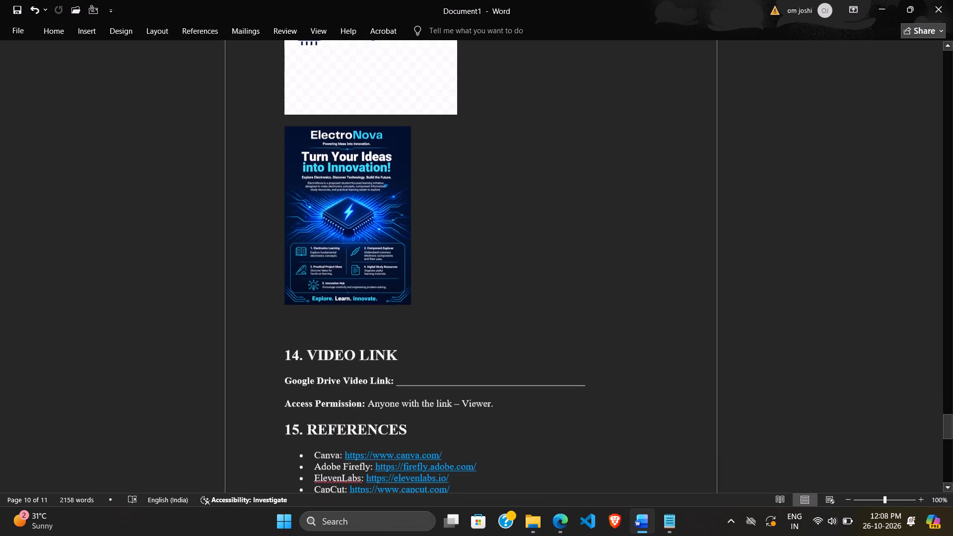
pyautogui.scroll(-1, 407, 422)
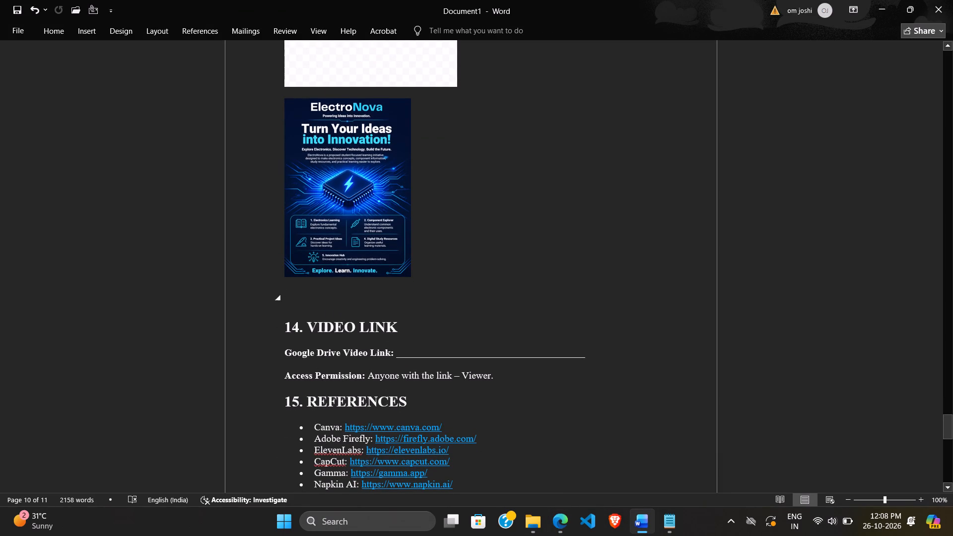
pyautogui.rightClick(311, 299)
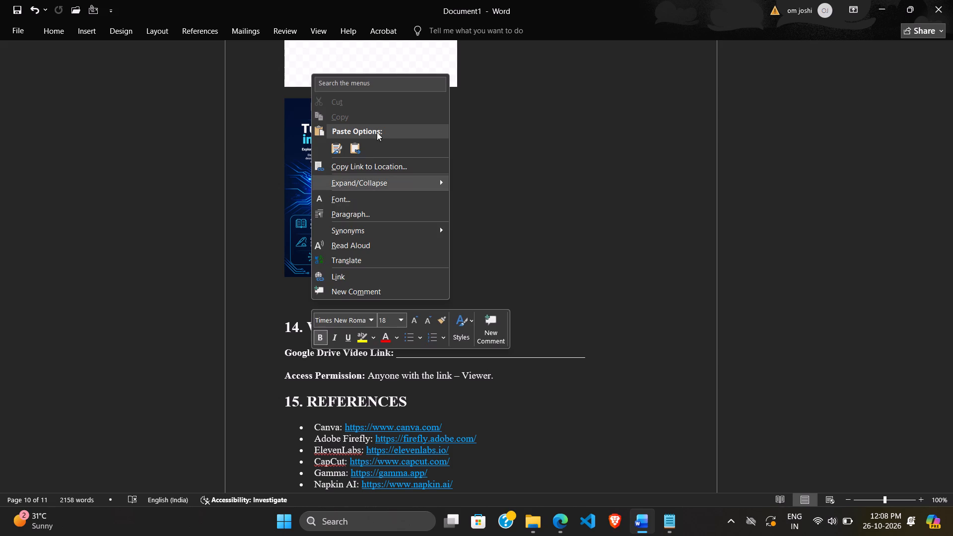
pyautogui.click(329, 151)
# Shrink the pasted How ElectroNova Works infographic proportionally to about one third of the page width.
pyautogui.scroll(2, 439, 188)
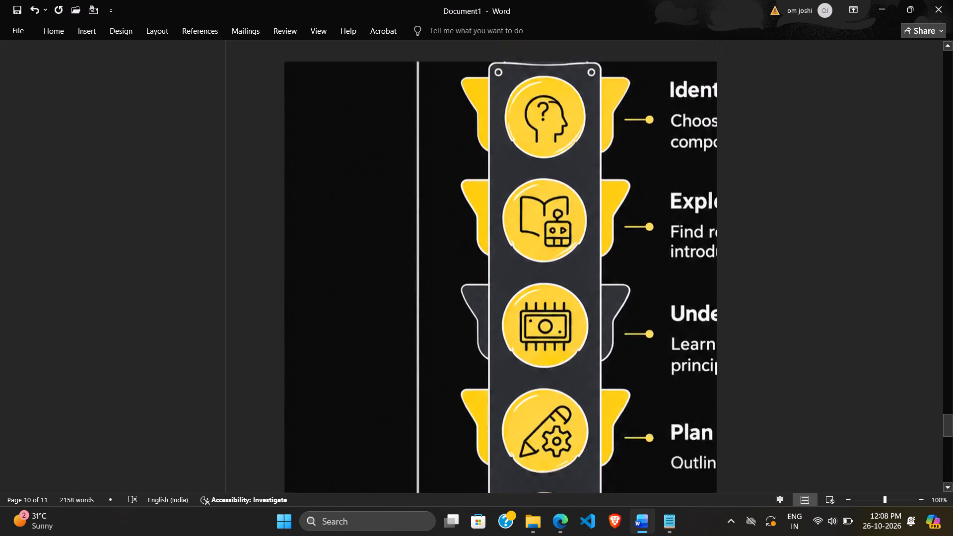
pyautogui.scroll(4, 439, 188)
pyautogui.click(294, 179)
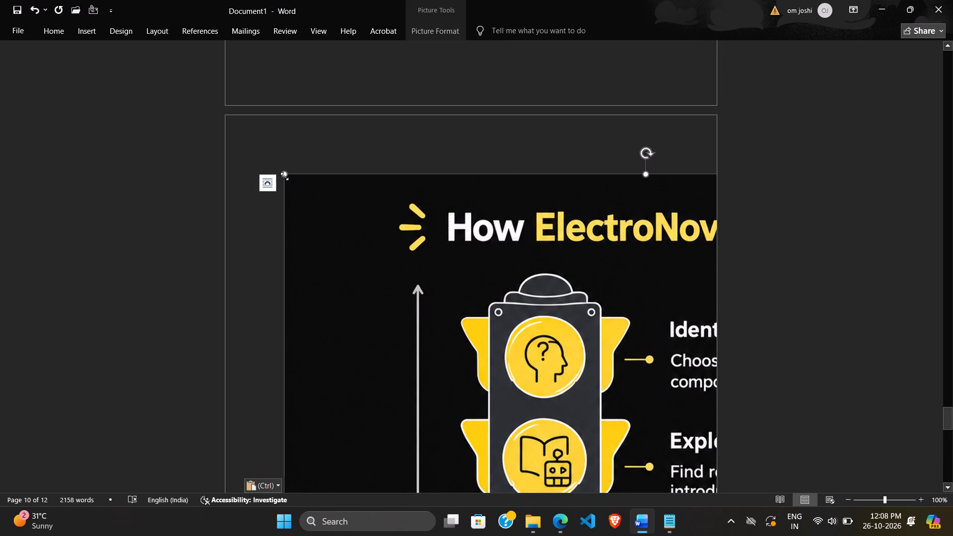
pyautogui.moveTo(284, 176); pyautogui.dragTo(620, 535)
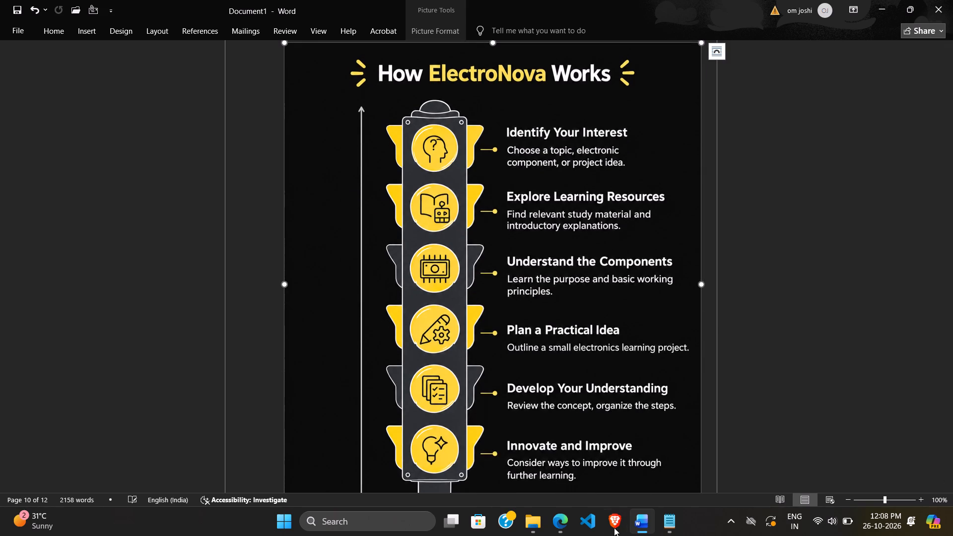
pyautogui.scroll(1, 501, 342)
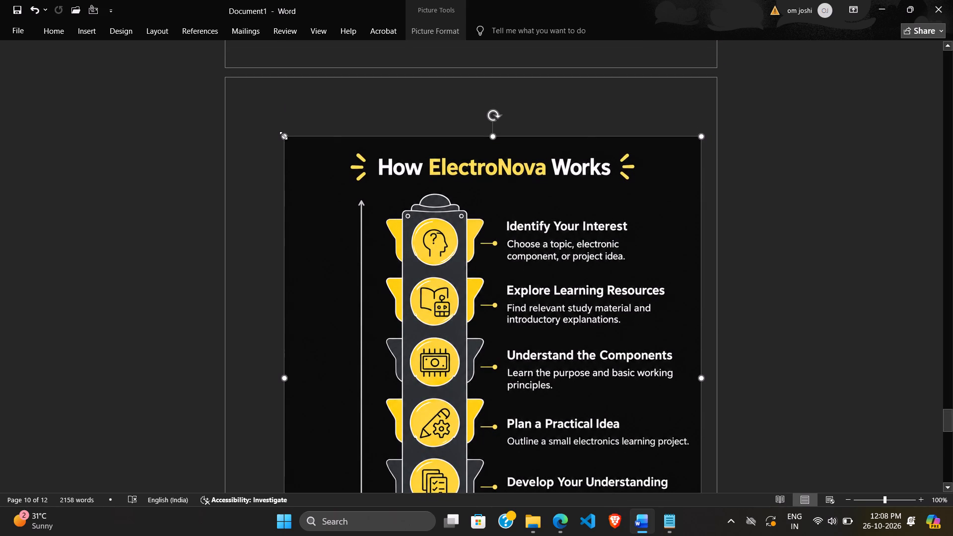
pyautogui.moveTo(283, 135); pyautogui.dragTo(473, 522)
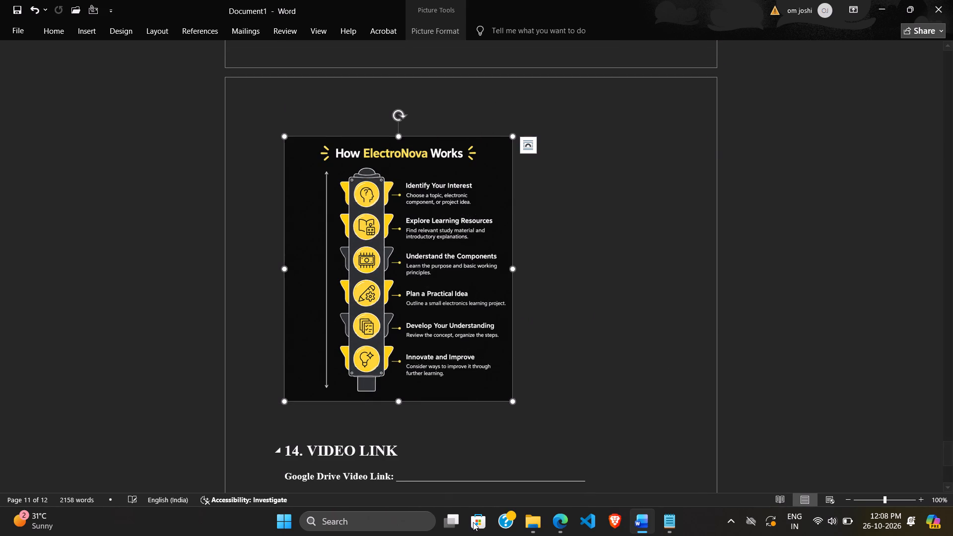
pyautogui.scroll(3, 409, 325)
pyautogui.scroll(-2, 409, 325)
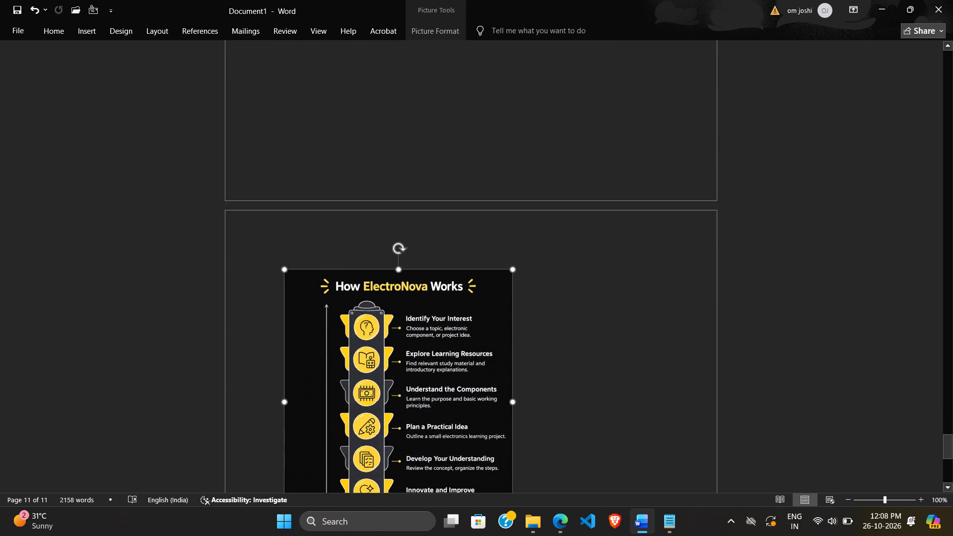
pyautogui.moveTo(284, 271); pyautogui.dragTo(351, 344)
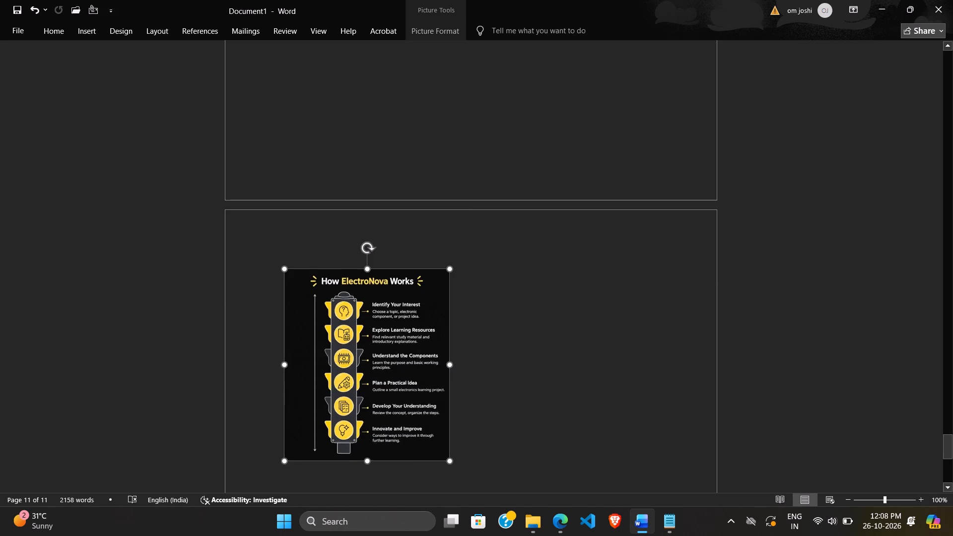
pyautogui.moveTo(351, 344); pyautogui.dragTo(363, 355)
# Review the logo, poster and infographic placement and the sections leading up to 13. EVIDENCE TO BE ATTACHED.
pyautogui.scroll(5, 357, 294)
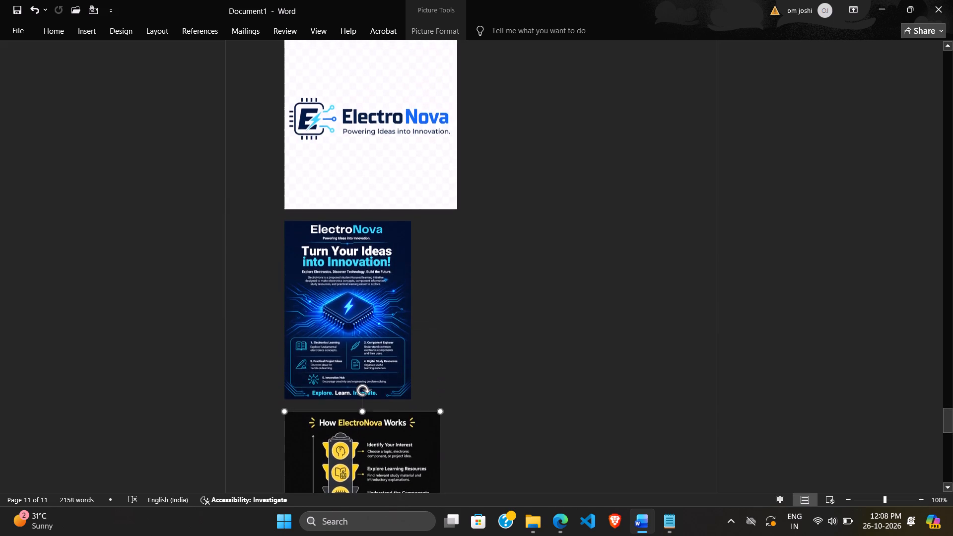
pyautogui.scroll(1, 357, 294)
pyautogui.scroll(-1, 357, 294)
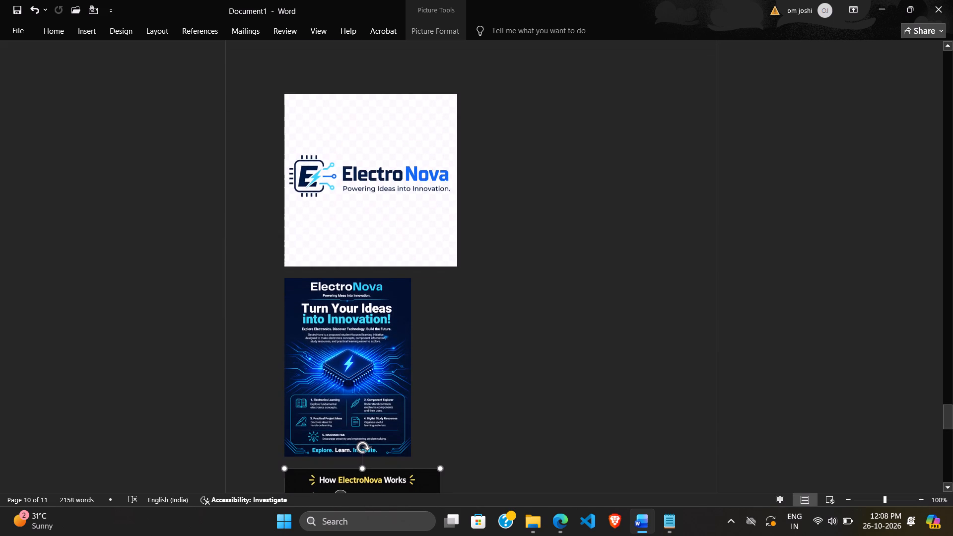
pyautogui.scroll(4, 357, 294)
pyautogui.scroll(-1, 357, 294)
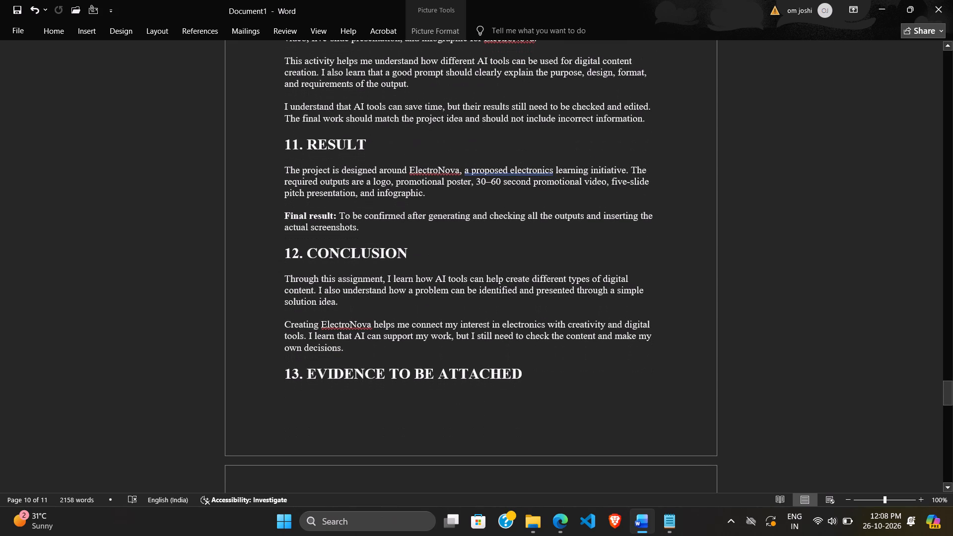
pyautogui.scroll(3, 357, 294)
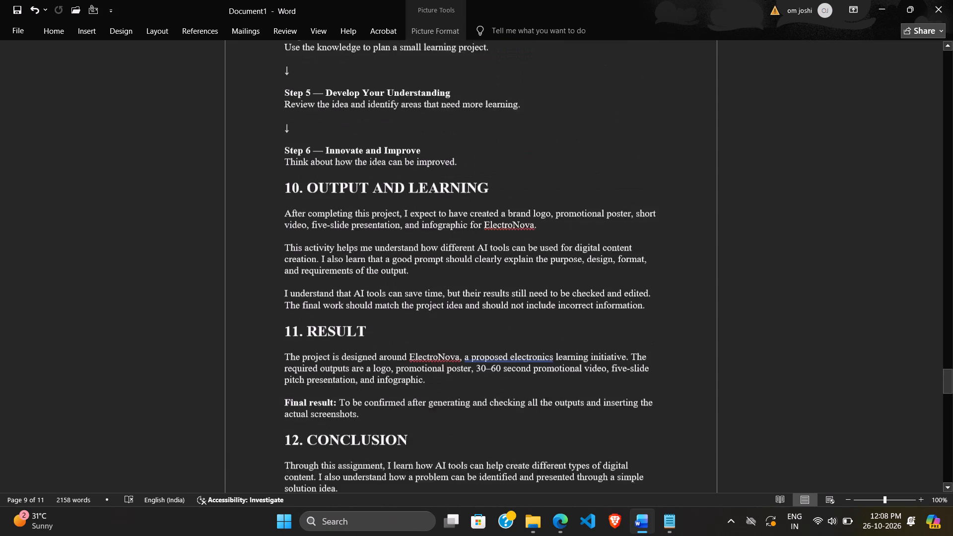
# Review the logo, poster and infographic in the evidence section and the blank line above 14. VIDEO LINK.
pyautogui.scroll(-9, 357, 294)
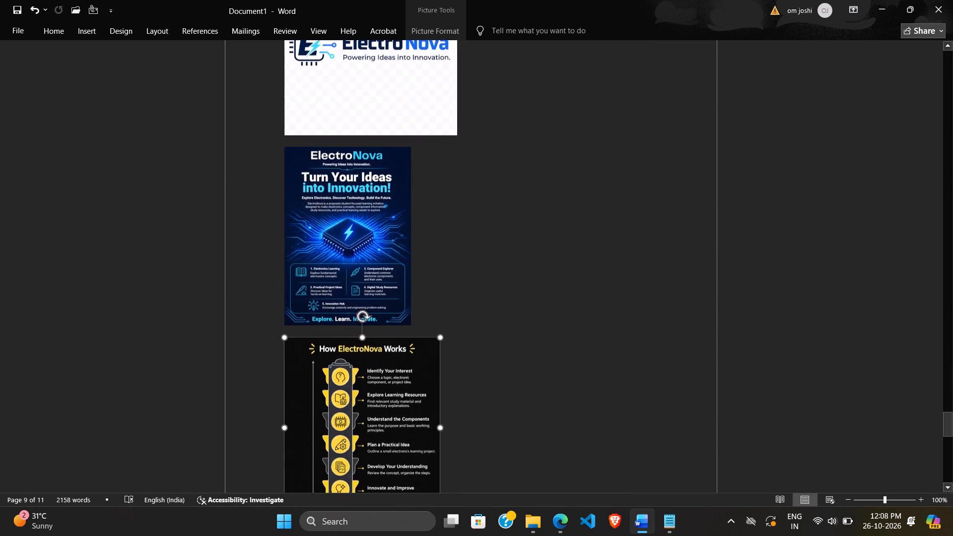
pyautogui.scroll(-5, 357, 294)
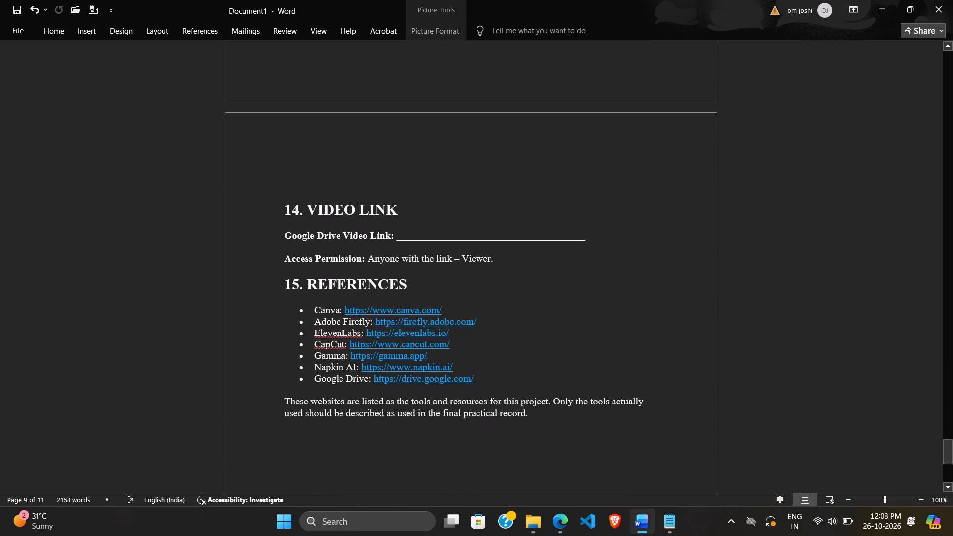
pyautogui.click(318, 135)
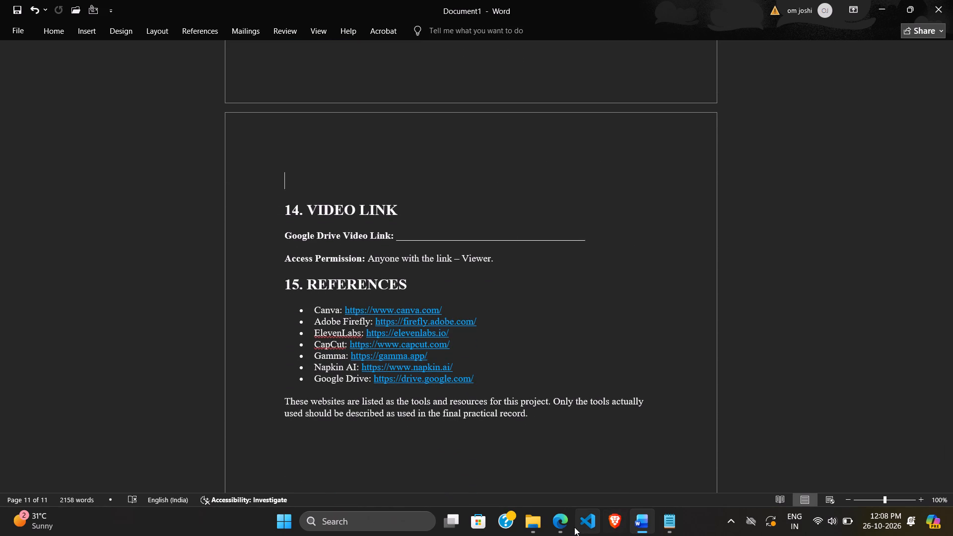
pyautogui.click(535, 522)
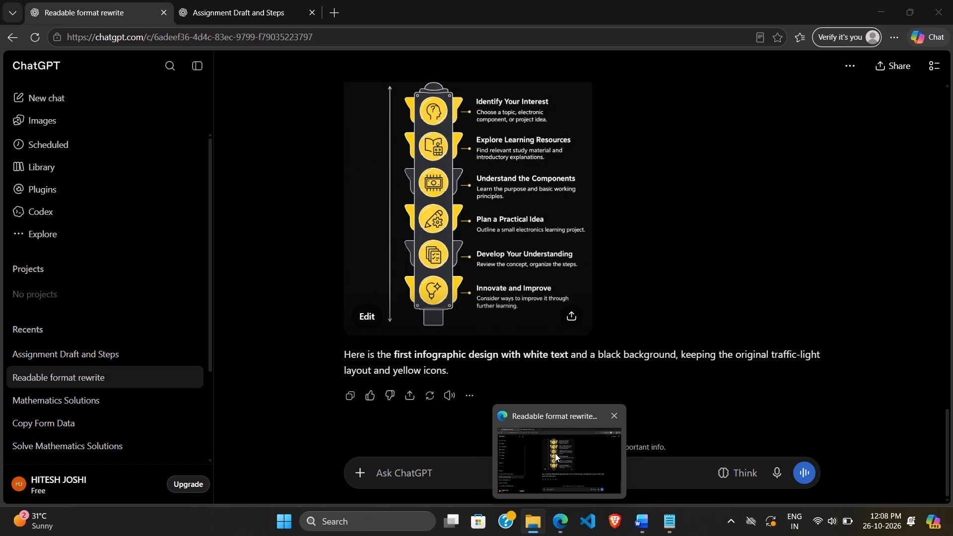
pyautogui.click(639, 498)
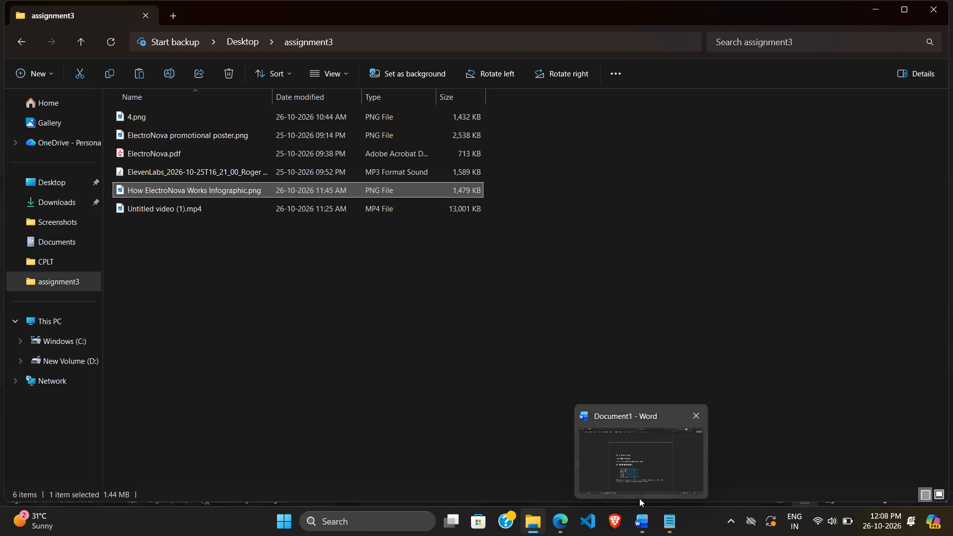
pyautogui.scroll(6, 469, 323)
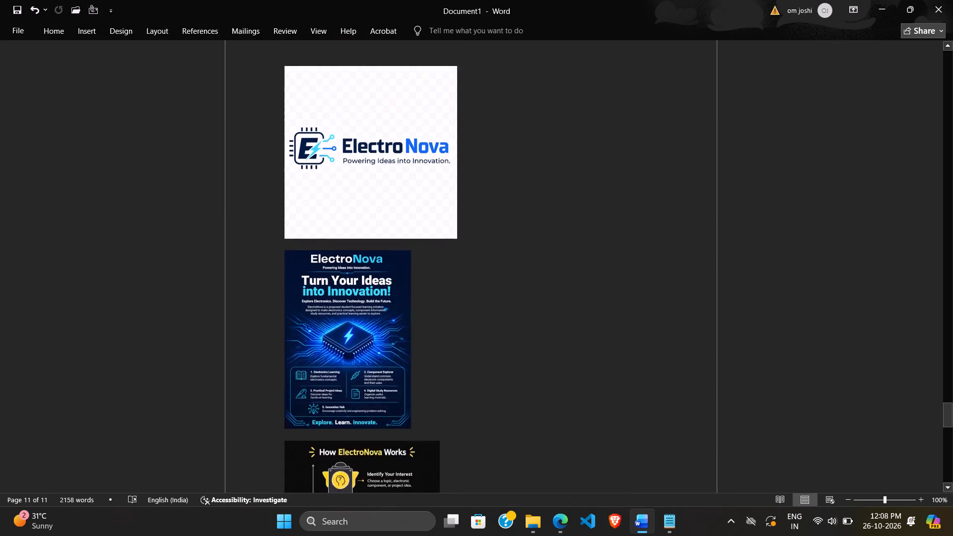
pyautogui.scroll(2, 469, 323)
# In File Explorer, check the recent files, open the Screenshots folder and browse to its latest screenshots.
pyautogui.click(522, 517)
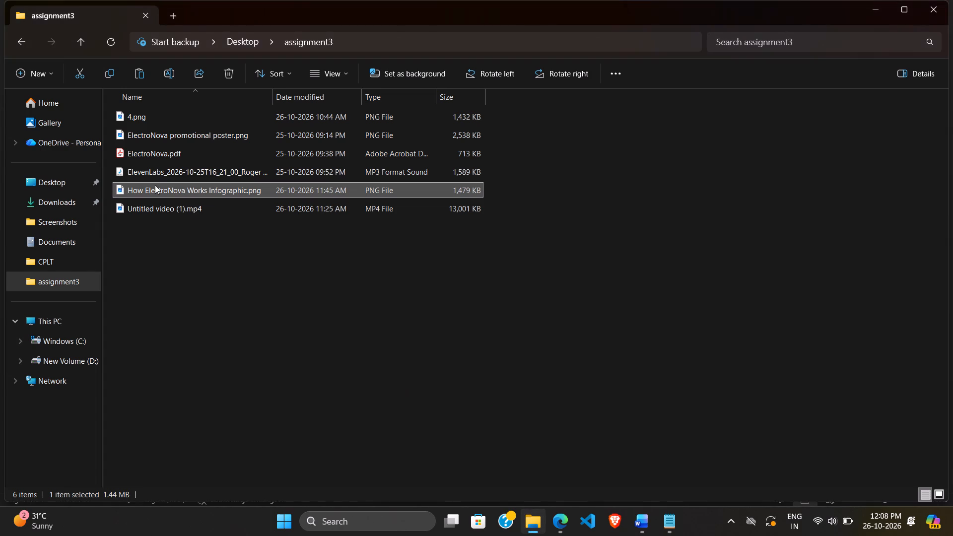
pyautogui.moveTo(60, 92); pyautogui.dragTo(52, 99)
pyautogui.click(52, 99)
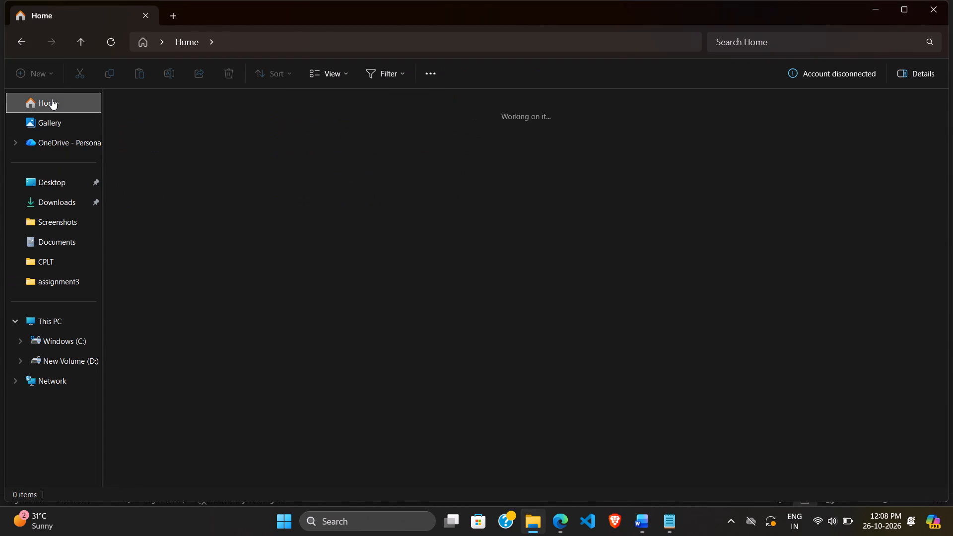
pyautogui.scroll(-2, 263, 370)
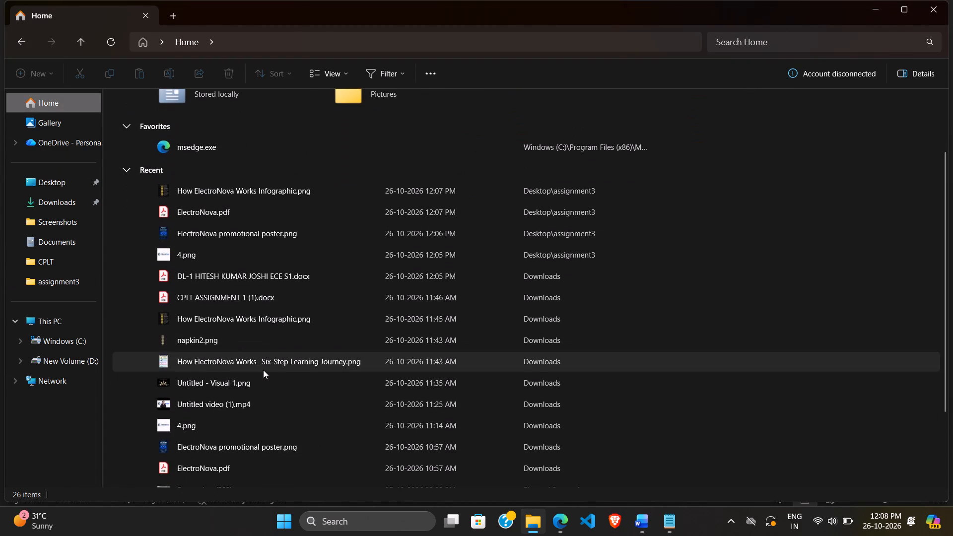
pyautogui.scroll(-1, 263, 370)
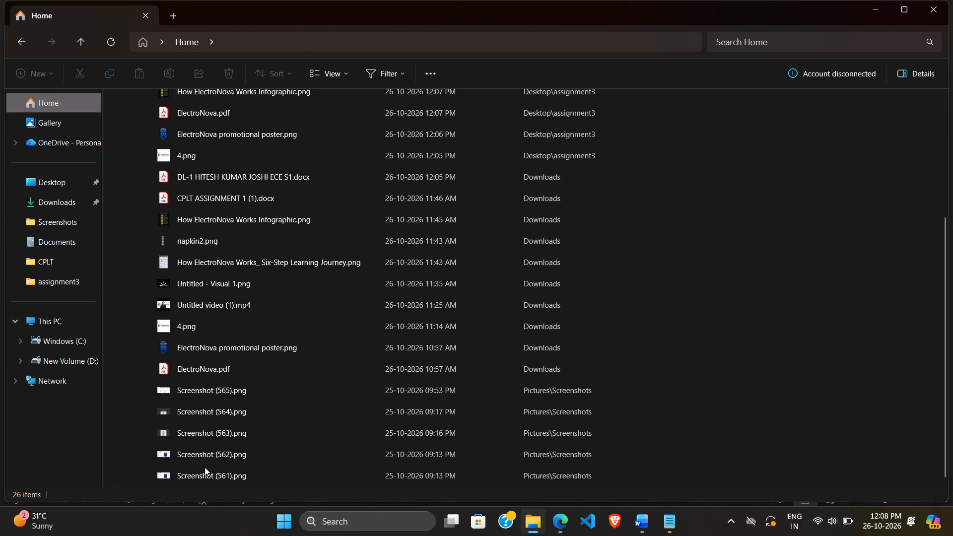
pyautogui.click(69, 214)
pyautogui.scroll(-18, 464, 348)
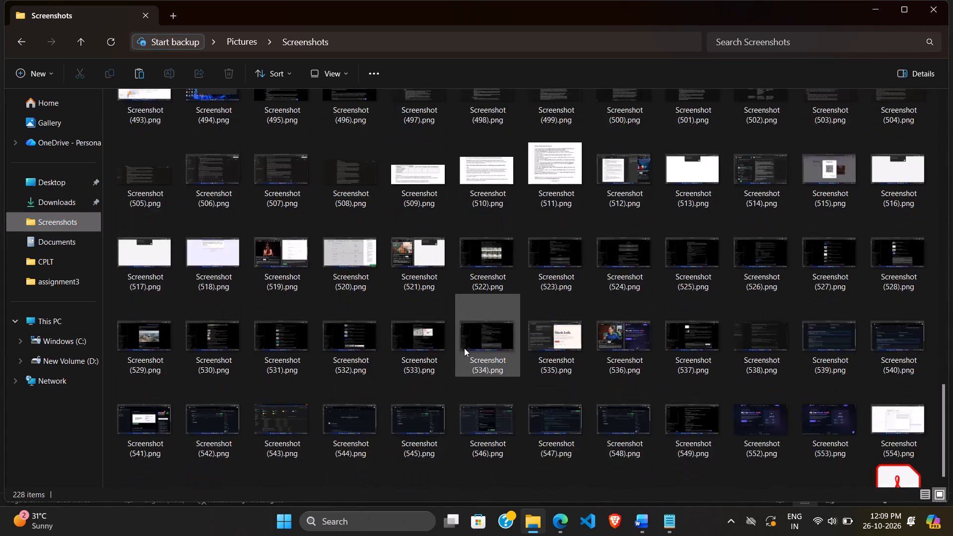
pyautogui.scroll(-7, 464, 348)
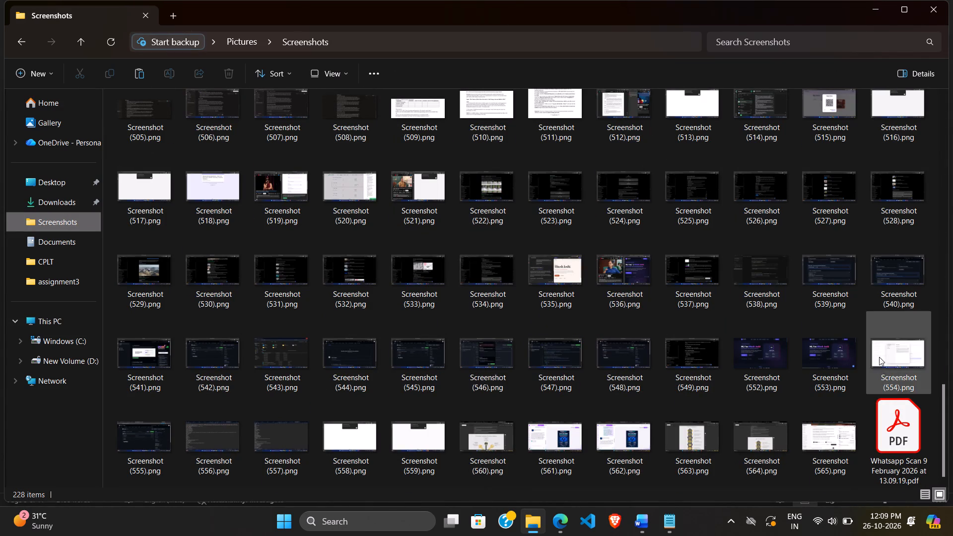
# Preview Screenshot (553), (554), (557) and (558) to look for project evidence, closing each one.
pyautogui.doubleClick(813, 366)
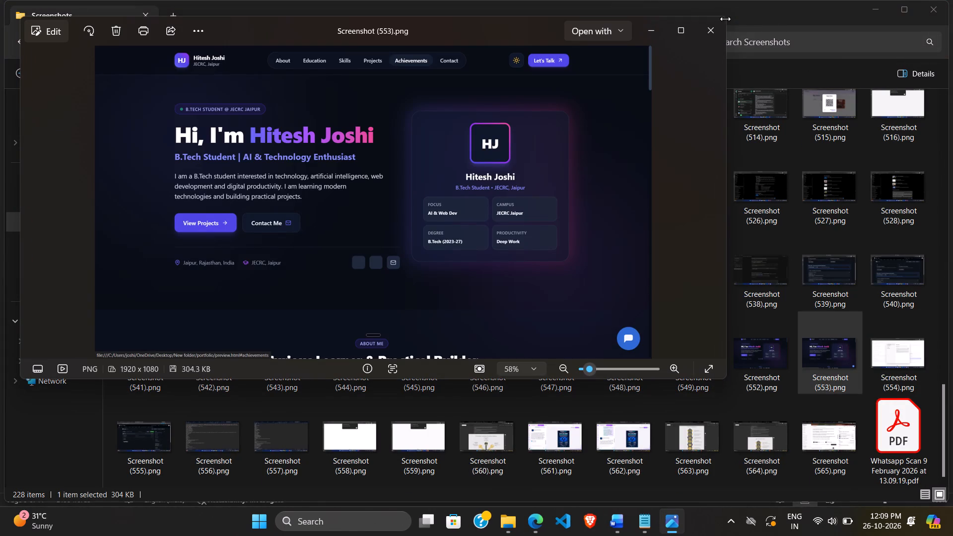
pyautogui.click(711, 26)
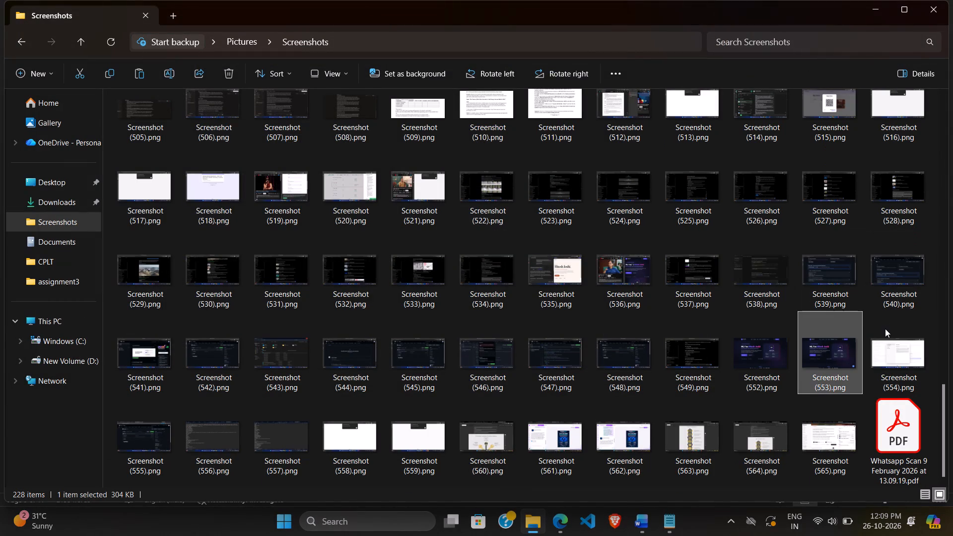
pyautogui.doubleClick(885, 329)
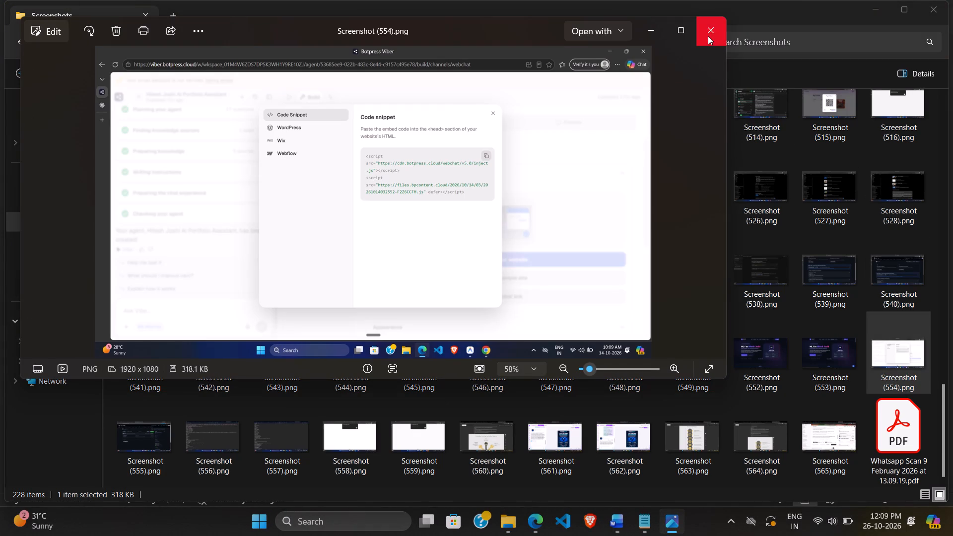
pyautogui.click(708, 36)
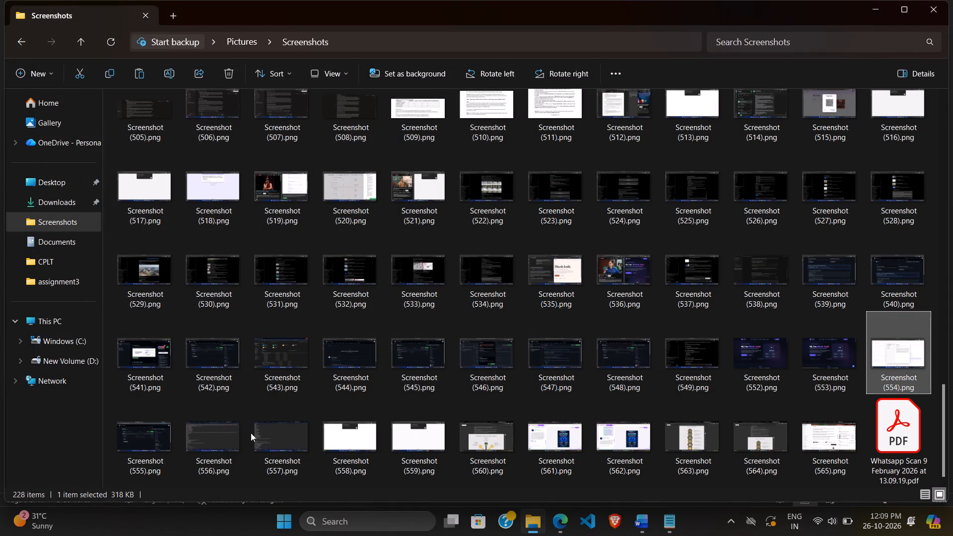
pyautogui.doubleClick(293, 435)
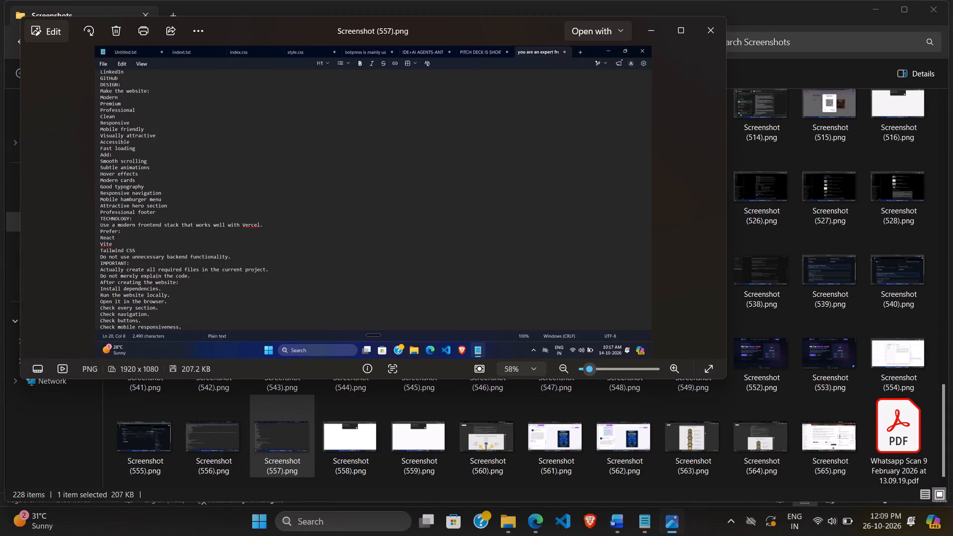
pyautogui.click(714, 34)
pyautogui.doubleClick(360, 434)
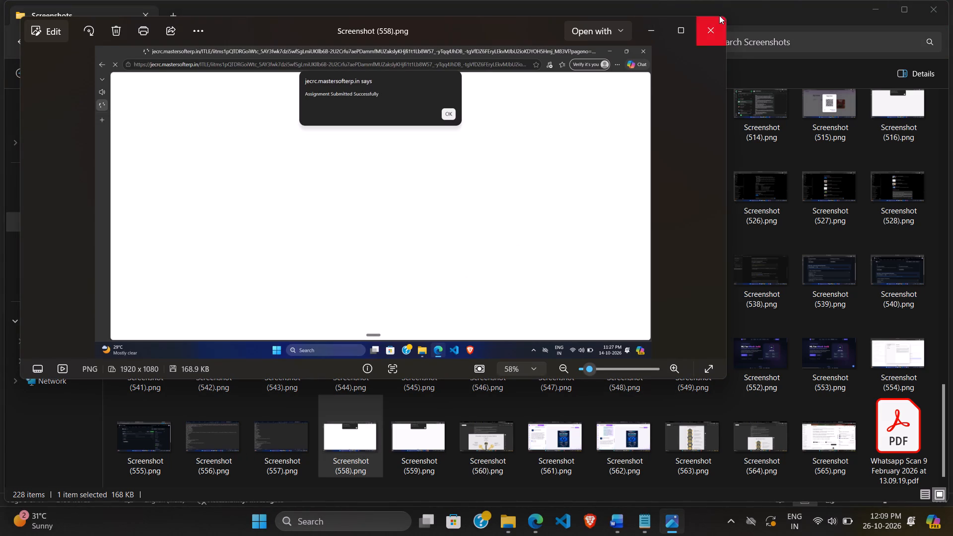
pyautogui.click(705, 24)
# Copy the Napkin AI image Screenshot (560).png and paste it into Word on the blank line above 14. VIDEO LINK.
pyautogui.doubleClick(475, 430)
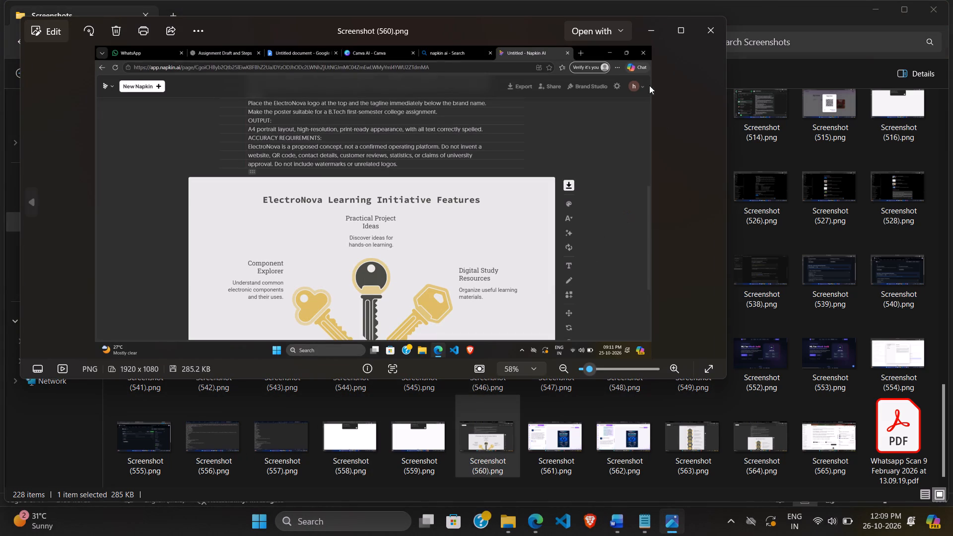
pyautogui.rightClick(348, 166)
pyautogui.click(378, 185)
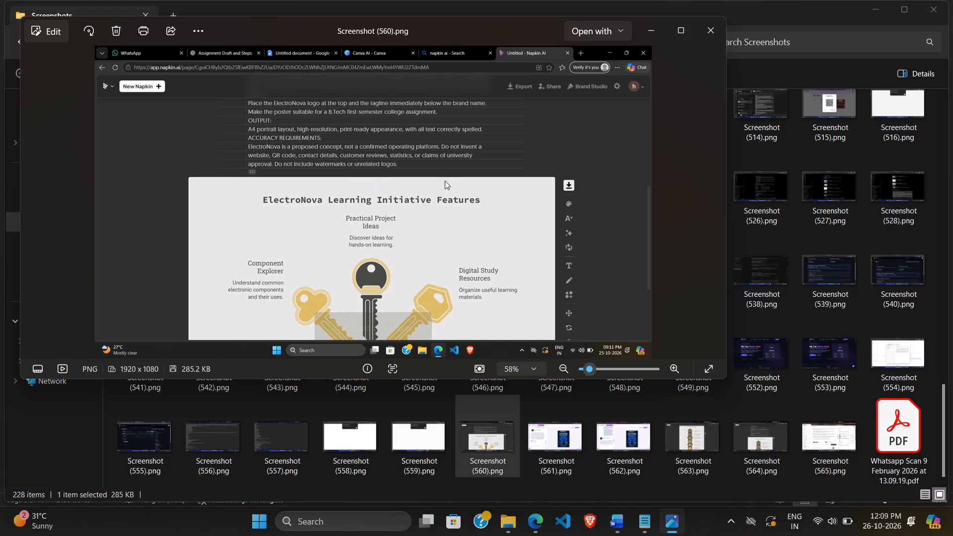
pyautogui.click(544, 523)
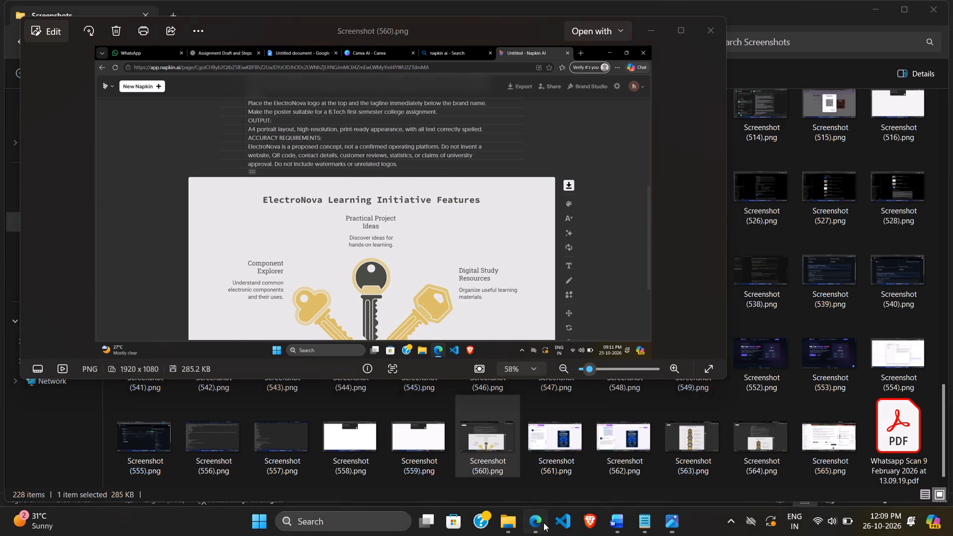
pyautogui.click(544, 523)
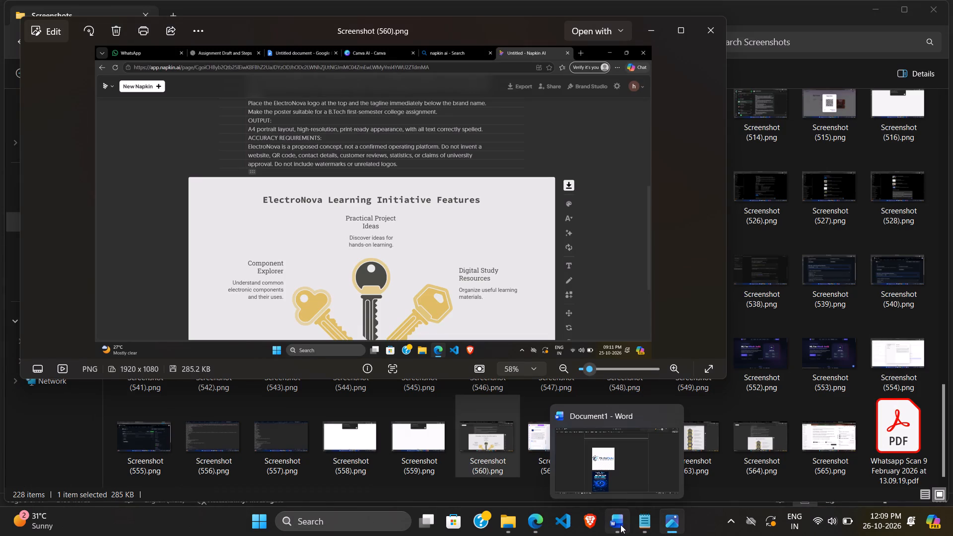
pyautogui.click(636, 464)
pyautogui.scroll(-2, 497, 432)
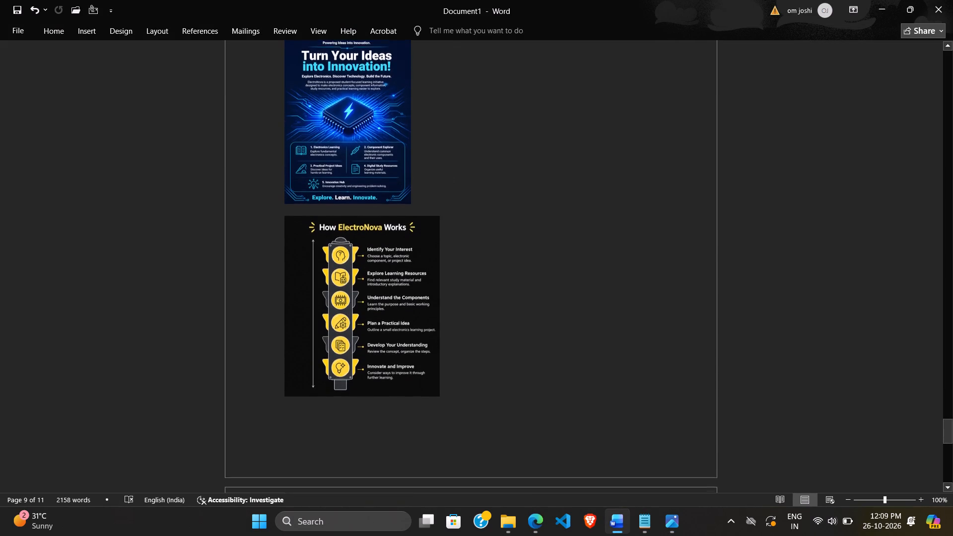
pyautogui.scroll(-2, 497, 432)
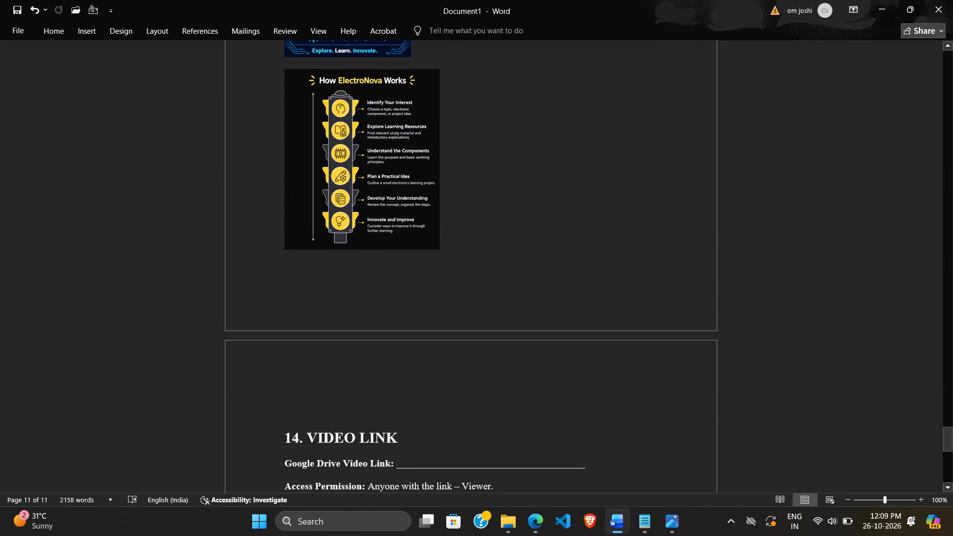
pyautogui.rightClick(325, 377)
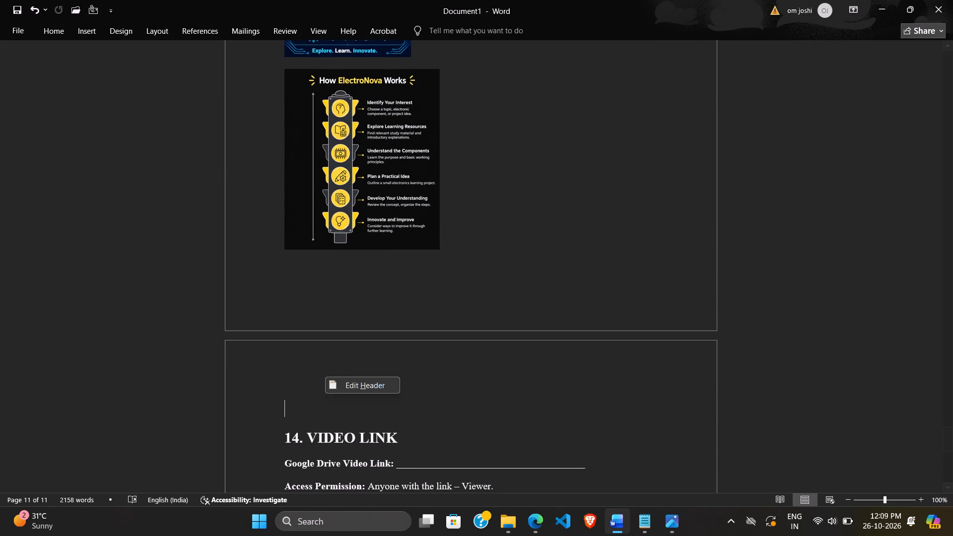
pyautogui.rightClick(298, 406)
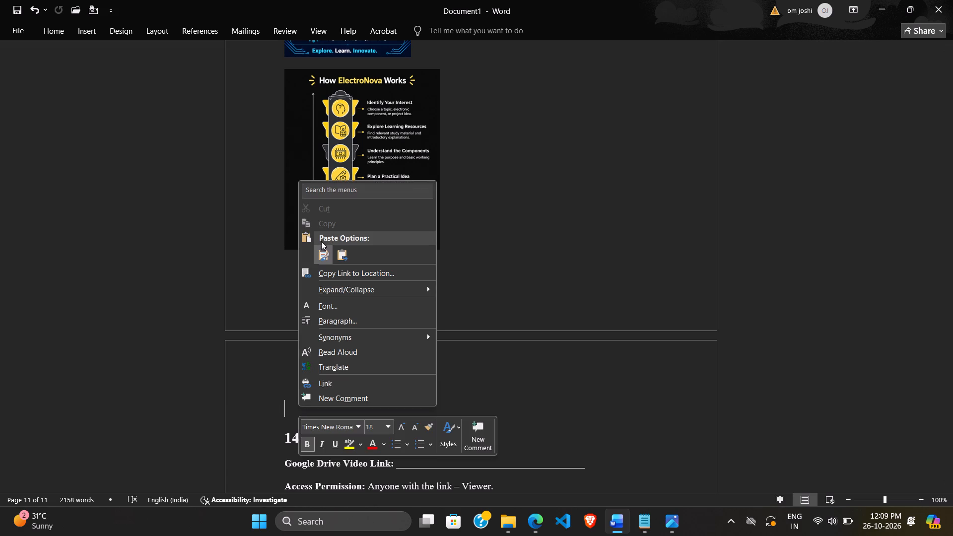
pyautogui.click(328, 261)
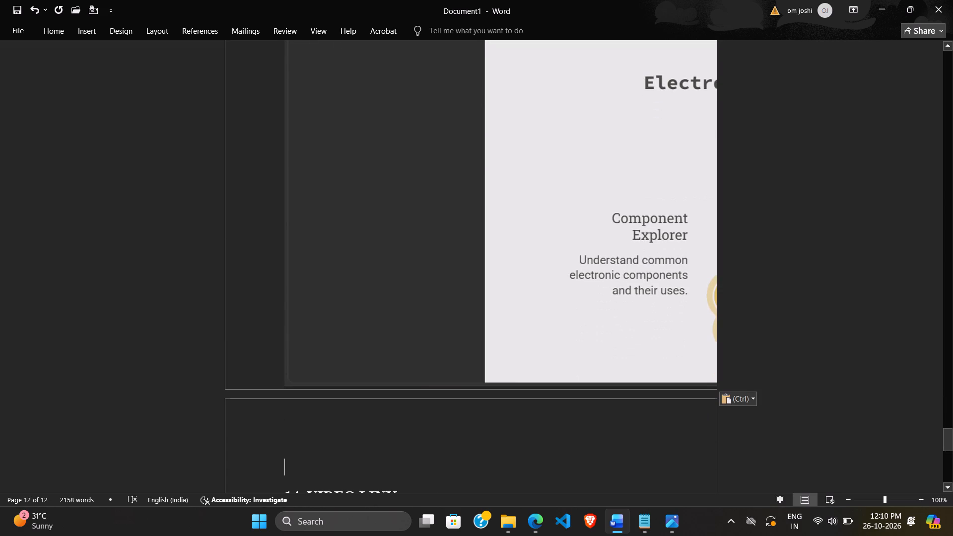
# Shrink the pasted Napkin AI screenshot above 14. VIDEO LINK until it fits within the page width.
pyautogui.click(558, 231)
pyautogui.scroll(5, 447, 202)
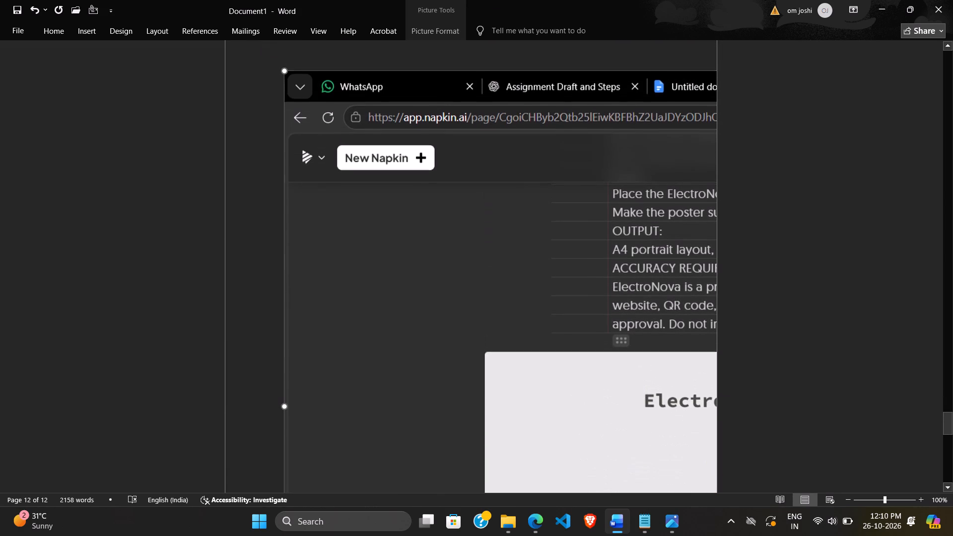
pyautogui.moveTo(283, 73); pyautogui.dragTo(390, 164)
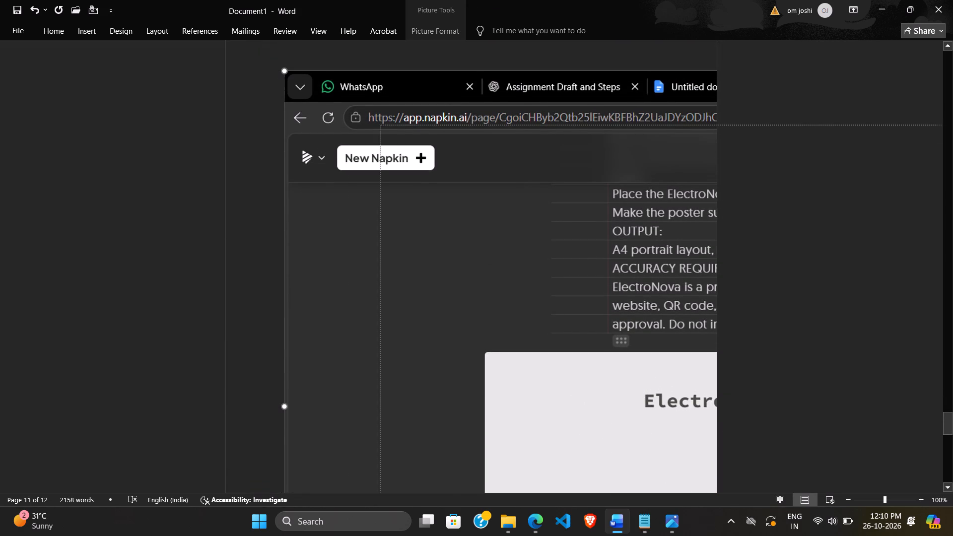
pyautogui.moveTo(390, 164); pyautogui.dragTo(467, 382)
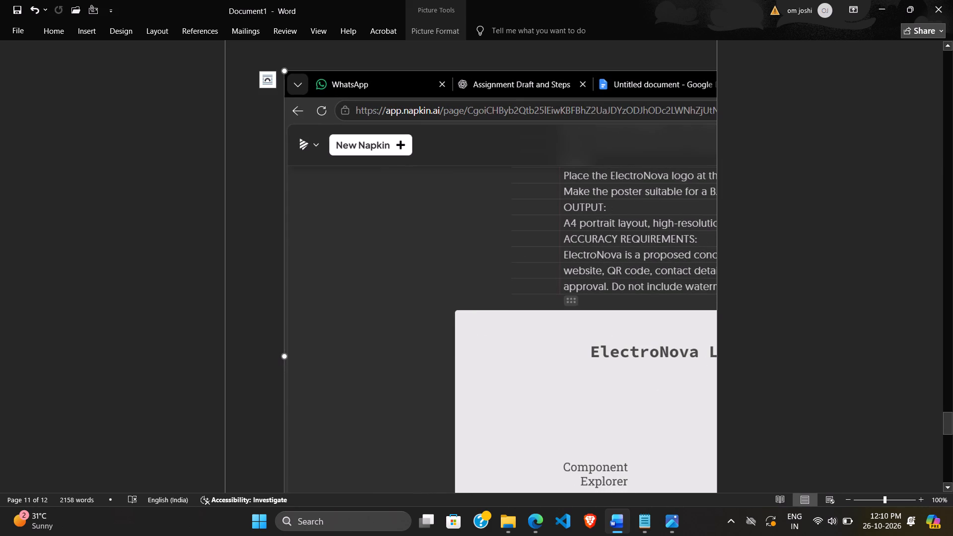
pyautogui.moveTo(285, 69); pyautogui.dragTo(452, 277)
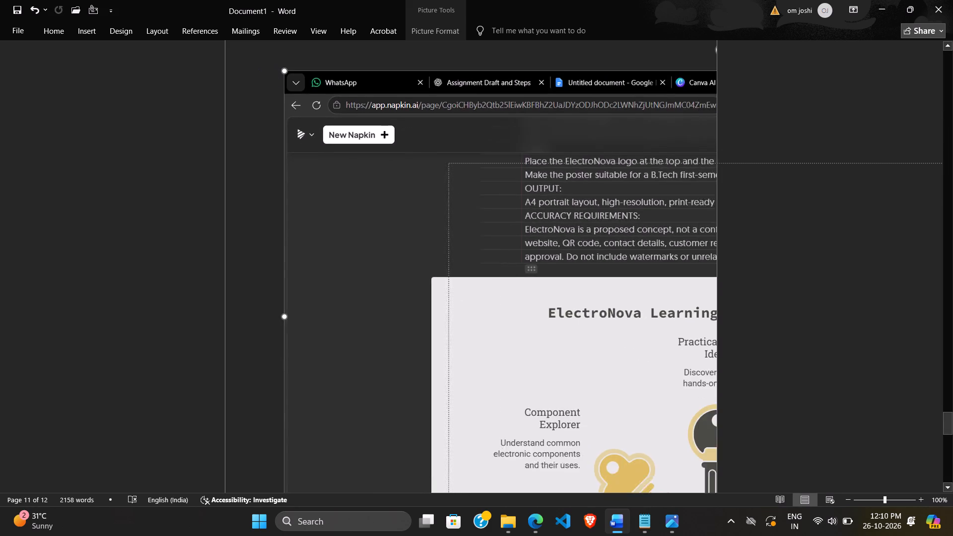
pyautogui.moveTo(452, 277); pyautogui.dragTo(528, 461)
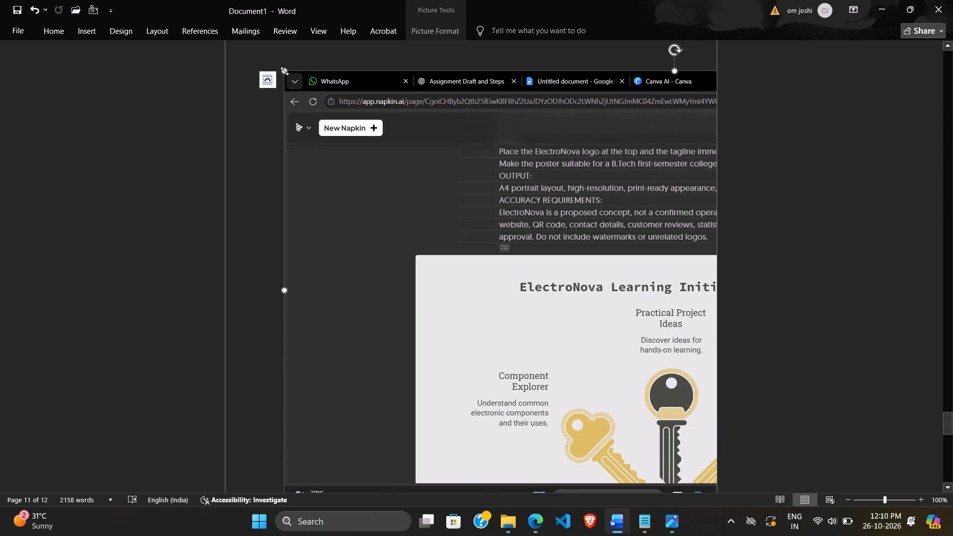
pyautogui.moveTo(284, 71); pyautogui.dragTo(626, 529)
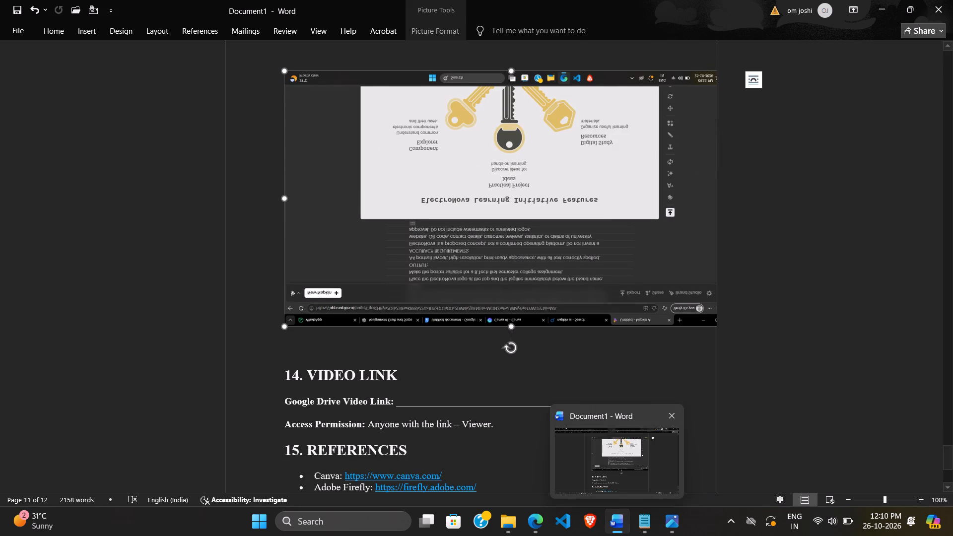
pyautogui.scroll(1, 514, 300)
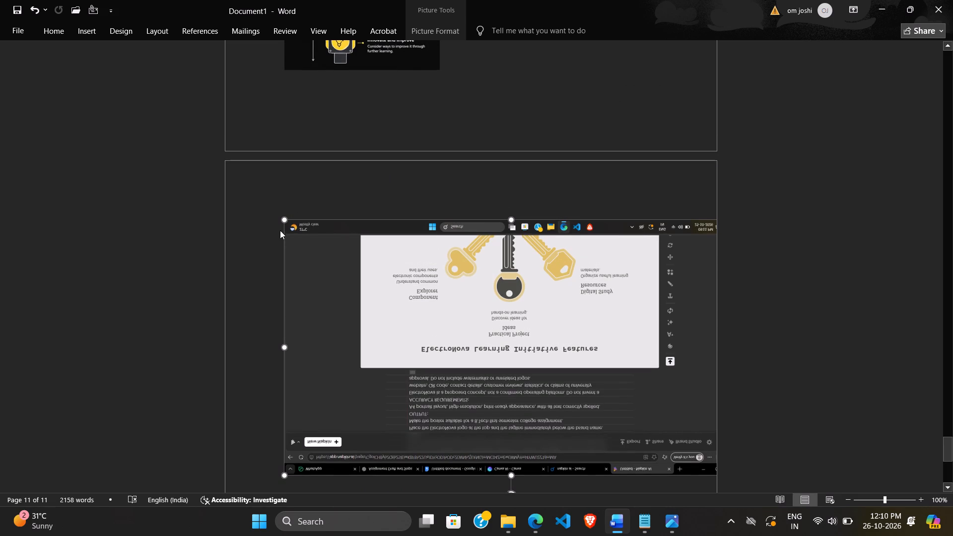
pyautogui.moveTo(282, 218); pyautogui.dragTo(335, 254)
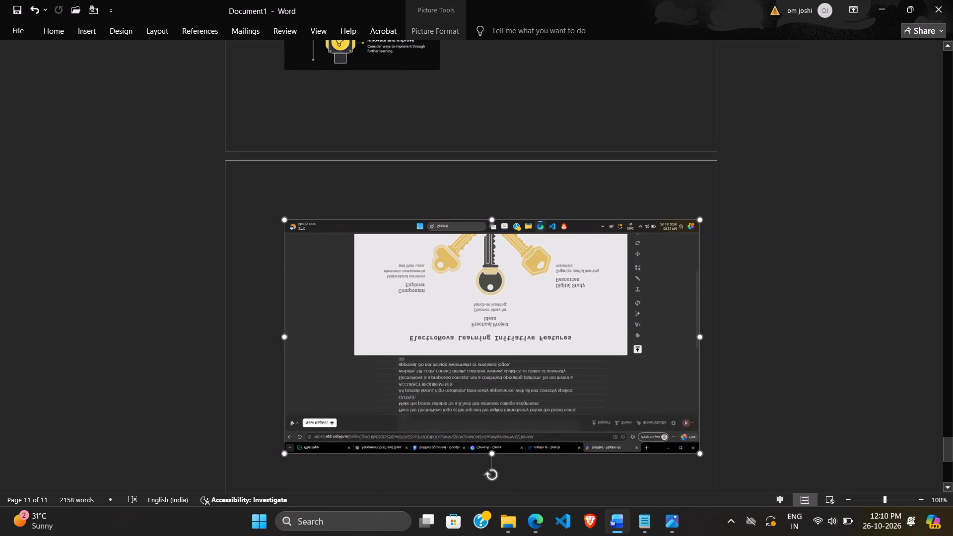
pyautogui.moveTo(335, 254); pyautogui.dragTo(342, 259)
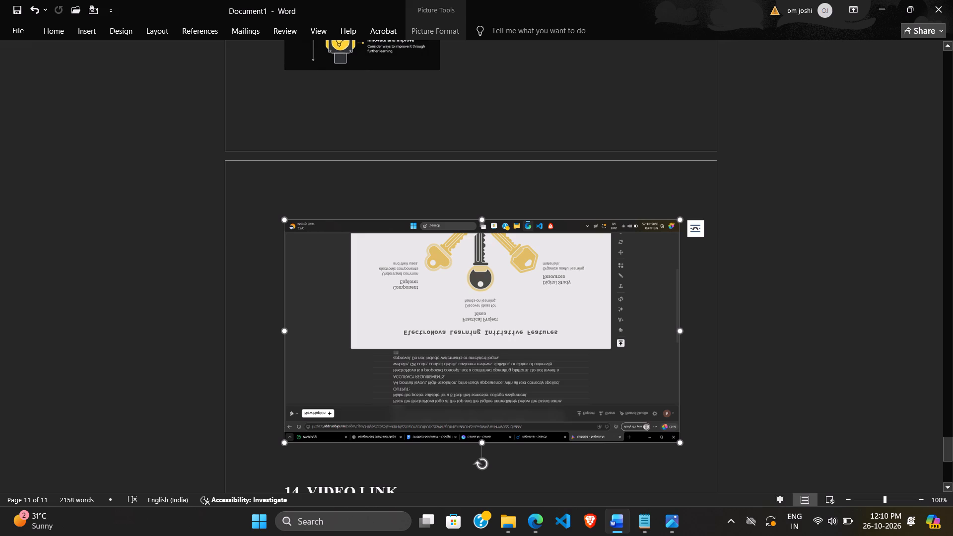
# Rotate the upside-down Napkin AI screenshot by 180° so that it sits upright and level above 14. VIDEO LINK.
pyautogui.scroll(2, 493, 388)
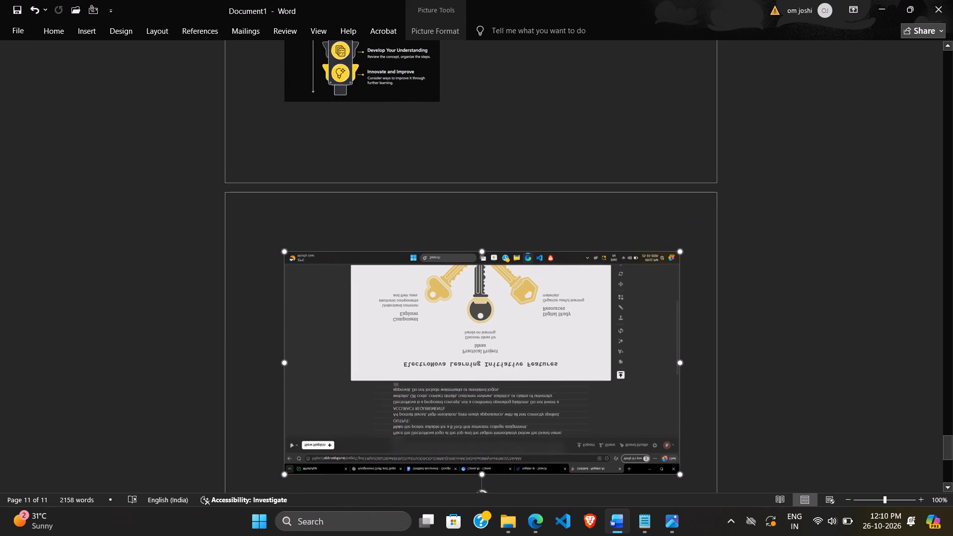
pyautogui.scroll(-1, 497, 358)
pyautogui.click(482, 376)
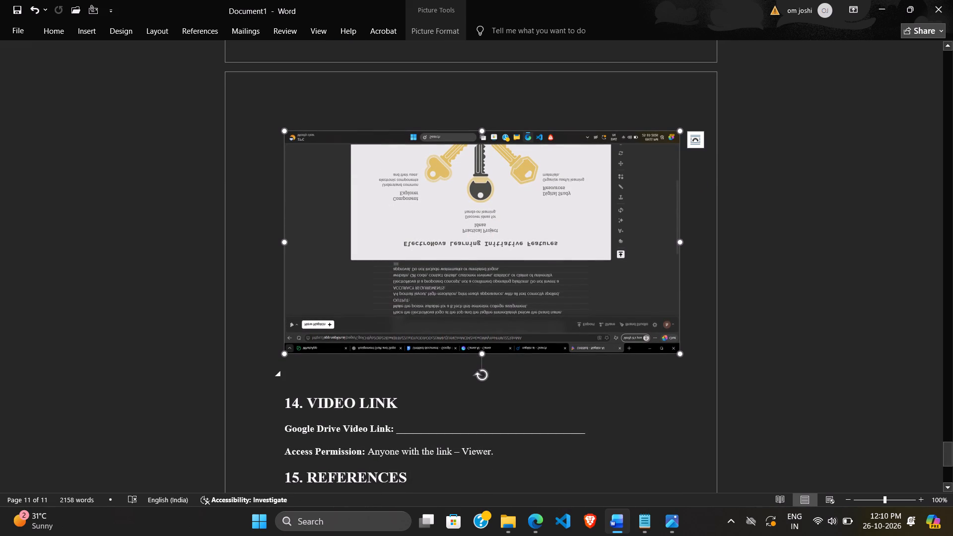
pyautogui.click(482, 376)
pyautogui.click(482, 375)
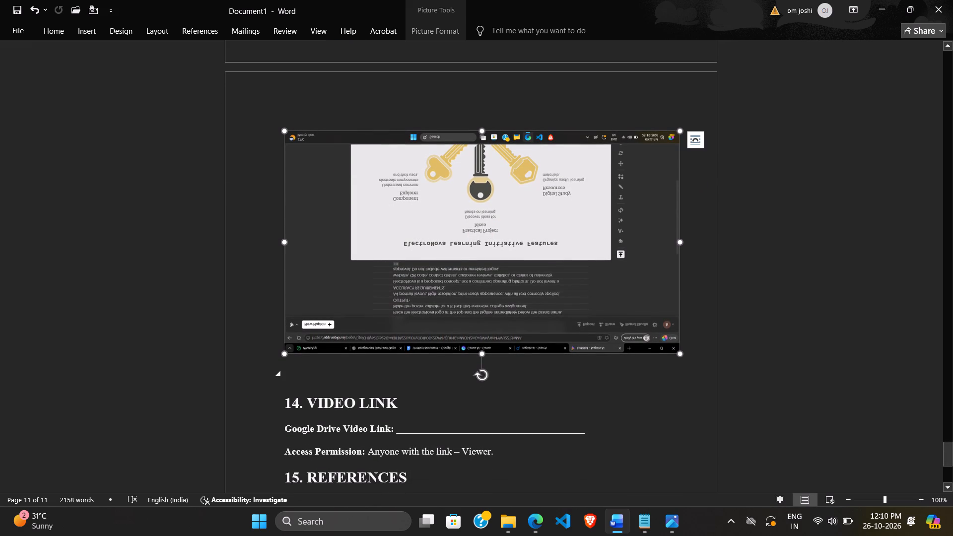
pyautogui.click(482, 375)
pyautogui.moveTo(482, 375); pyautogui.dragTo(293, 291)
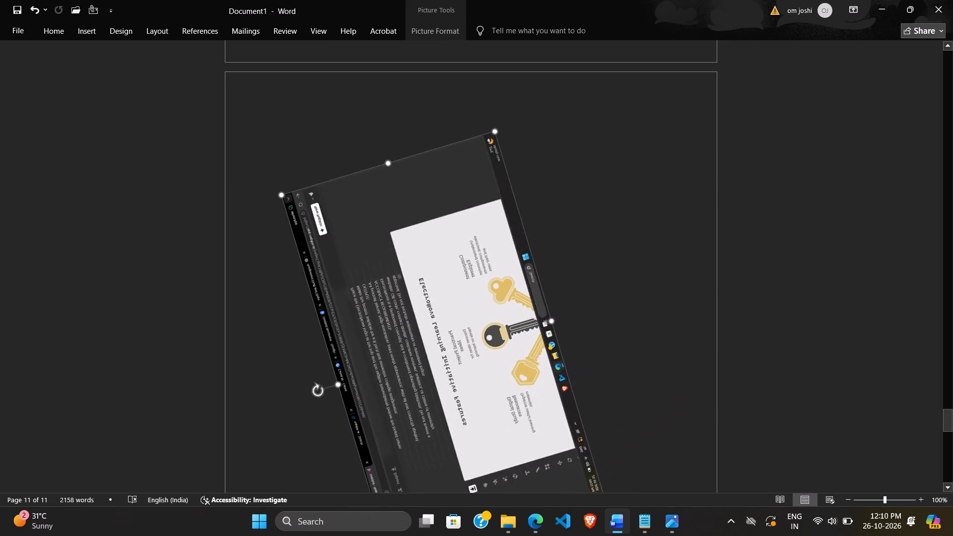
pyautogui.moveTo(293, 291); pyautogui.dragTo(516, 151)
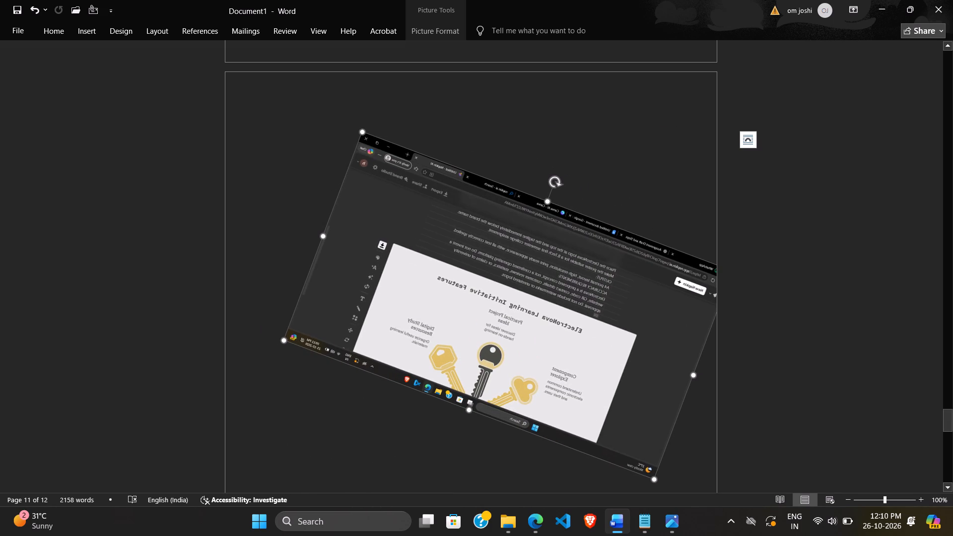
pyautogui.moveTo(559, 182); pyautogui.dragTo(517, 170)
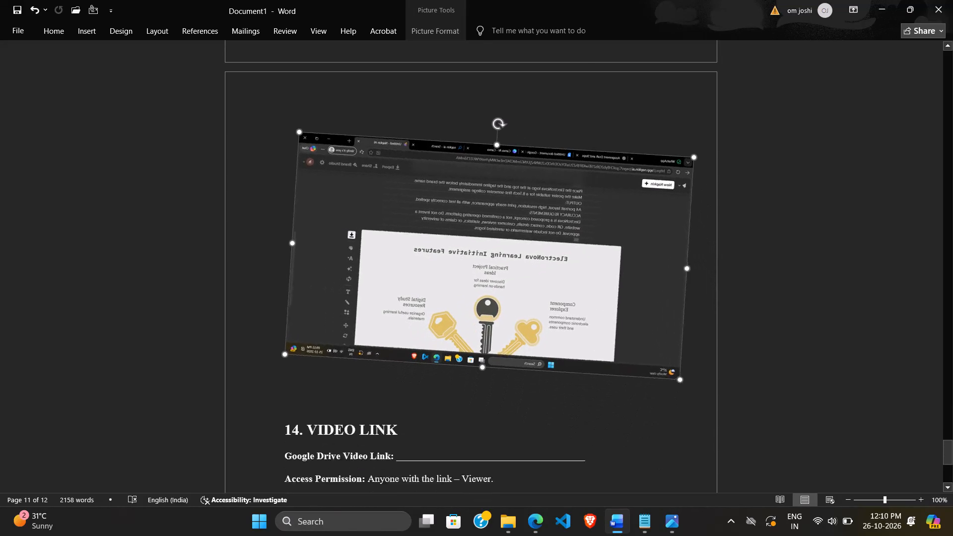
pyautogui.moveTo(517, 170); pyautogui.dragTo(509, 169)
pyautogui.scroll(1, 522, 262)
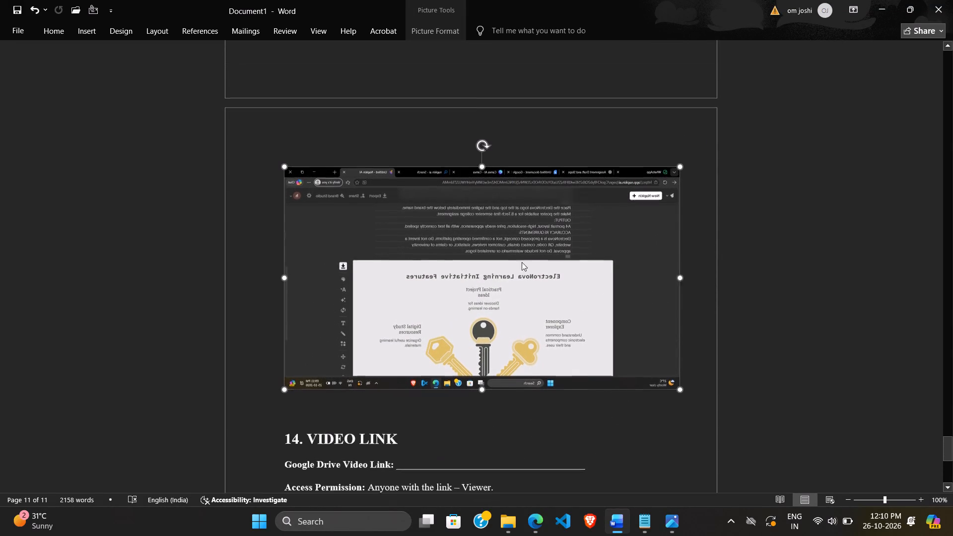
pyautogui.scroll(1, 522, 262)
pyautogui.scroll(-2, 522, 262)
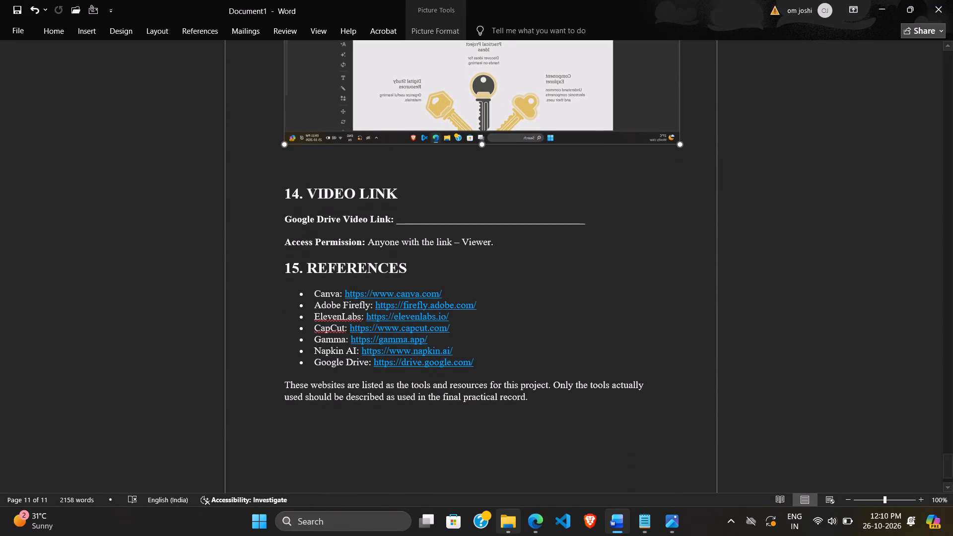
# In File Explorer, preview Screenshot (561).png from the Screenshots folder and close it.
pyautogui.click(515, 521)
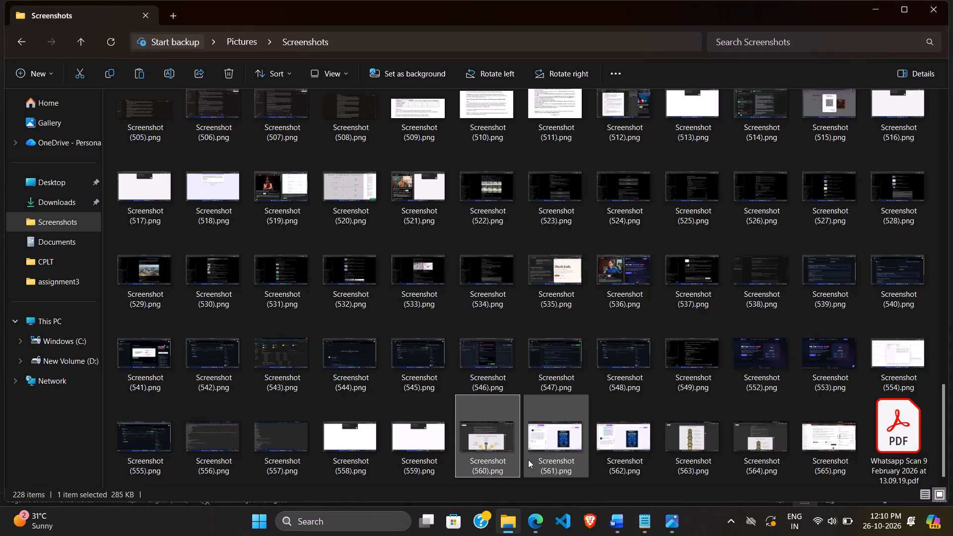
pyautogui.doubleClick(535, 456)
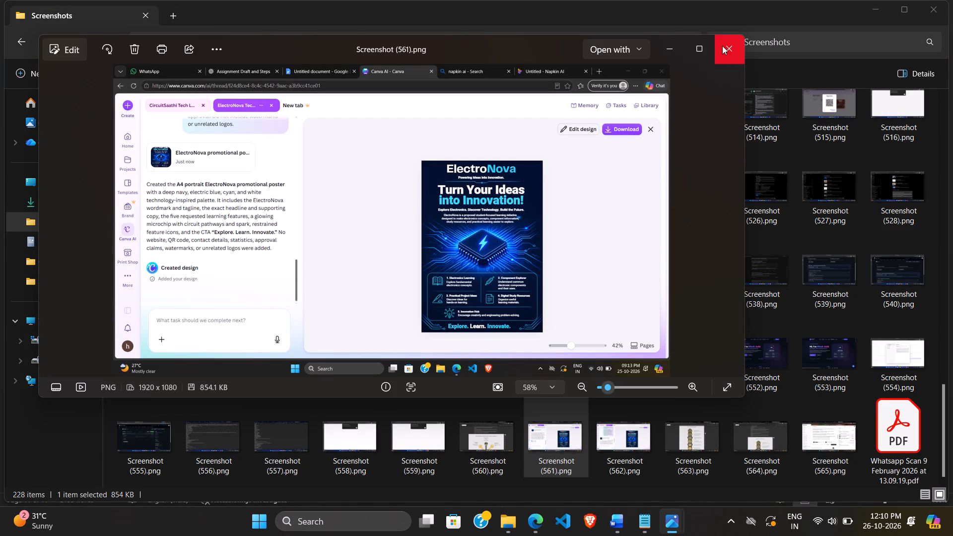
pyautogui.click(722, 46)
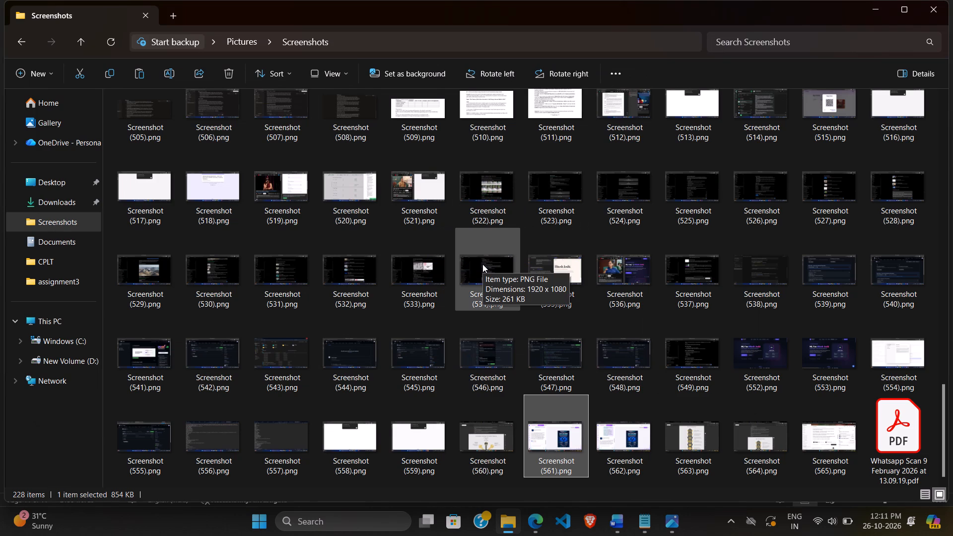
# Switch back to Word and review the document from the evidence images back up to the JECRC University cover page.
pyautogui.click(617, 524)
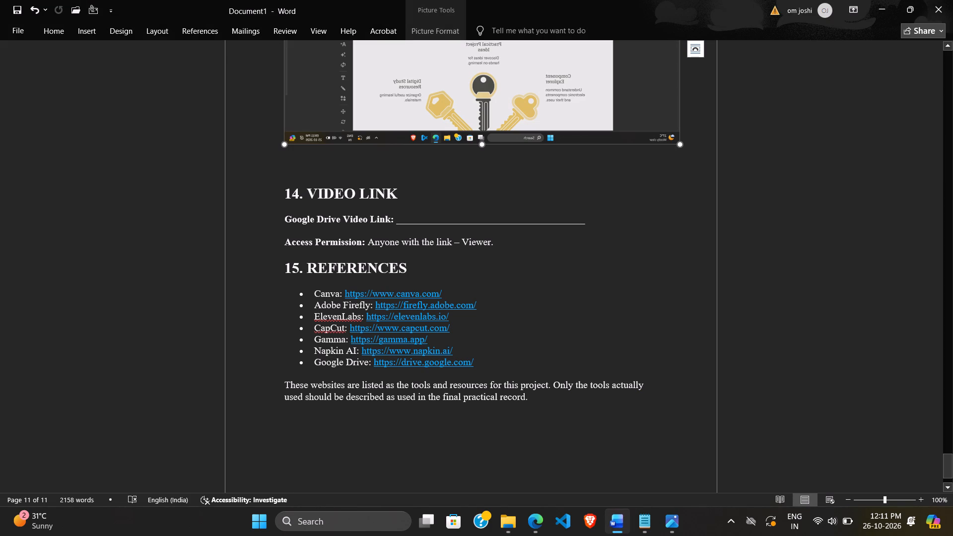
pyautogui.scroll(6, 495, 209)
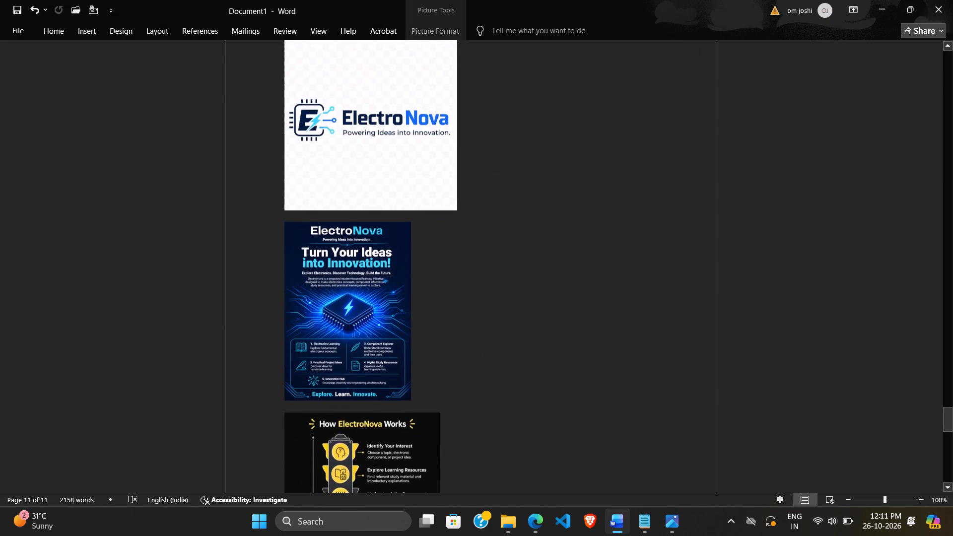
pyautogui.scroll(1, 405, 124)
pyautogui.rightClick(401, 161)
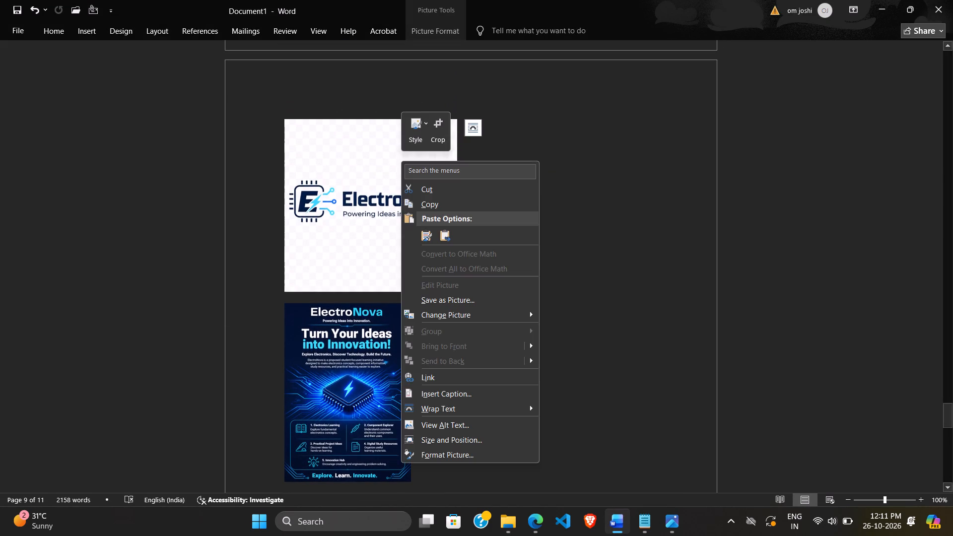
pyautogui.click(649, 237)
pyautogui.scroll(9, 649, 237)
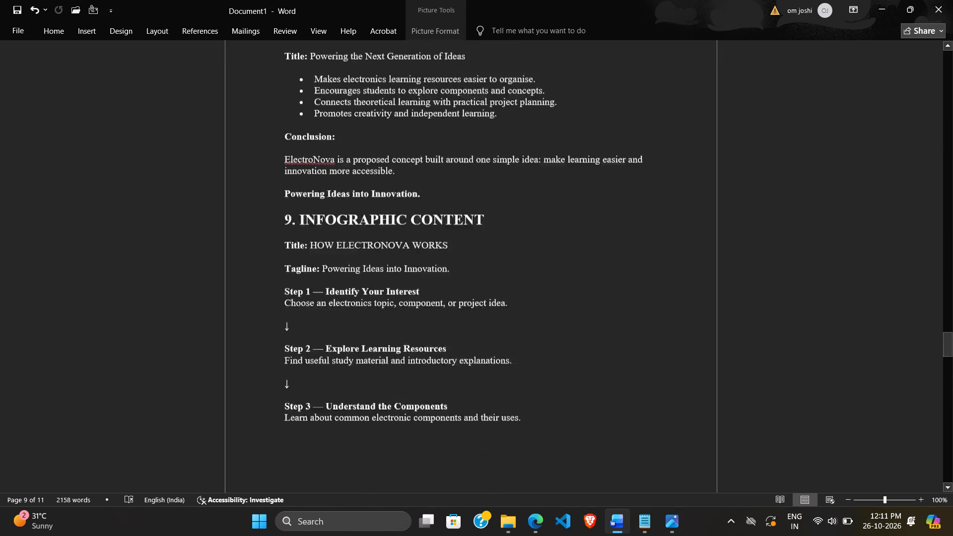
pyautogui.scroll(15, 649, 237)
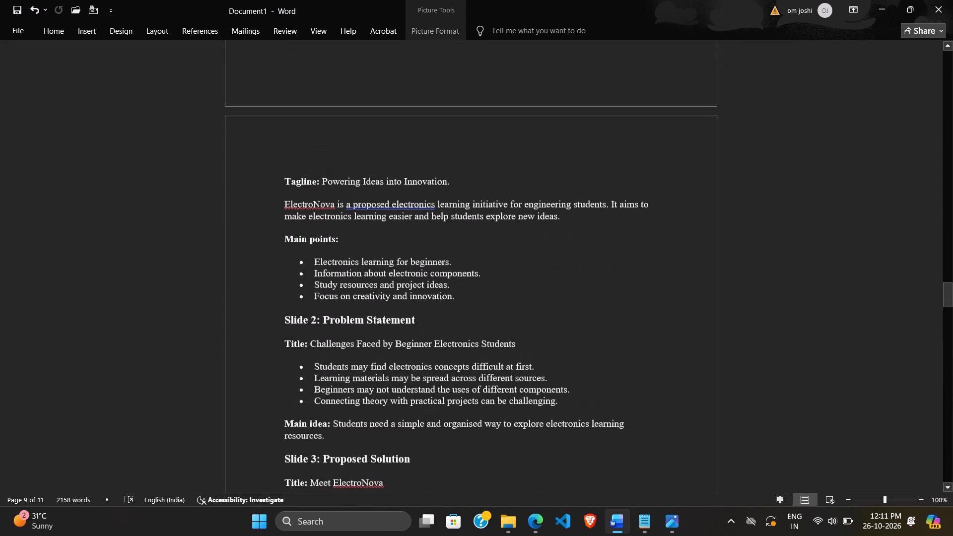
pyautogui.scroll(16, 649, 237)
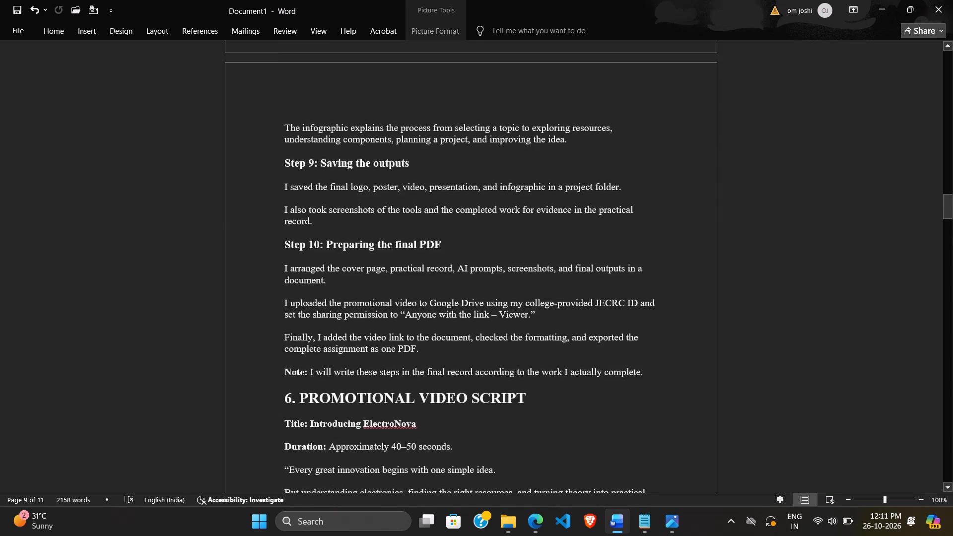
pyautogui.scroll(11, 649, 237)
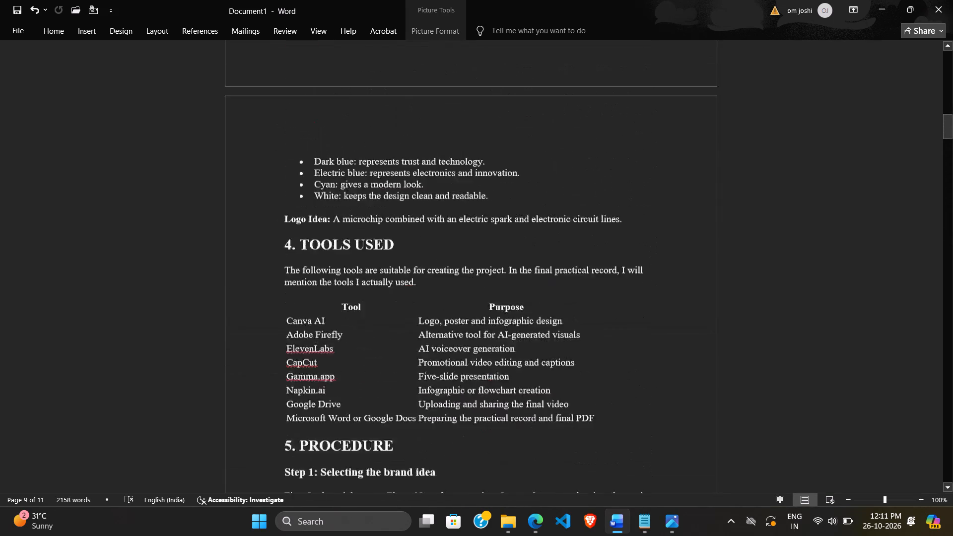
pyautogui.scroll(15, 649, 237)
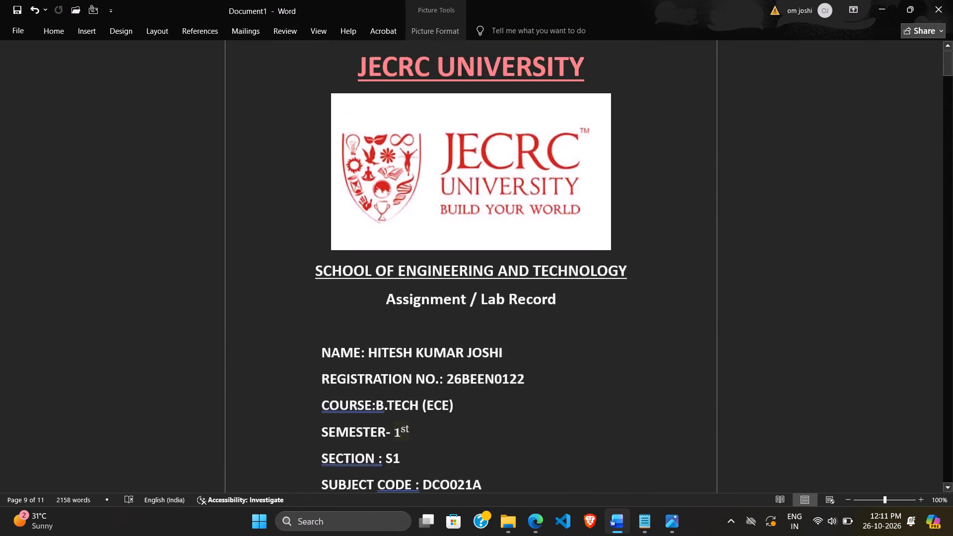
# Review the whole record from the cover page down to the evidence images, checking the content of each section.
pyautogui.scroll(-14, 649, 237)
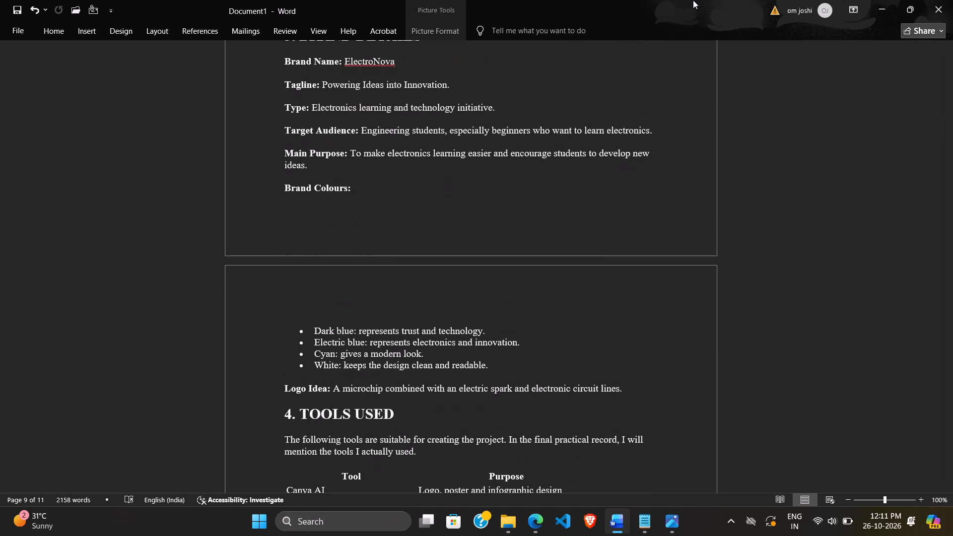
pyautogui.scroll(-5, 693, 0)
pyautogui.scroll(-6, 573, 178)
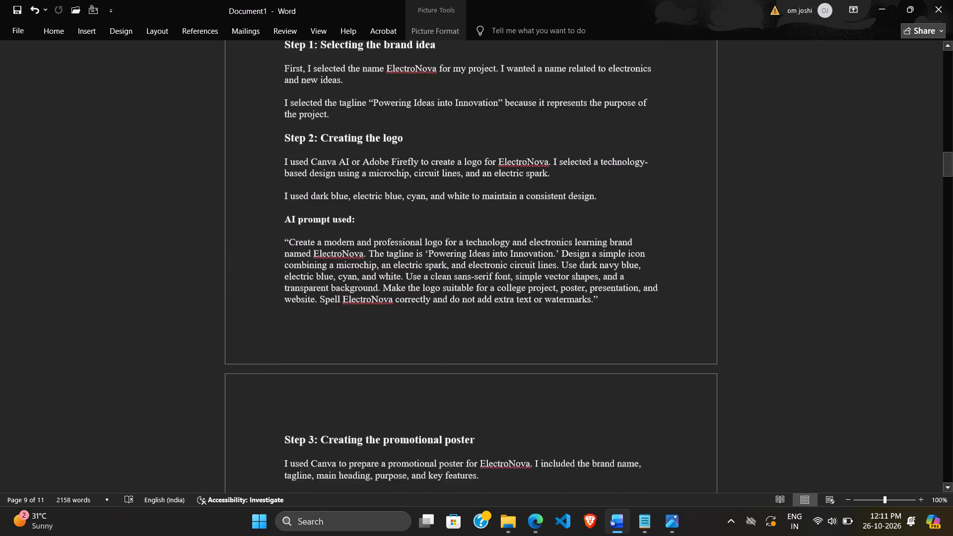
pyautogui.scroll(-8, 573, 178)
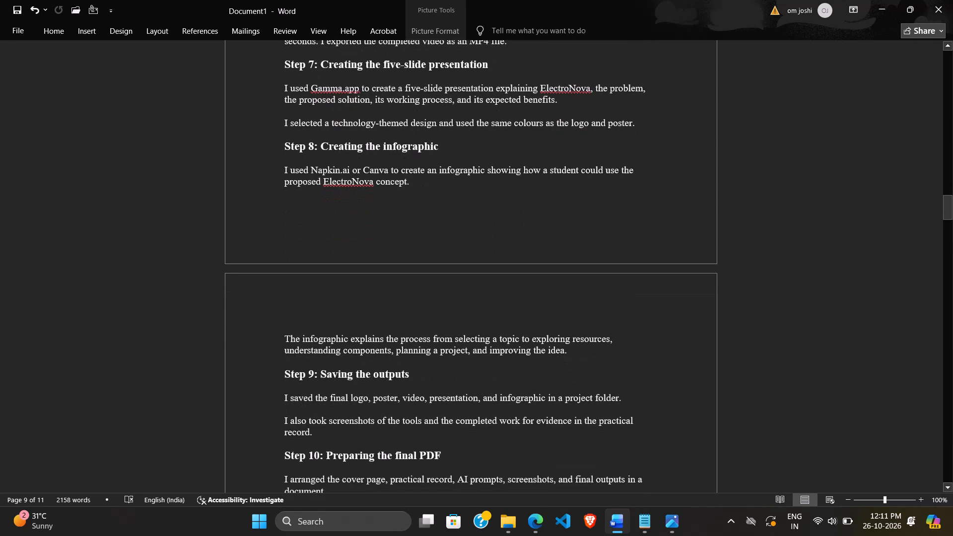
pyautogui.scroll(-13, 573, 178)
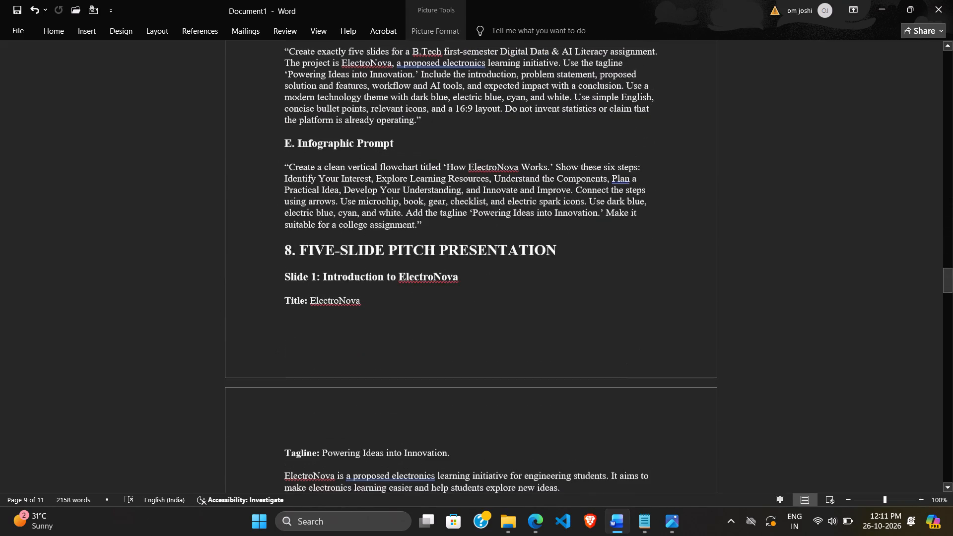
pyautogui.scroll(-2, 573, 178)
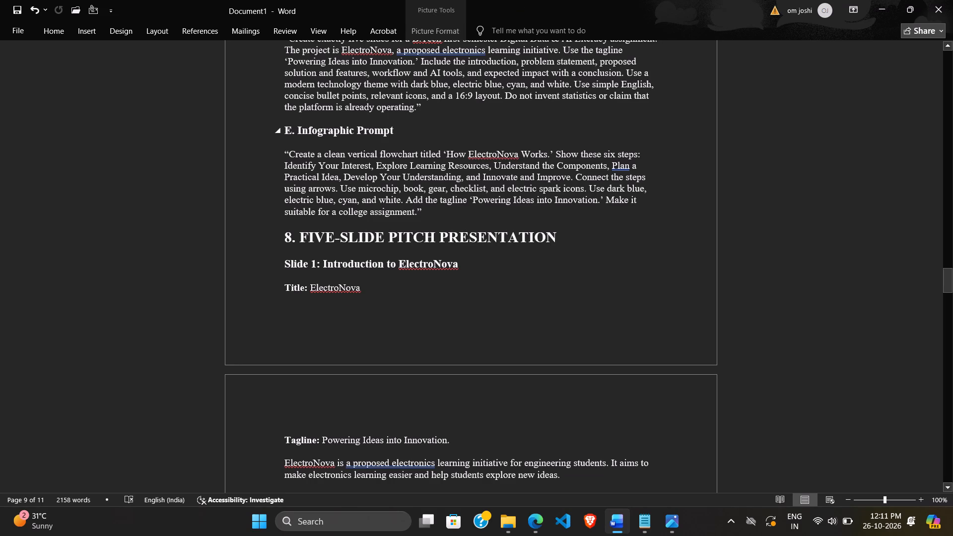
pyautogui.click(794, 187)
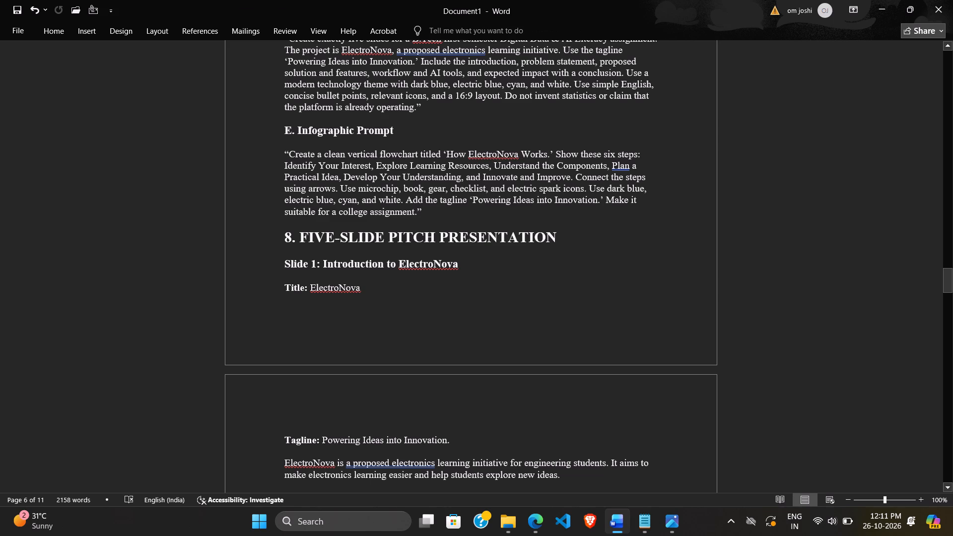
pyautogui.scroll(-1, 501, 140)
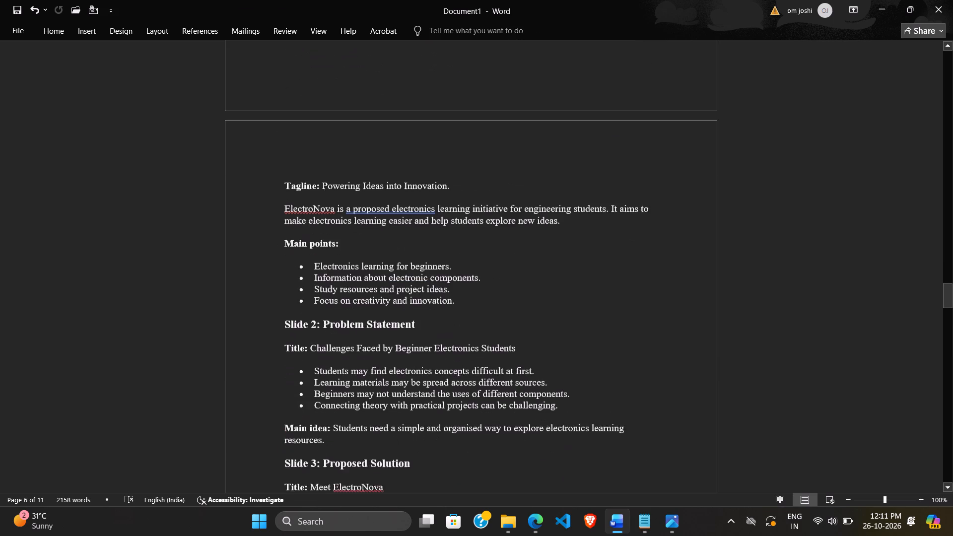
pyautogui.scroll(-8, 501, 140)
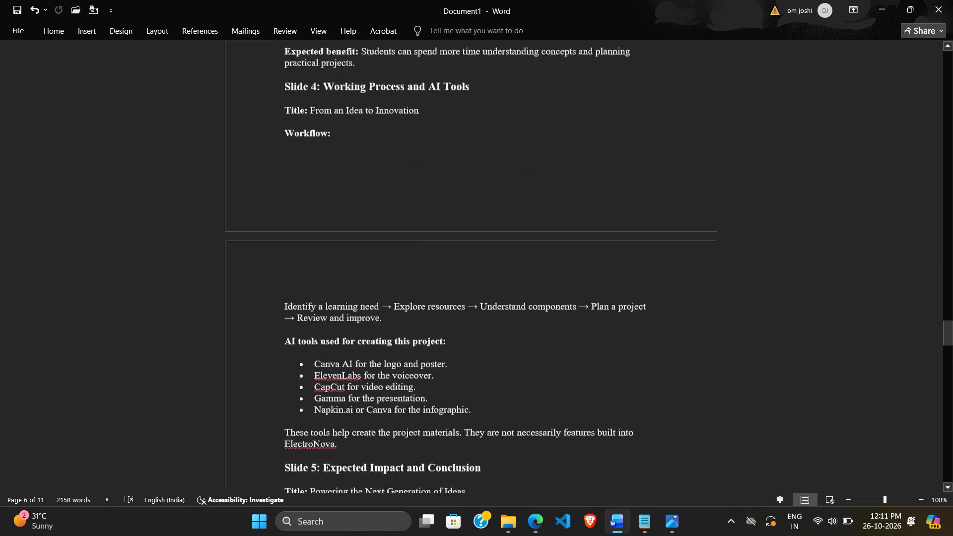
pyautogui.scroll(-9, 501, 140)
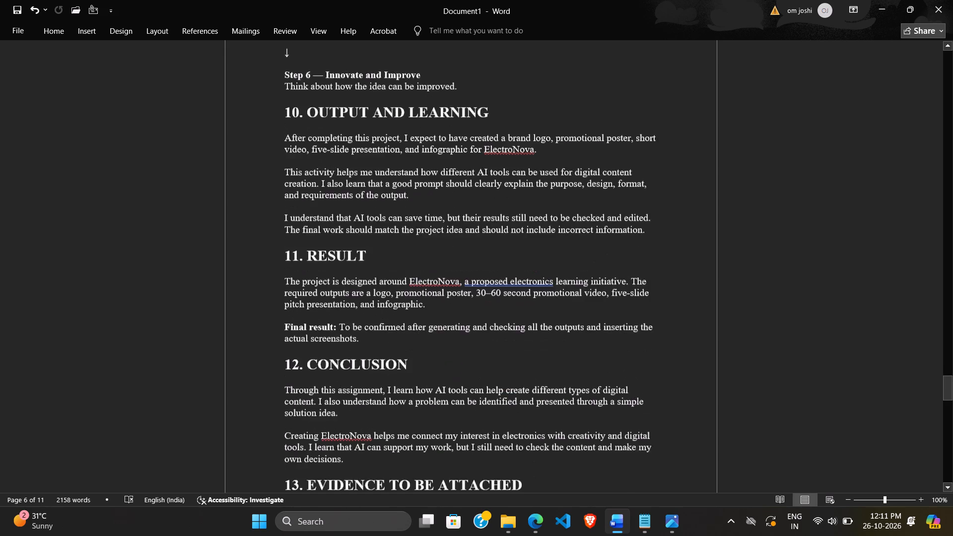
pyautogui.scroll(-9, 501, 140)
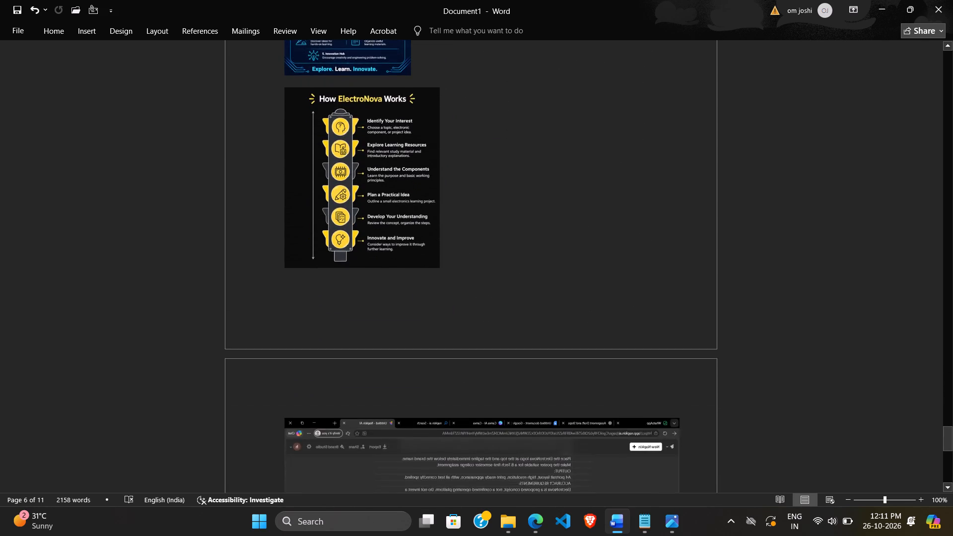
pyautogui.scroll(-5, 501, 140)
# Cut the How ElectroNova Works infographic, the promotional poster and the ElectroNova logo from the section 13 evidence.
pyautogui.scroll(3, 501, 140)
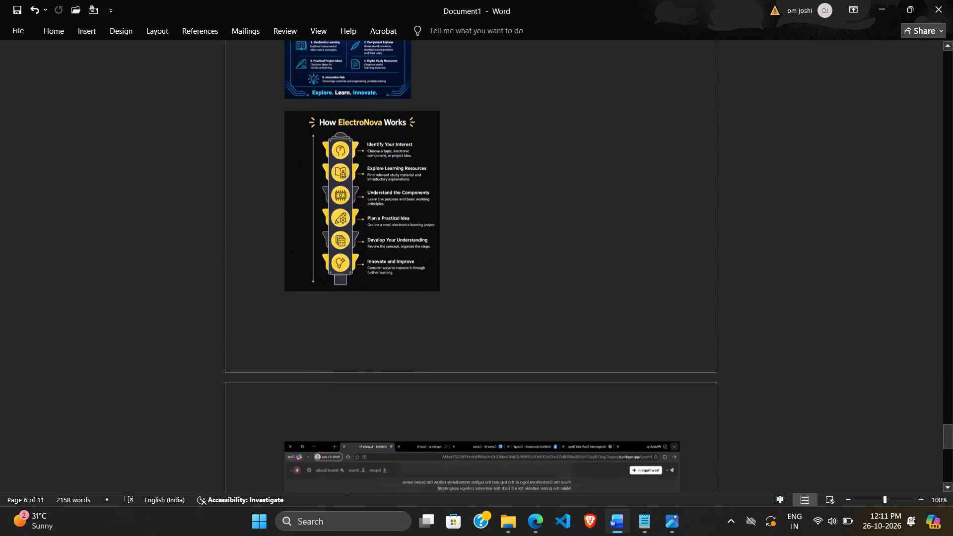
pyautogui.rightClick(375, 170)
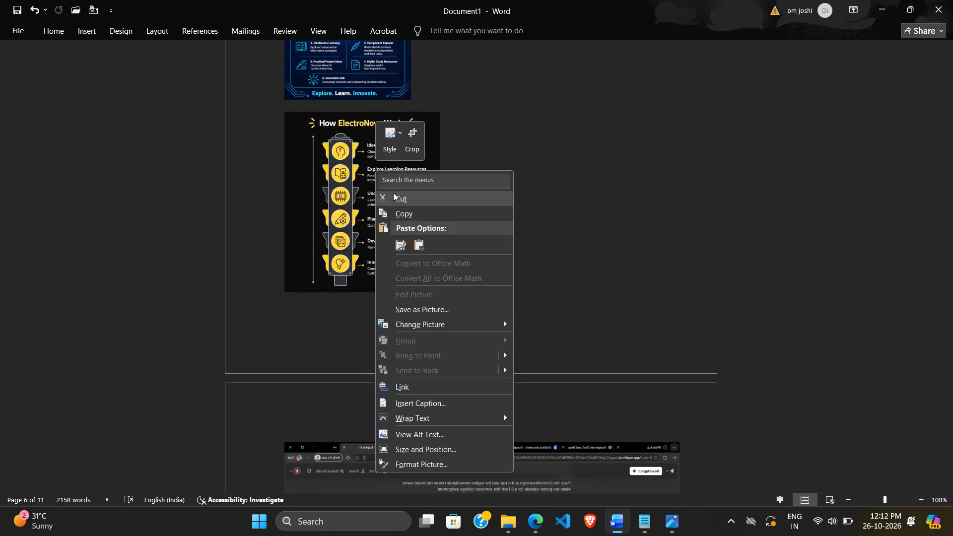
pyautogui.click(390, 200)
pyautogui.rightClick(366, 74)
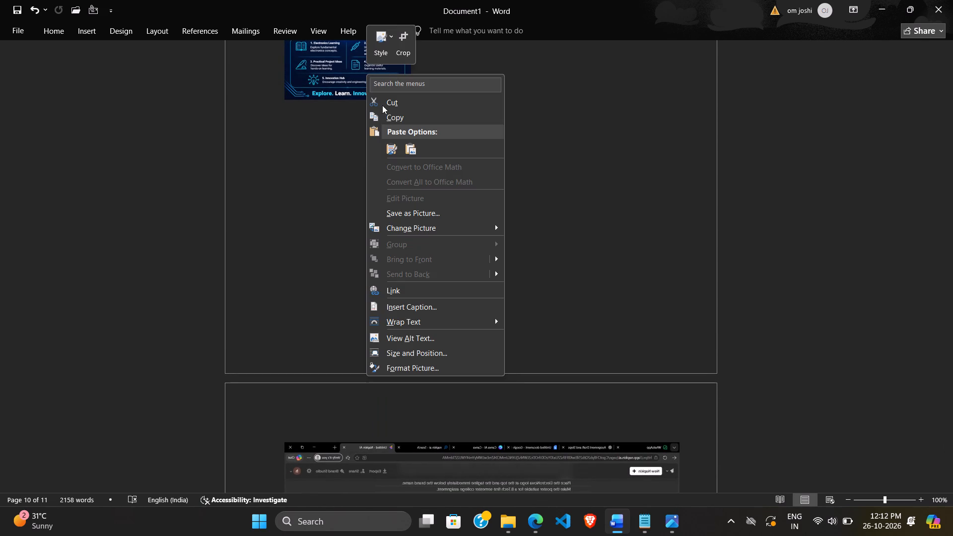
pyautogui.click(389, 104)
pyautogui.scroll(2, 389, 104)
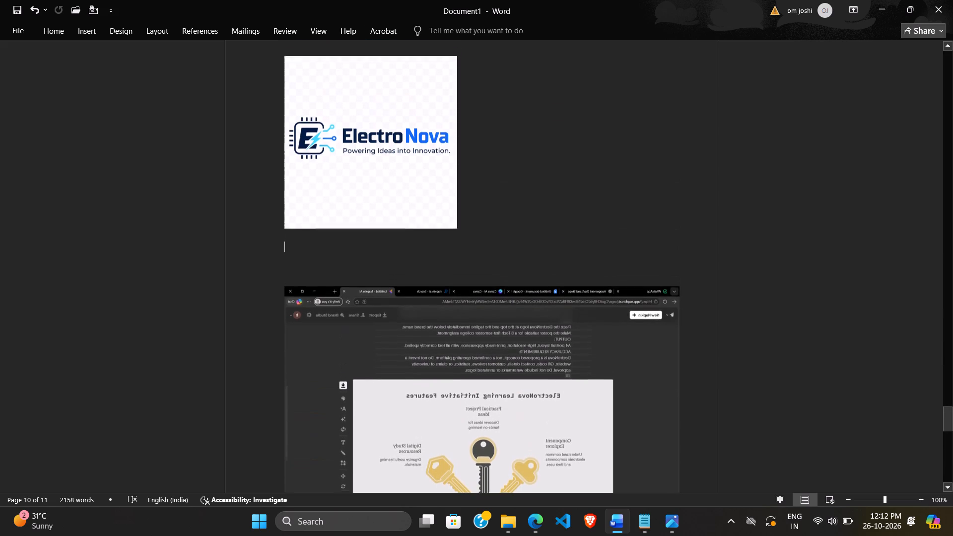
pyautogui.rightClick(389, 104)
pyautogui.click(416, 135)
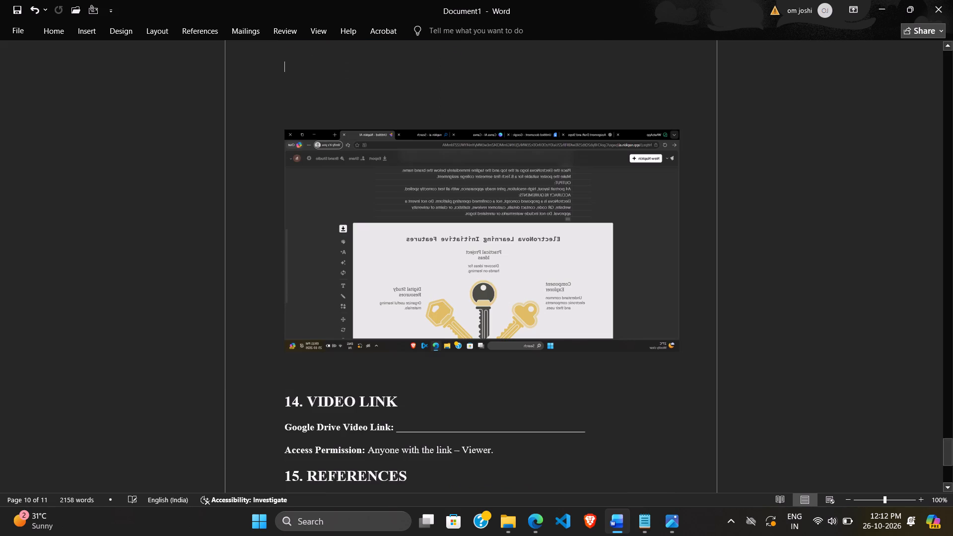
# Move the Napkin AI screenshot up into the space freed between 13. EVIDENCE TO BE ATTACHED and 14. VIDEO LINK.
pyautogui.moveTo(489, 224); pyautogui.dragTo(472, 126)
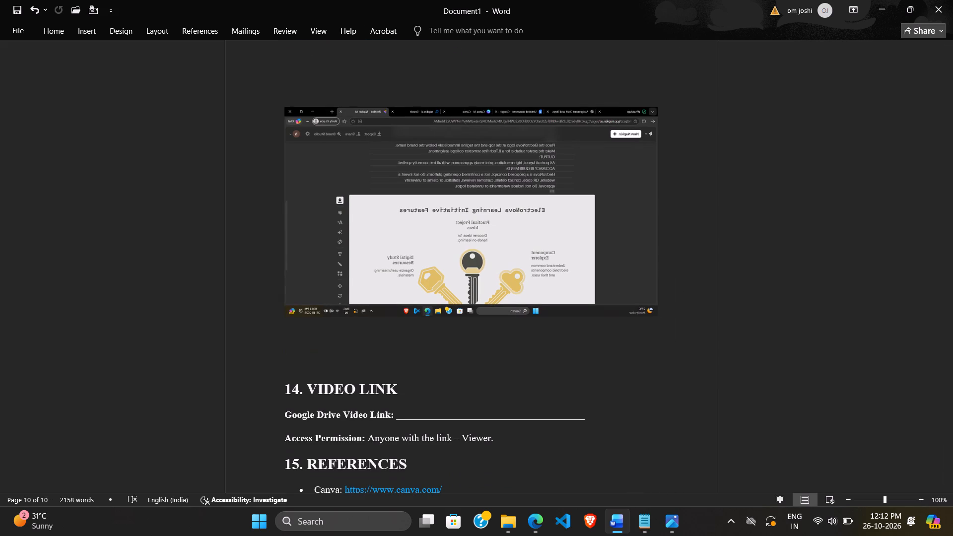
pyautogui.scroll(5, 438, 163)
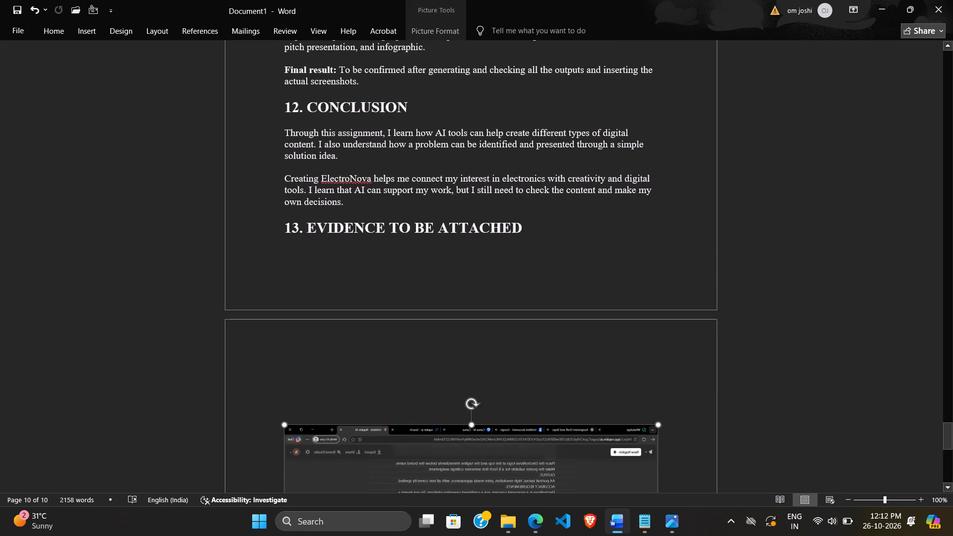
pyautogui.moveTo(402, 460); pyautogui.dragTo(385, 341)
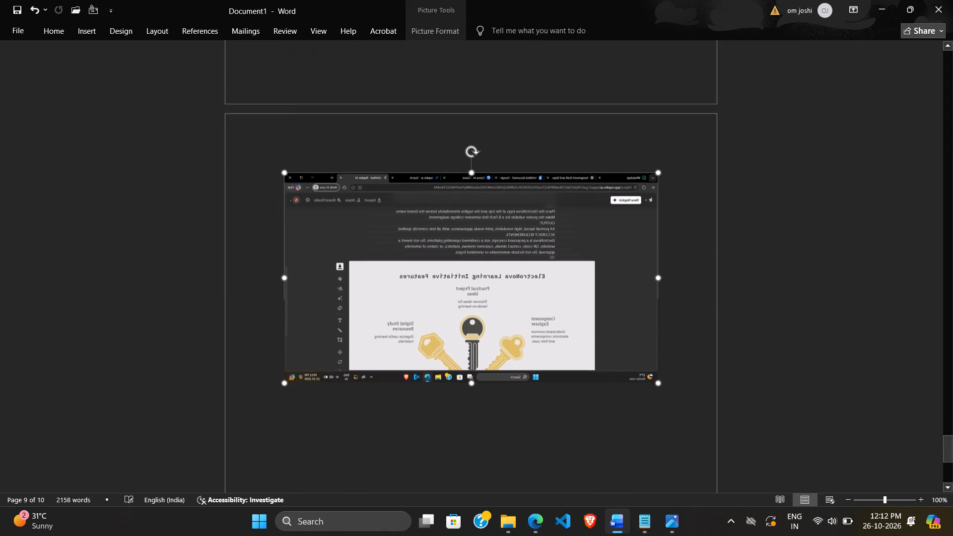
pyautogui.scroll(1, 385, 341)
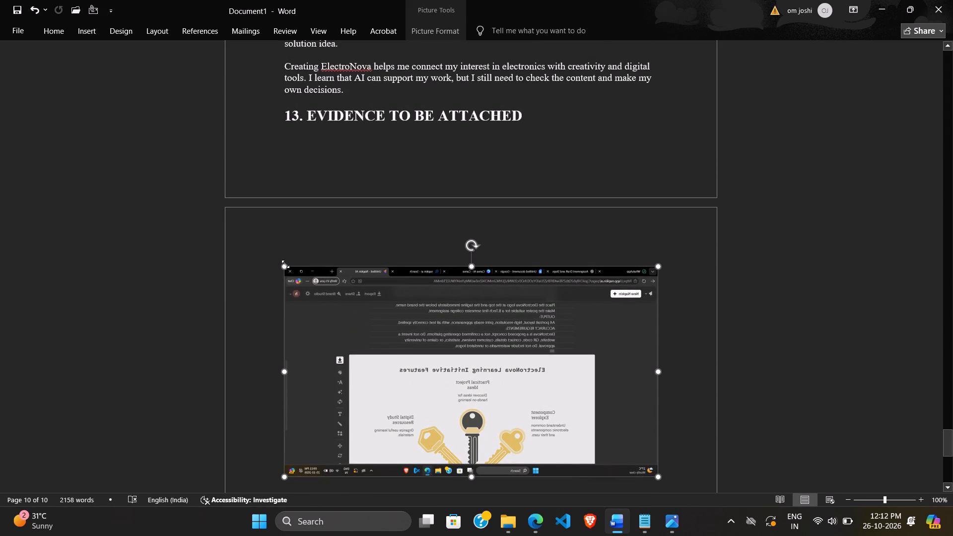
# Shrink the Napkin AI screenshot to about three quarters of its size and try to move it up under the section 13 heading.
pyautogui.moveTo(285, 264); pyautogui.dragTo(385, 351)
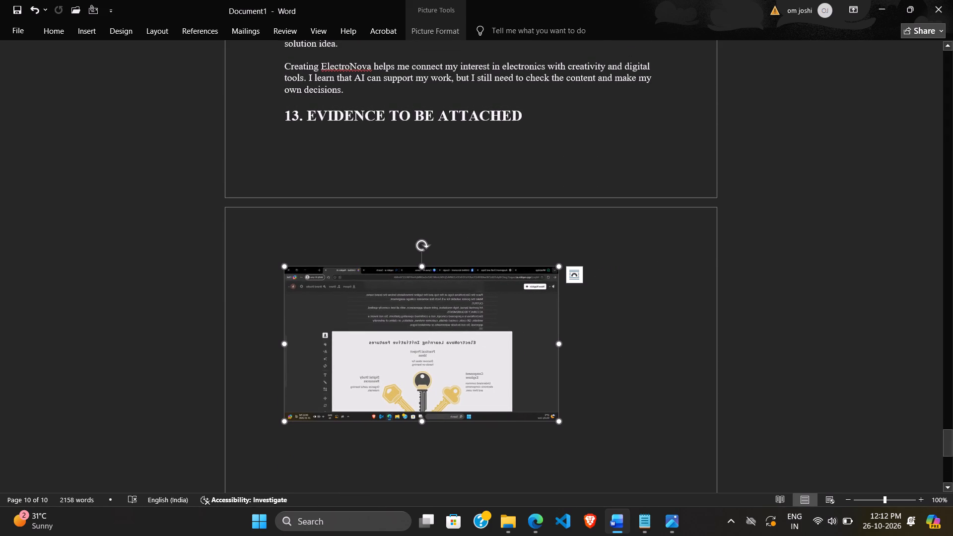
pyautogui.moveTo(401, 349); pyautogui.dragTo(380, 222)
pyautogui.moveTo(407, 333); pyautogui.dragTo(391, 217)
# In File Explorer, preview Screenshot (561).png and Screenshot (562).png to compare the two Canva AI poster captures.
pyautogui.click(512, 535)
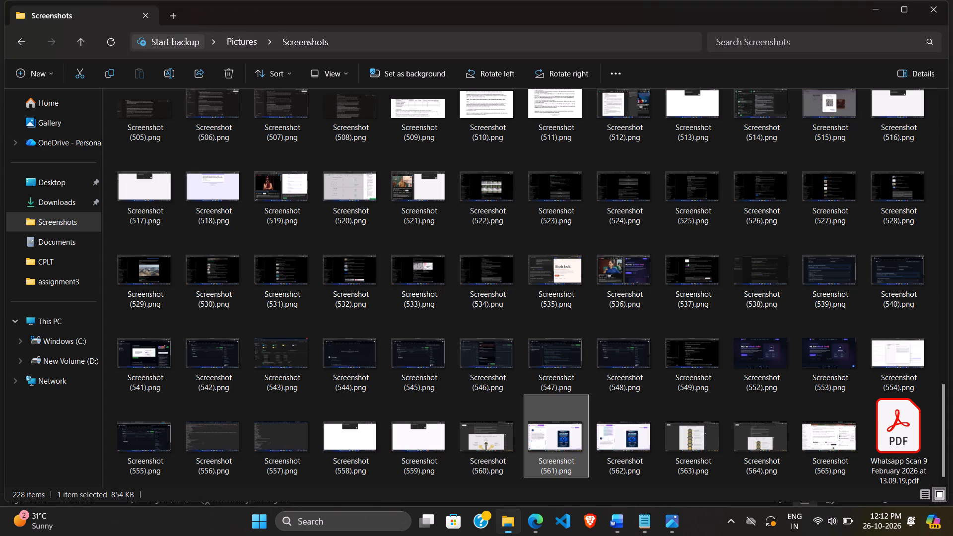
pyautogui.click(539, 442)
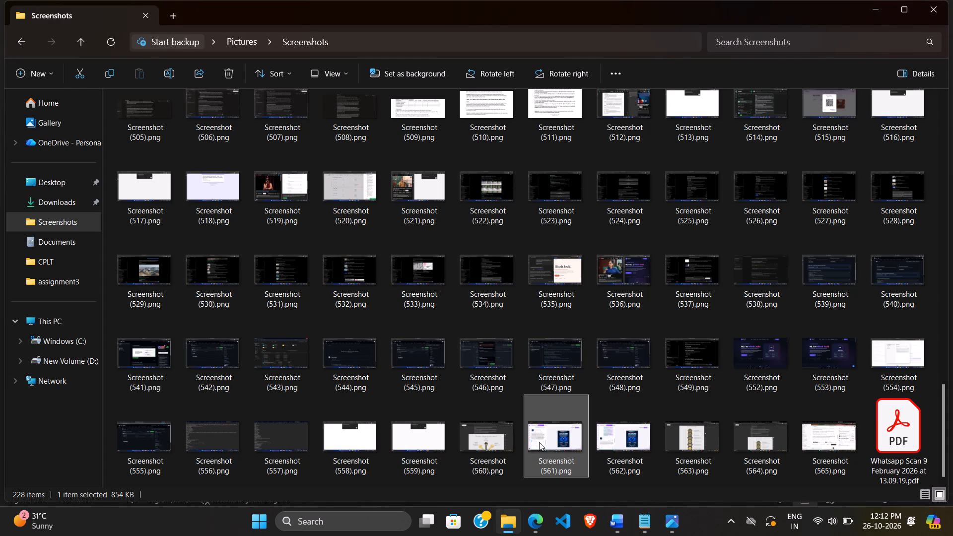
pyautogui.doubleClick(539, 442)
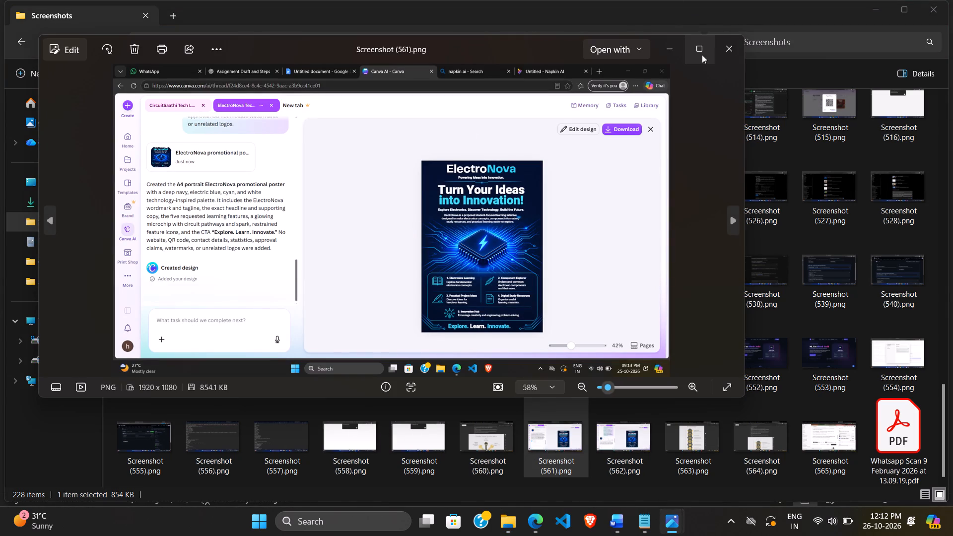
pyautogui.click(730, 54)
pyautogui.doubleClick(618, 428)
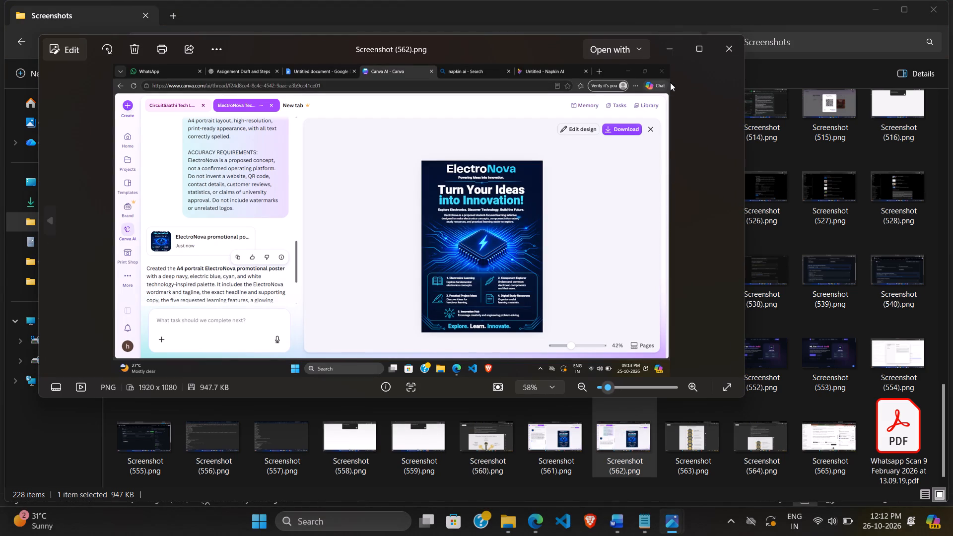
pyautogui.click(715, 53)
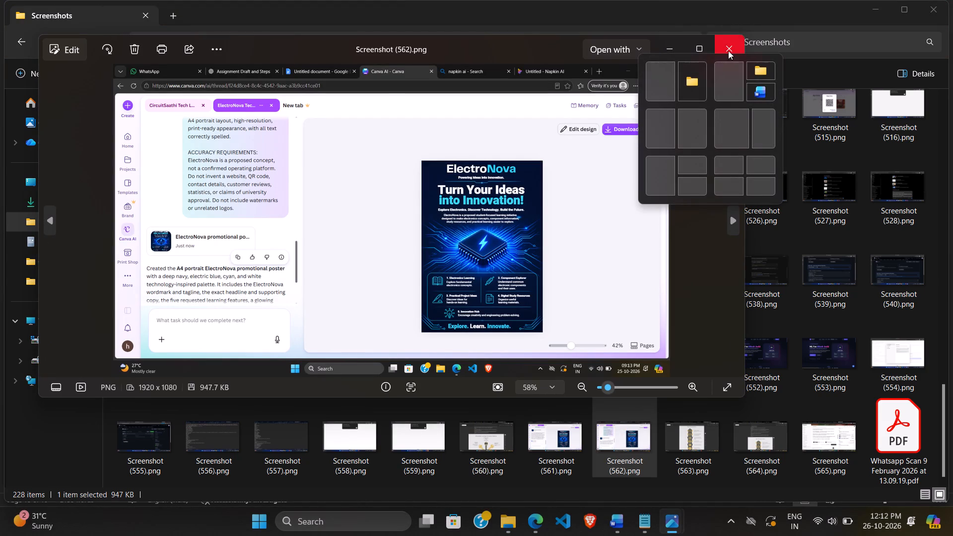
pyautogui.click(728, 50)
pyautogui.doubleClick(553, 445)
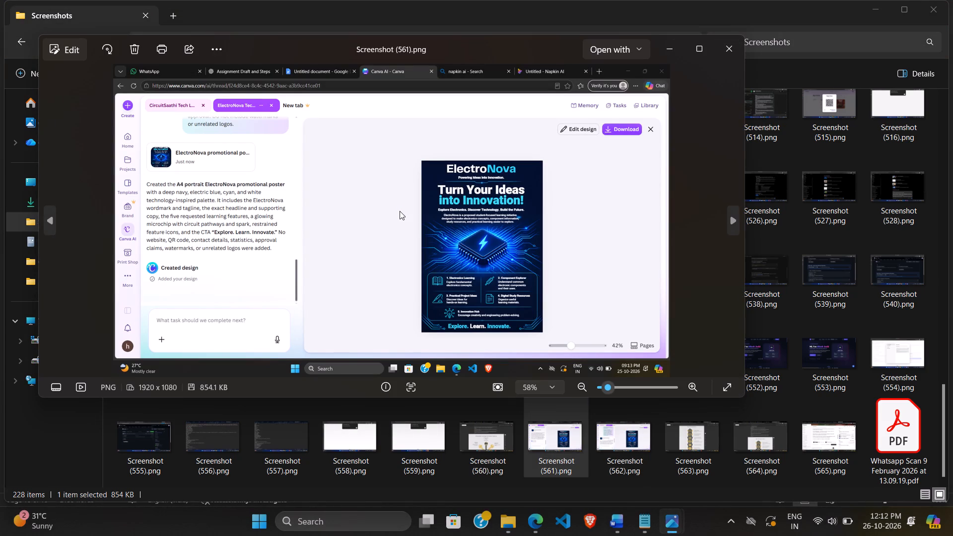
pyautogui.click(717, 40)
# Copy the image Screenshot (562).png and paste it in Word below the Napkin AI screenshot, above 14. VIDEO LINK.
pyautogui.doubleClick(602, 434)
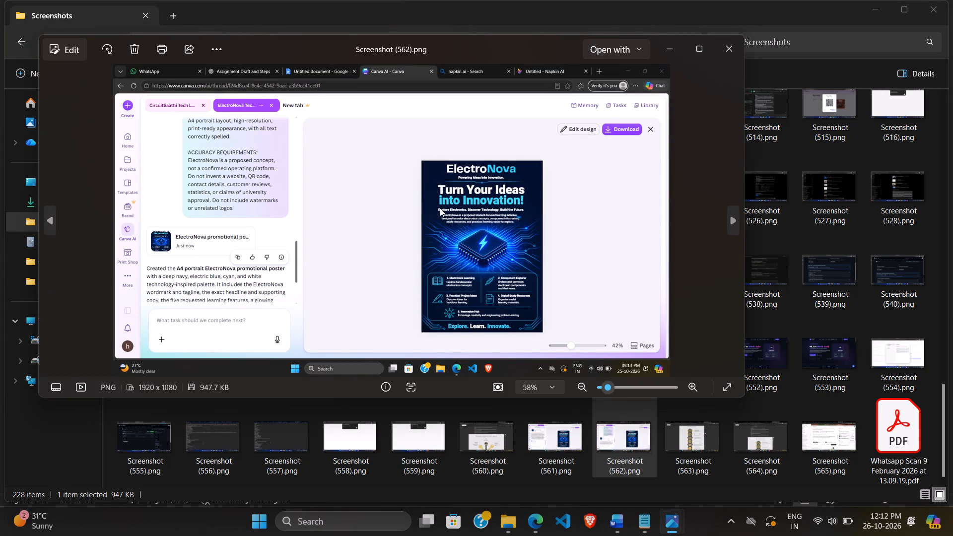
pyautogui.rightClick(440, 208)
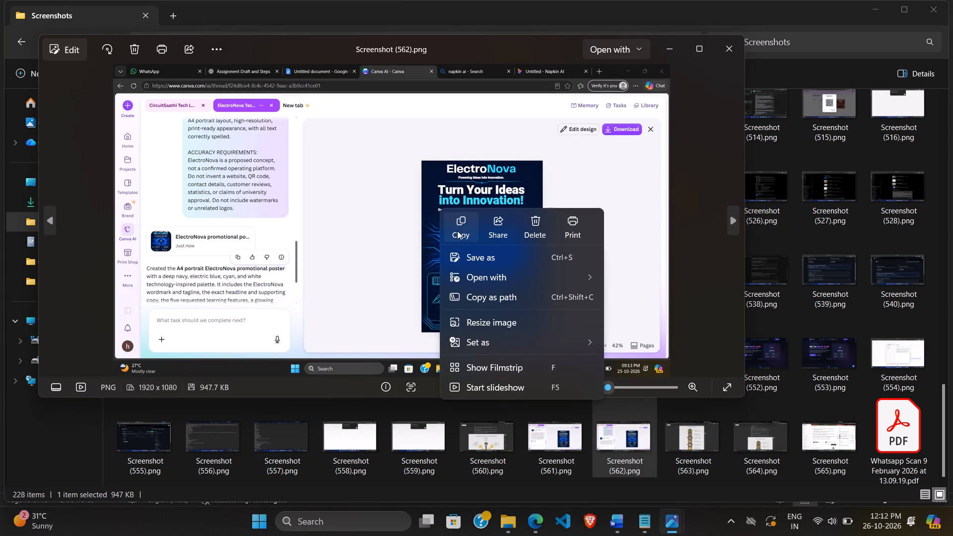
pyautogui.click(457, 231)
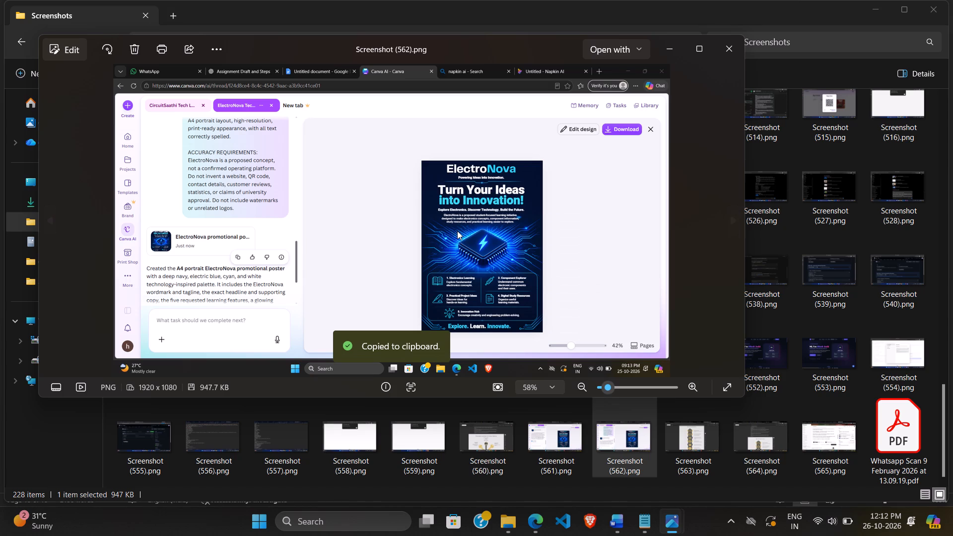
pyautogui.click(737, 60)
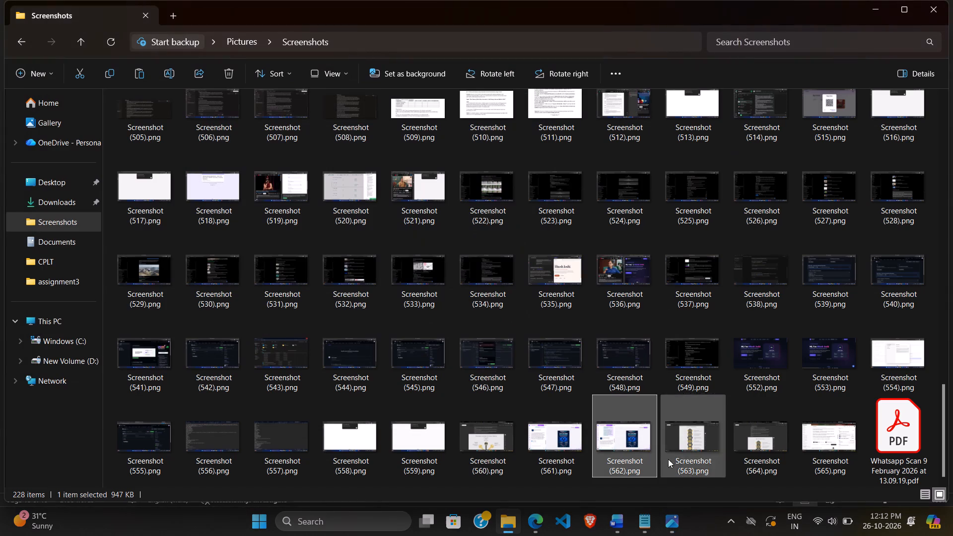
pyautogui.click(614, 533)
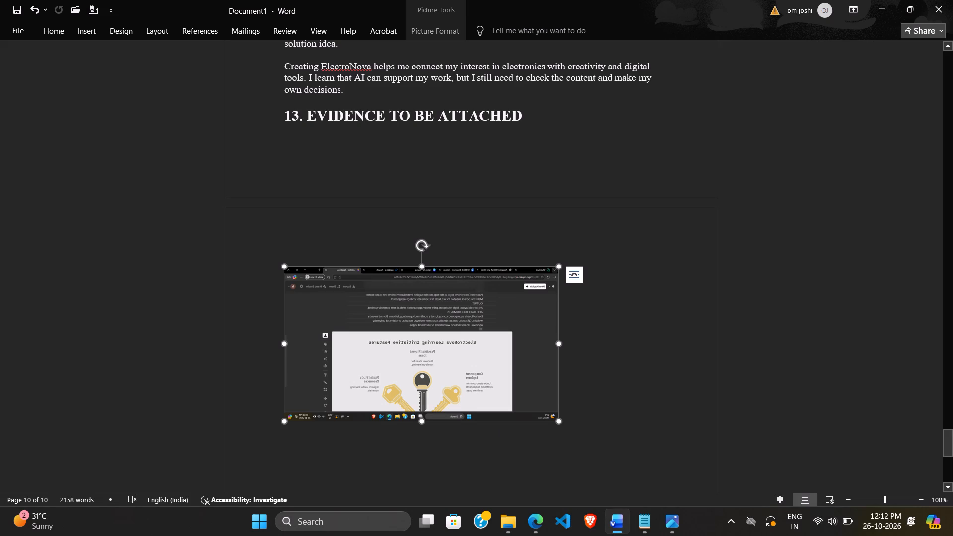
pyautogui.scroll(-1, 481, 456)
pyautogui.click(434, 350)
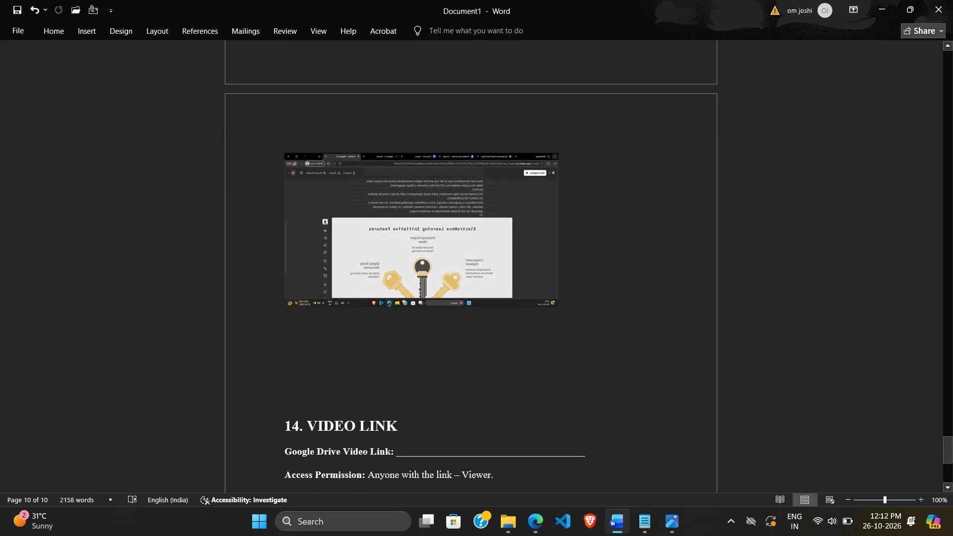
pyautogui.rightClick(434, 350)
pyautogui.click(459, 222)
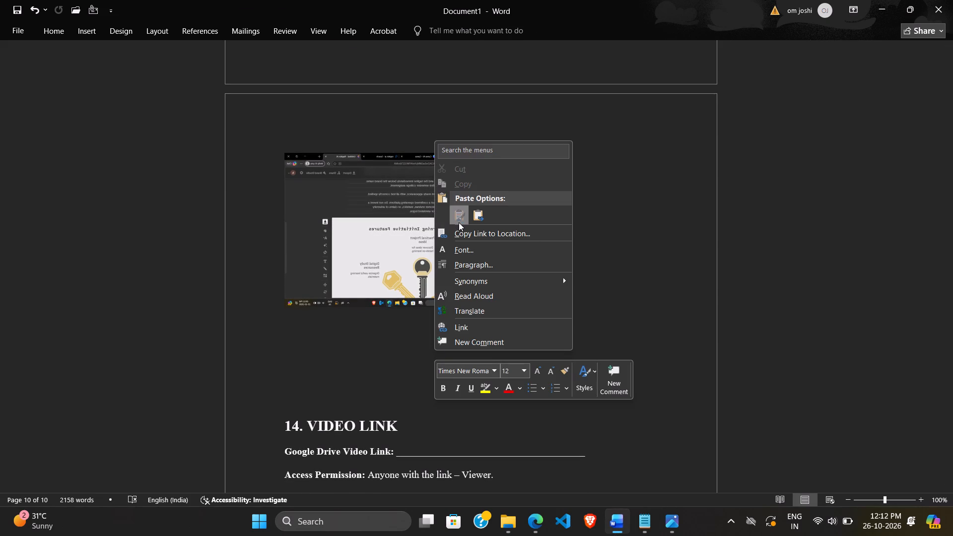
# Shrink the pasted Canva AI poster screenshot proportionally until it matches the width of the Napkin AI screenshot above it.
pyautogui.scroll(6, 377, 170)
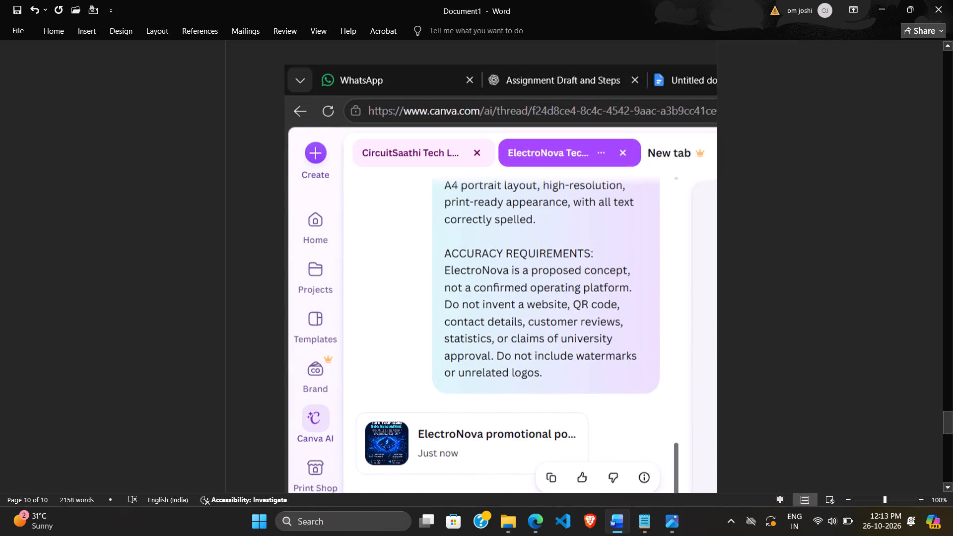
pyautogui.scroll(1, 377, 170)
pyautogui.click(296, 103)
pyautogui.click(284, 89)
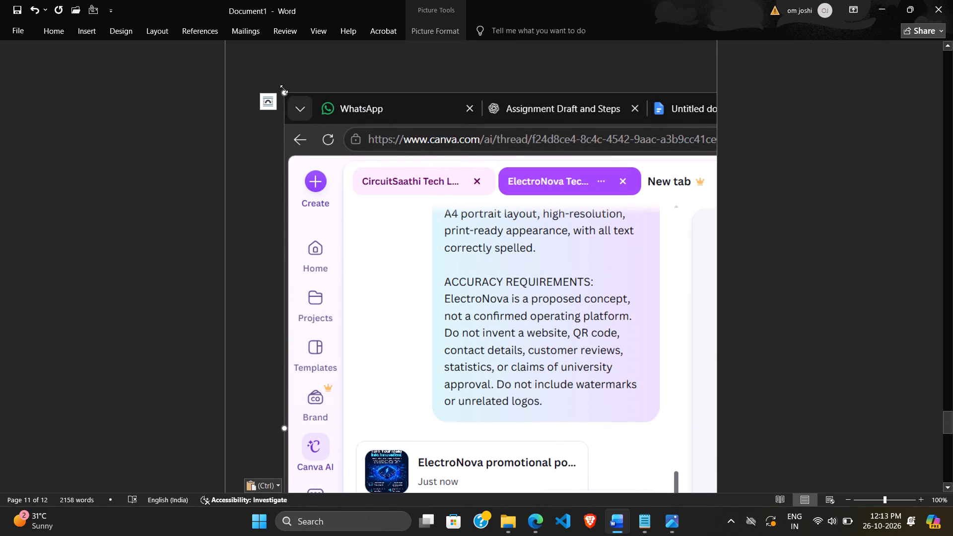
pyautogui.moveTo(284, 89); pyautogui.dragTo(597, 512)
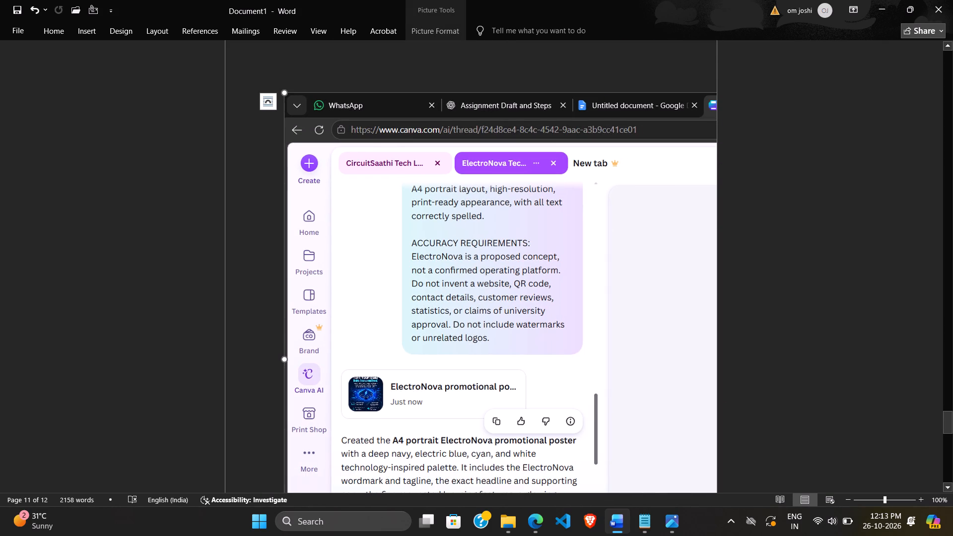
pyautogui.moveTo(282, 92); pyautogui.dragTo(518, 332)
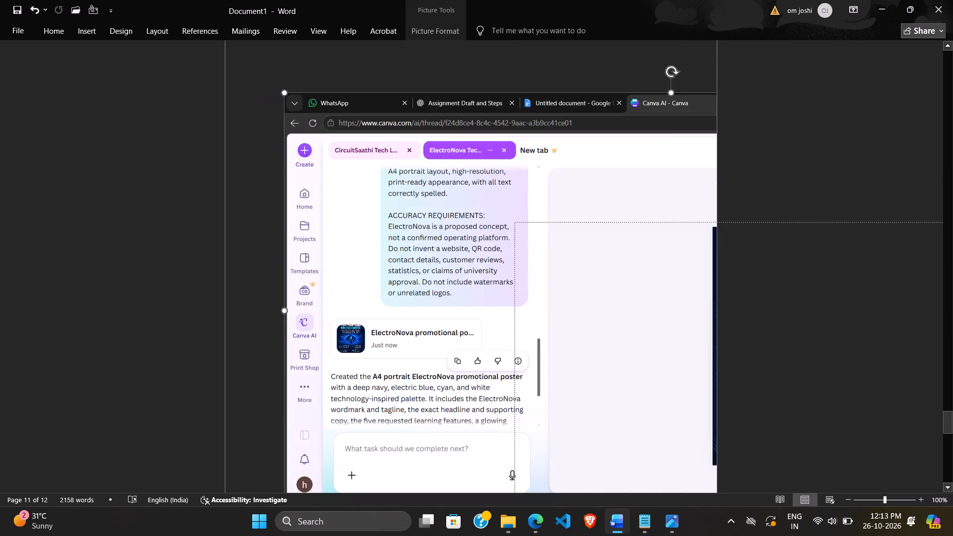
pyautogui.moveTo(518, 332); pyautogui.dragTo(651, 484)
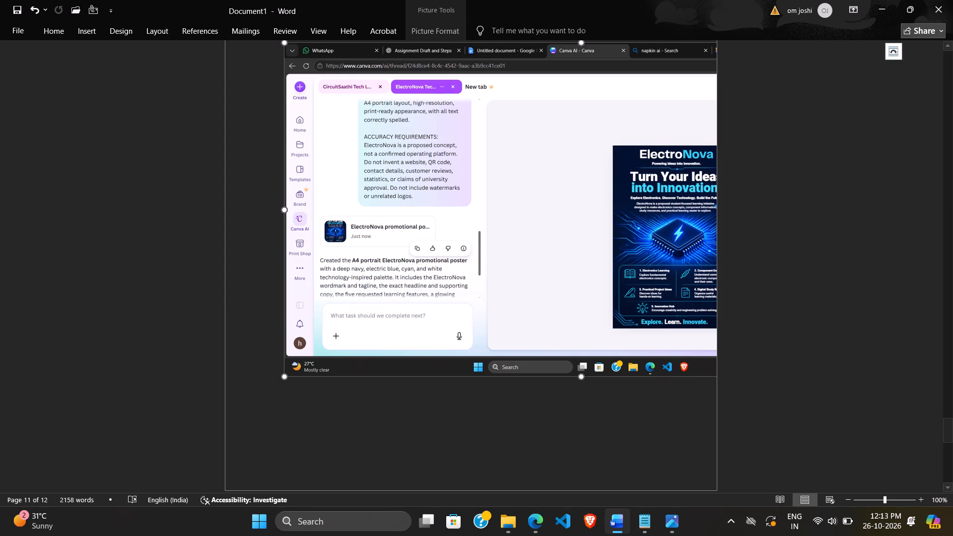
pyautogui.scroll(3, 340, 151)
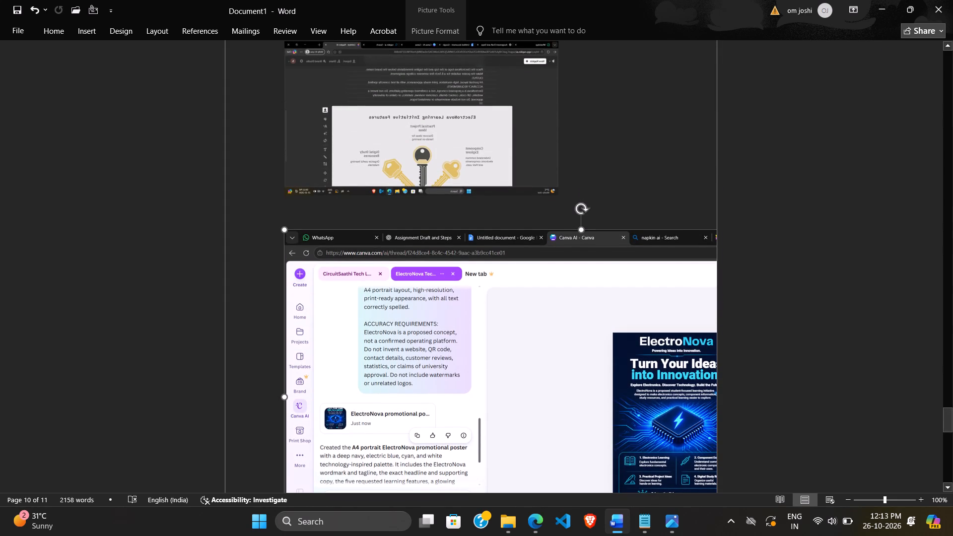
pyautogui.moveTo(282, 231); pyautogui.dragTo(462, 498)
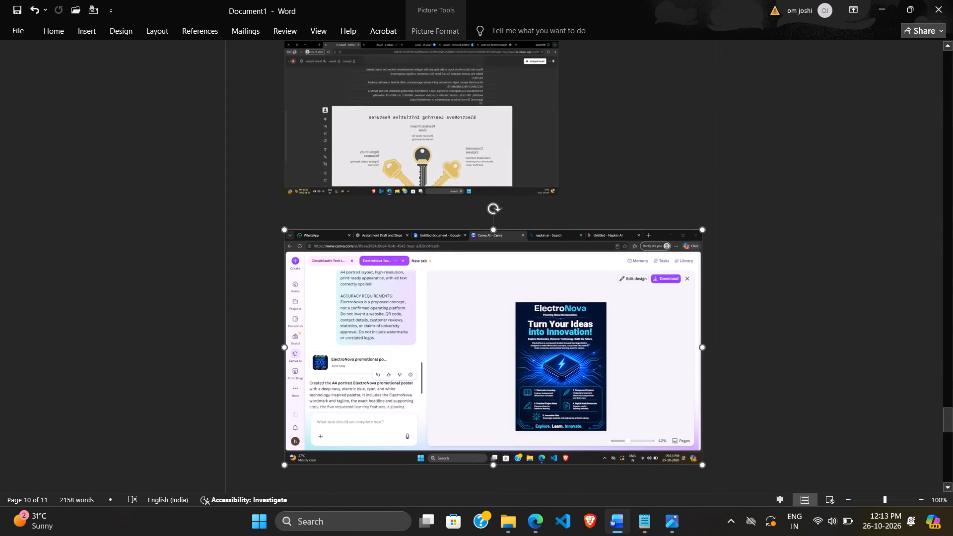
pyautogui.moveTo(462, 498); pyautogui.dragTo(462, 499)
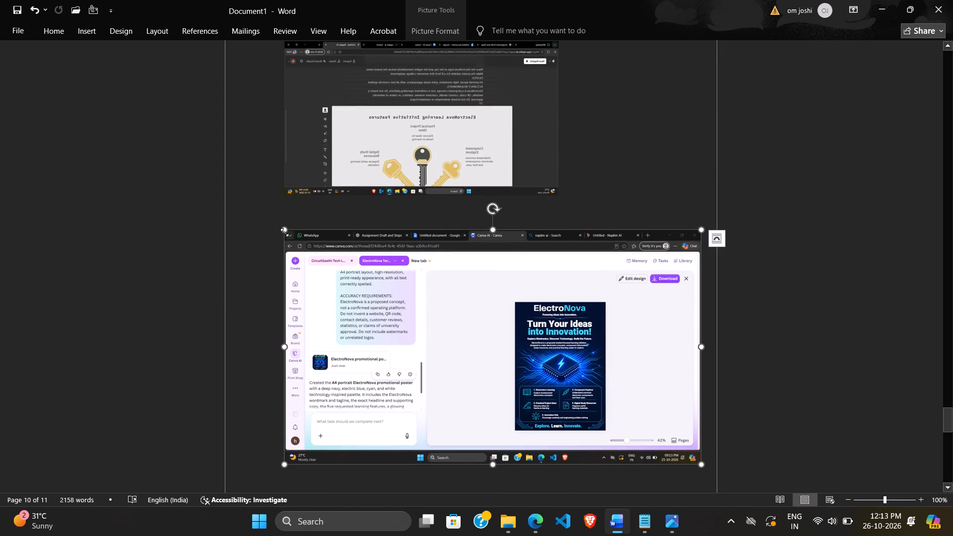
pyautogui.moveTo(285, 232); pyautogui.dragTo(399, 317)
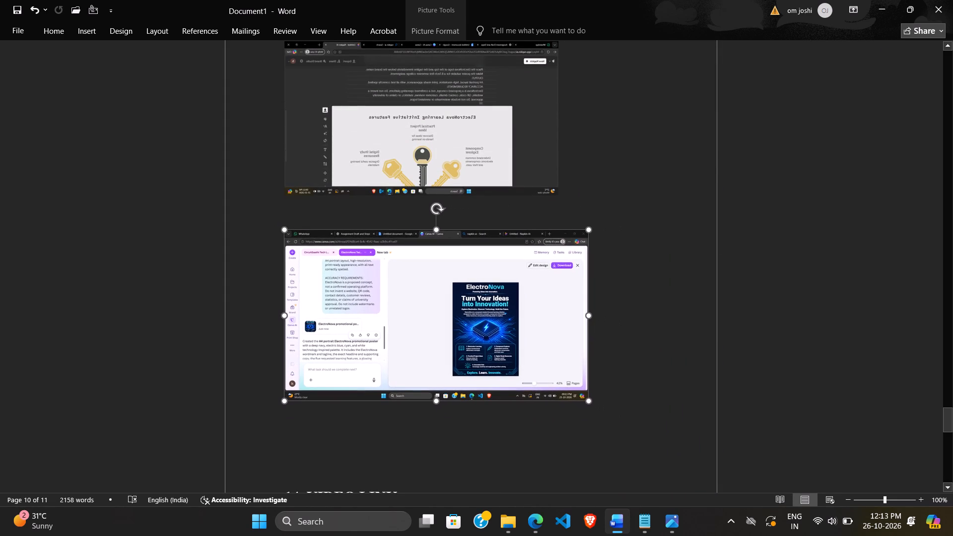
pyautogui.moveTo(399, 317); pyautogui.dragTo(436, 333)
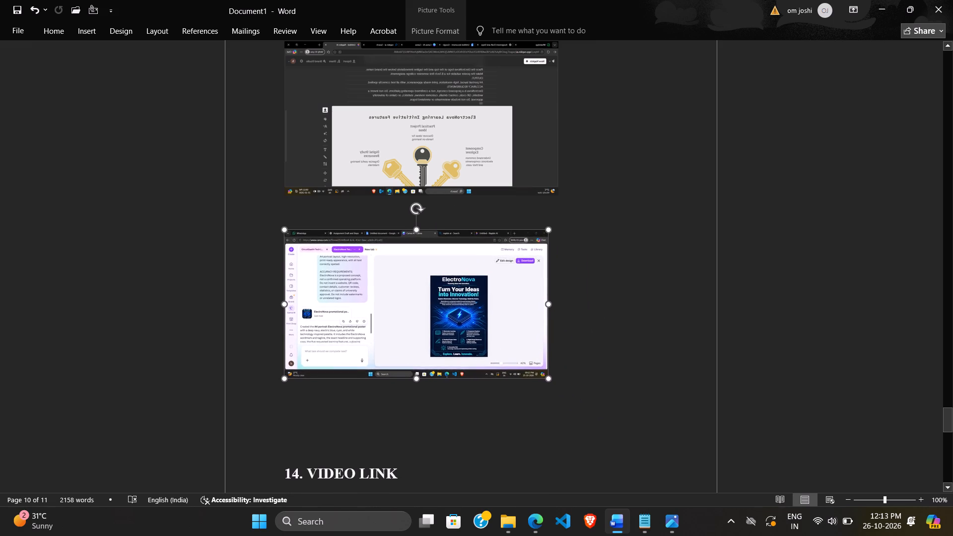
pyautogui.moveTo(436, 333); pyautogui.dragTo(427, 329)
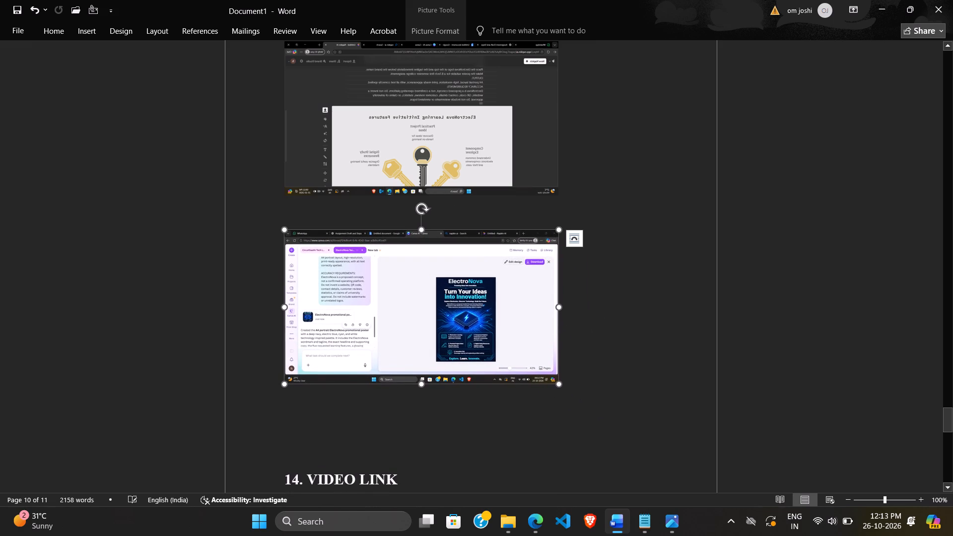
# Preview Screenshot (563).png, but copy the image Screenshot (564).png and paste it in Word between the Canva AI screenshot and 14. VIDEO LINK.
pyautogui.click(410, 425)
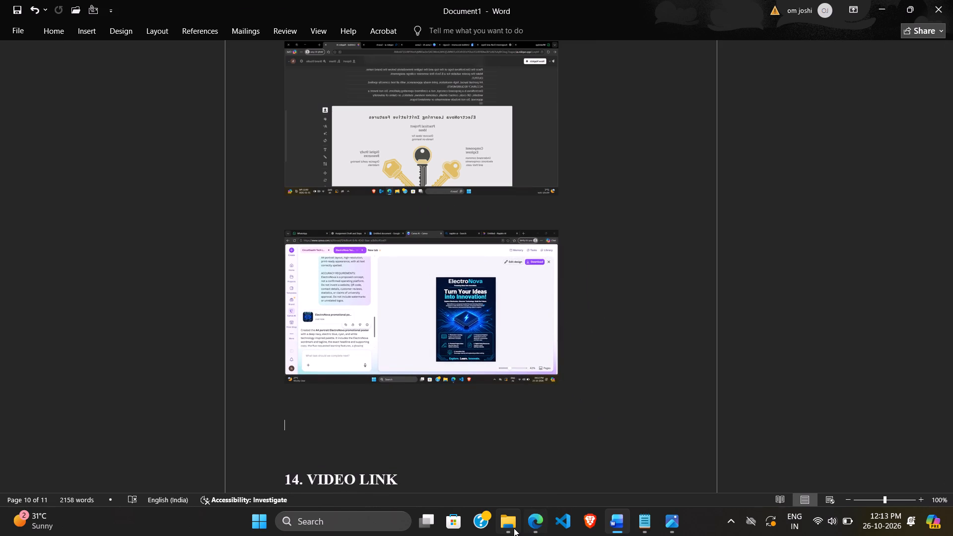
pyautogui.click(514, 528)
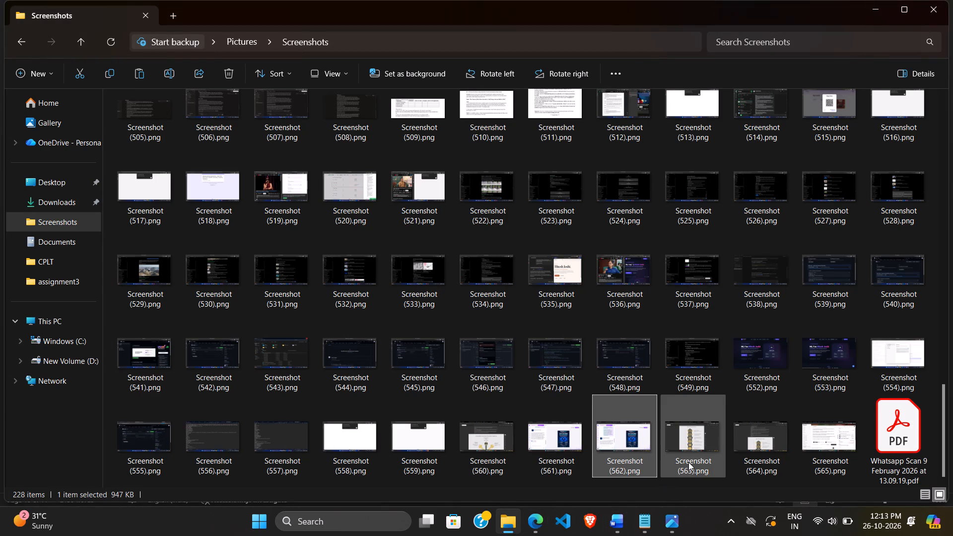
pyautogui.doubleClick(688, 462)
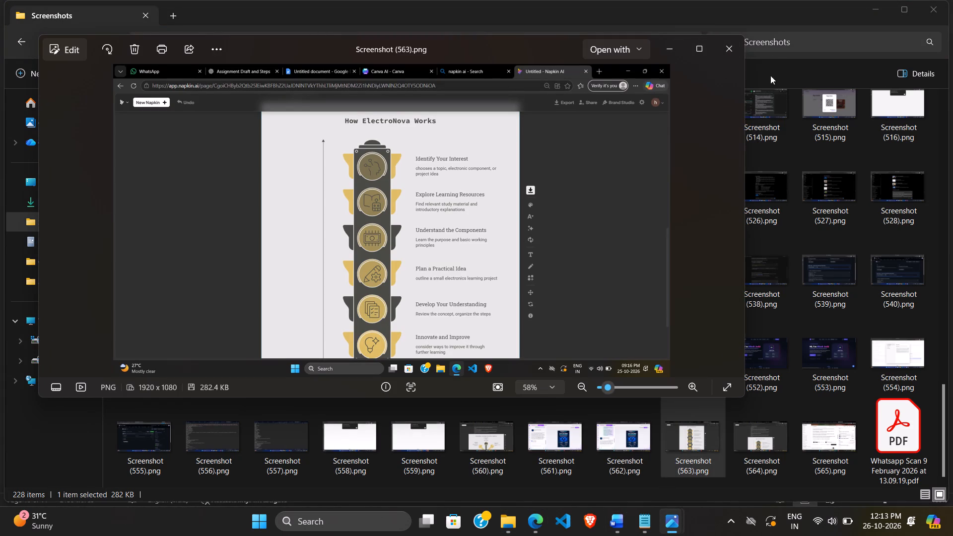
pyautogui.click(737, 52)
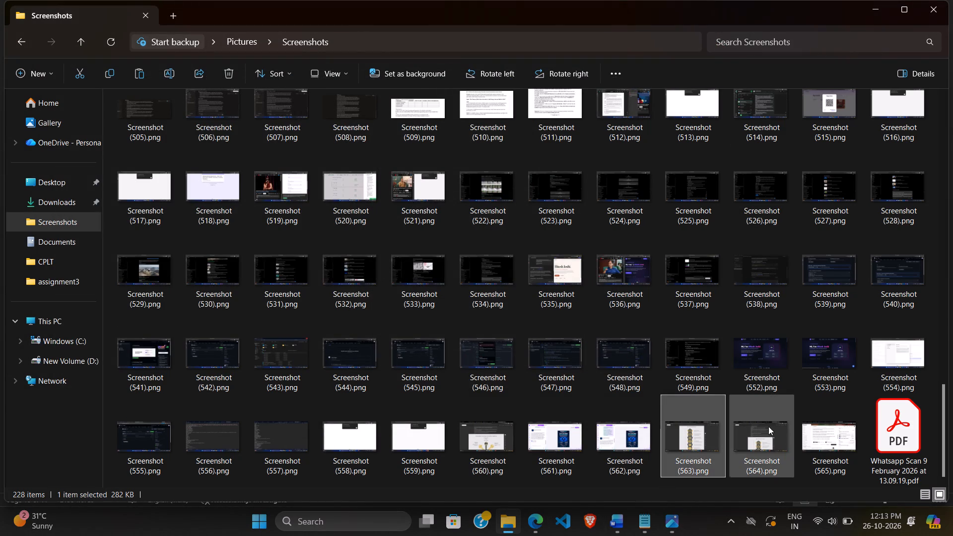
pyautogui.doubleClick(758, 426)
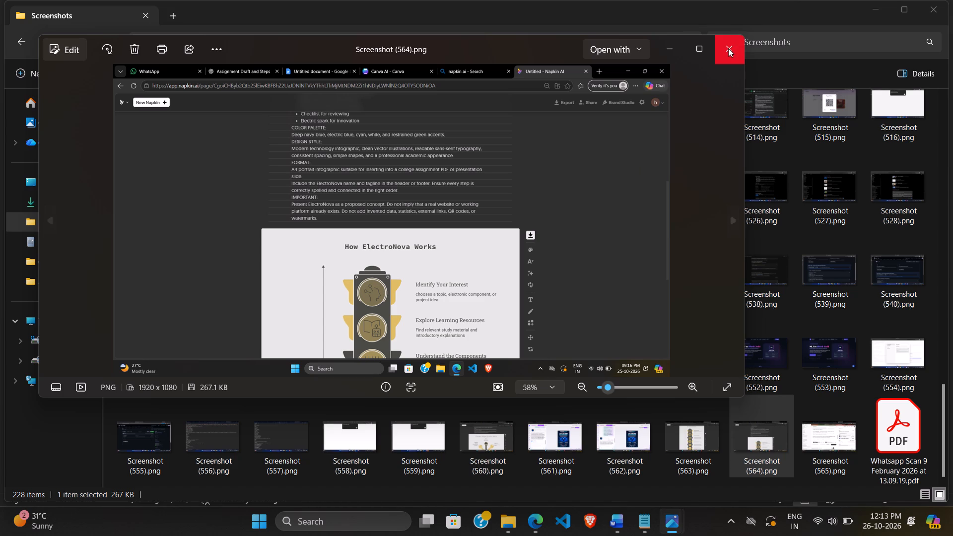
pyautogui.rightClick(418, 175)
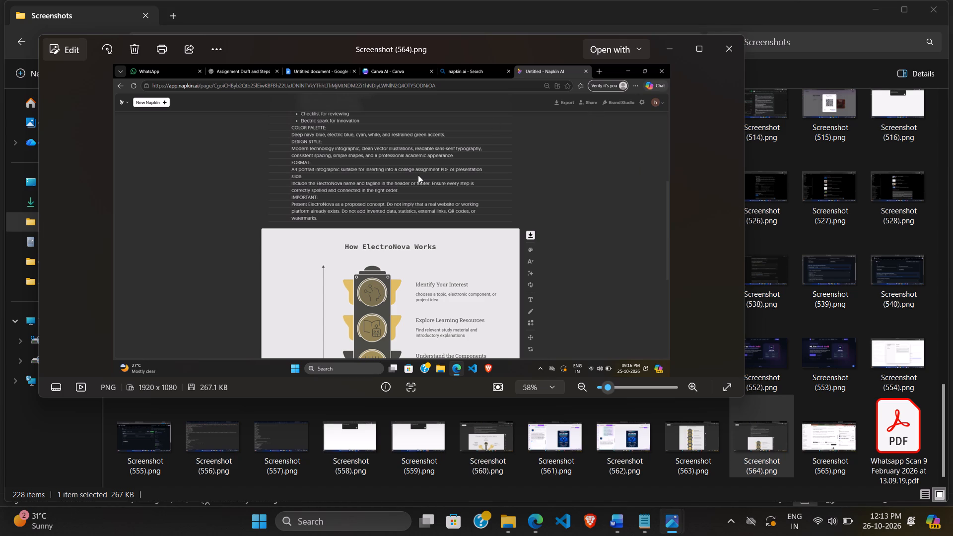
pyautogui.click(441, 190)
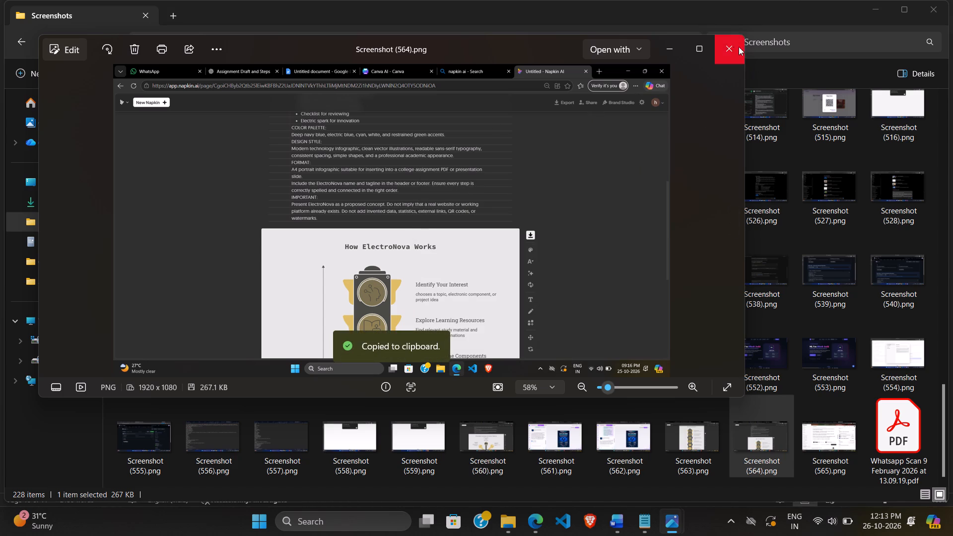
pyautogui.click(725, 48)
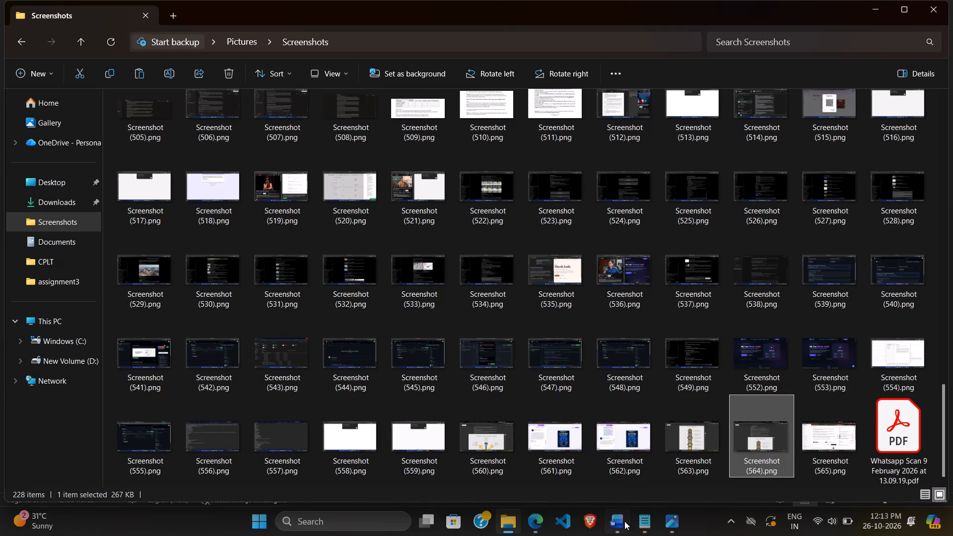
pyautogui.click(622, 522)
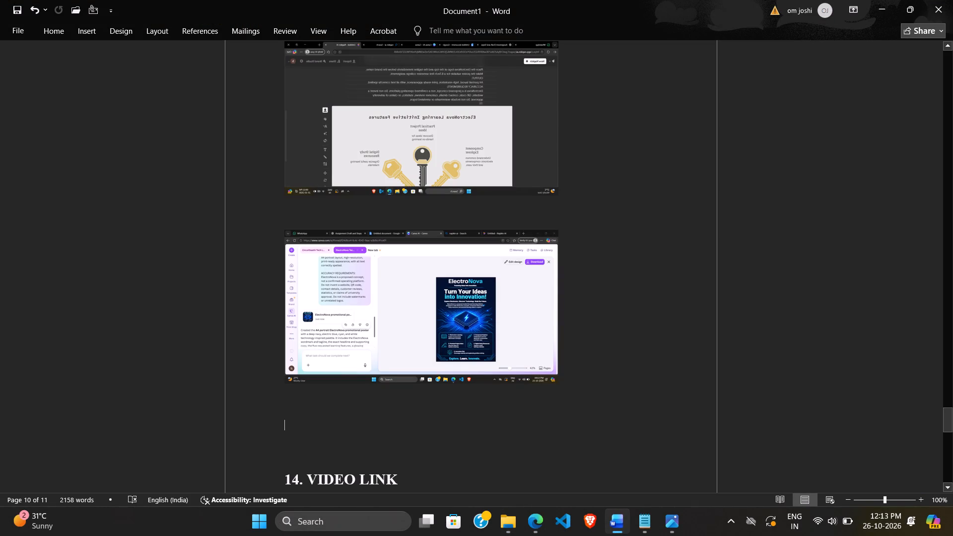
pyautogui.rightClick(306, 425)
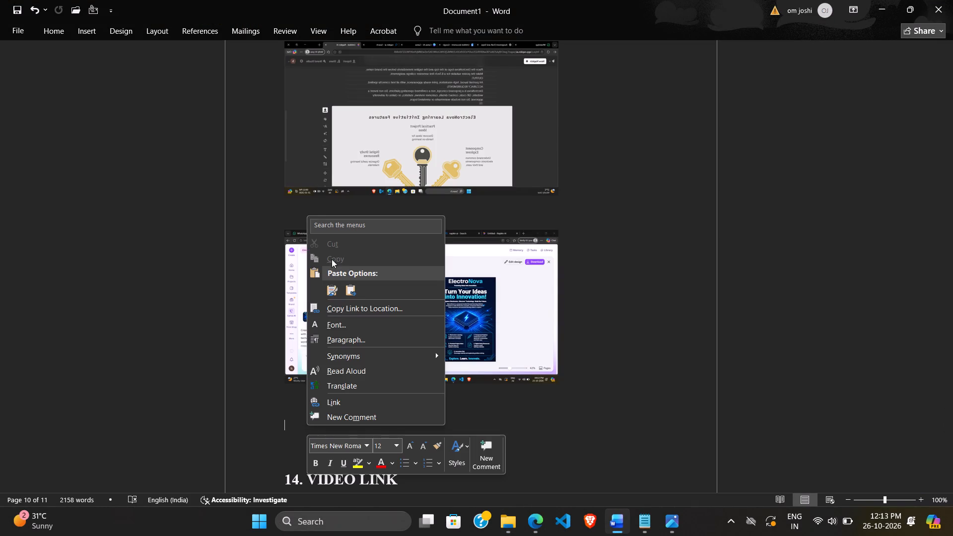
pyautogui.click(330, 293)
# Shrink the pasted How ElectroNova Works screenshot proportionally until it fits on the same page below the Canva AI screenshot.
pyautogui.scroll(1, 388, 158)
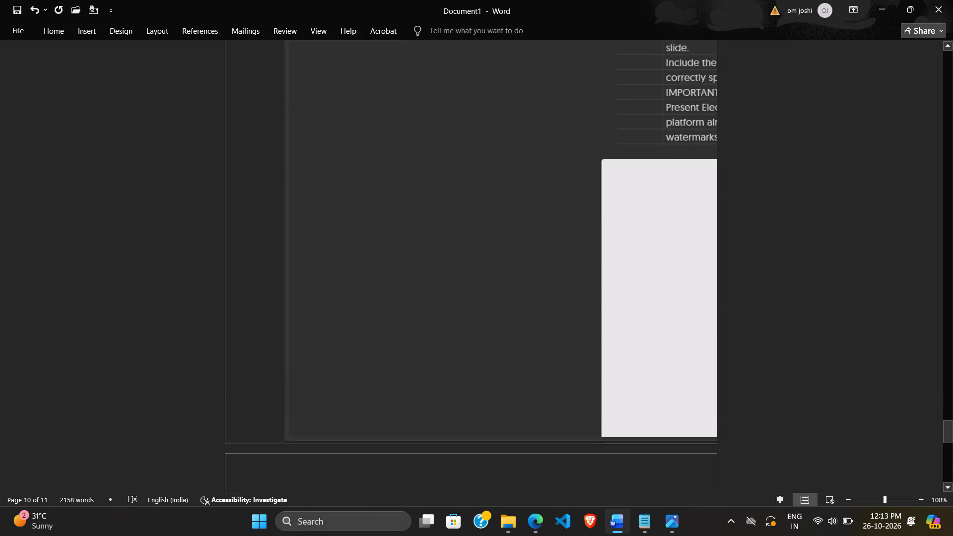
pyautogui.scroll(3, 388, 158)
pyautogui.click(357, 147)
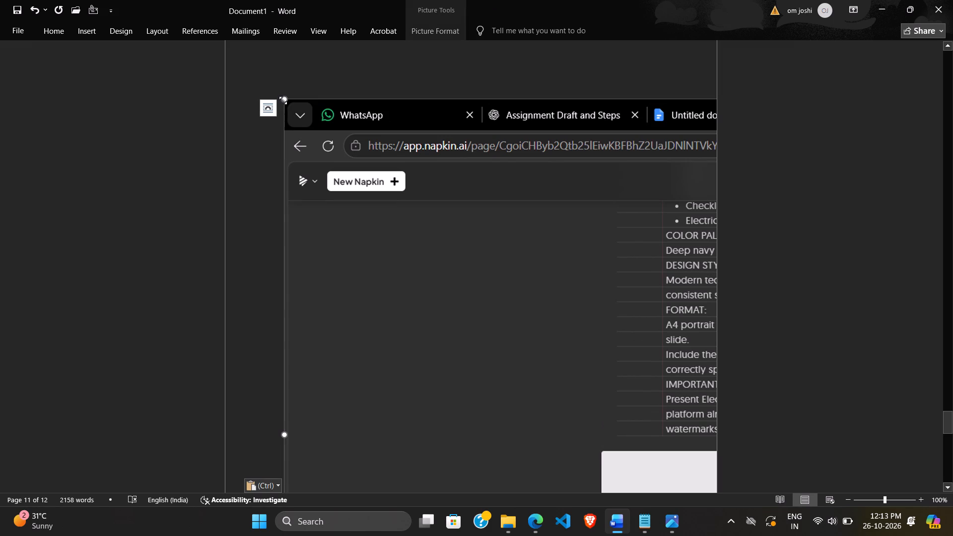
pyautogui.moveTo(281, 100); pyautogui.dragTo(636, 284)
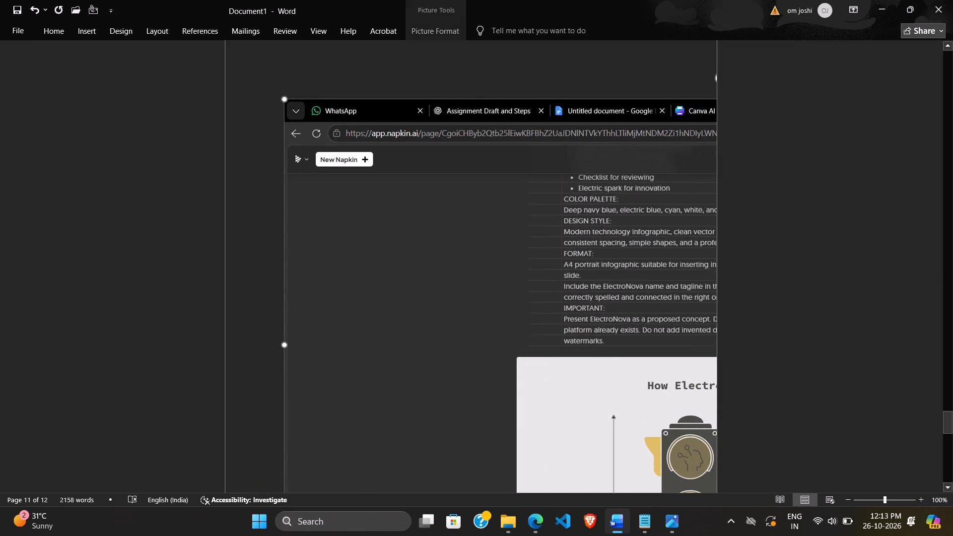
pyautogui.moveTo(636, 284); pyautogui.dragTo(682, 440)
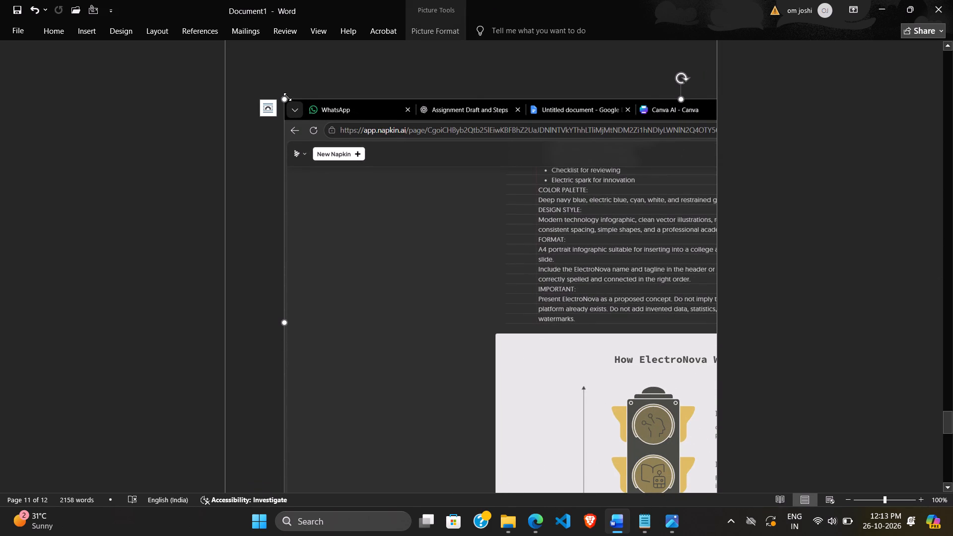
pyautogui.moveTo(287, 97); pyautogui.dragTo(659, 449)
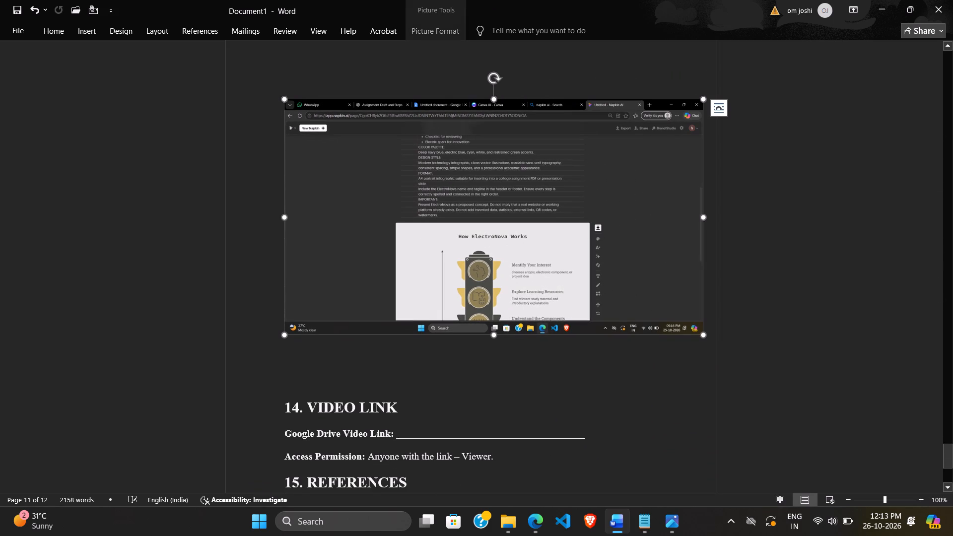
pyautogui.moveTo(284, 100); pyautogui.dragTo(316, 124)
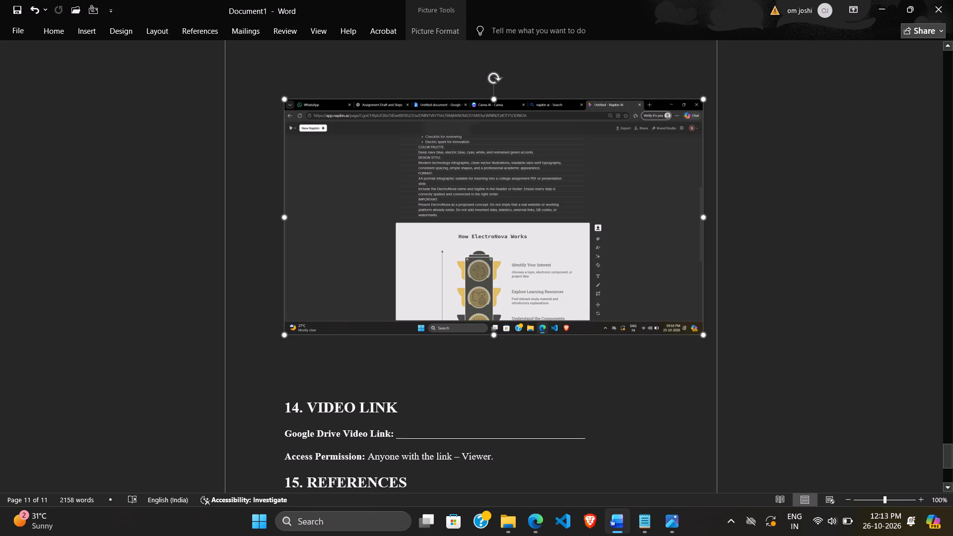
pyautogui.moveTo(316, 124); pyautogui.dragTo(366, 154)
pyautogui.scroll(2, 429, 176)
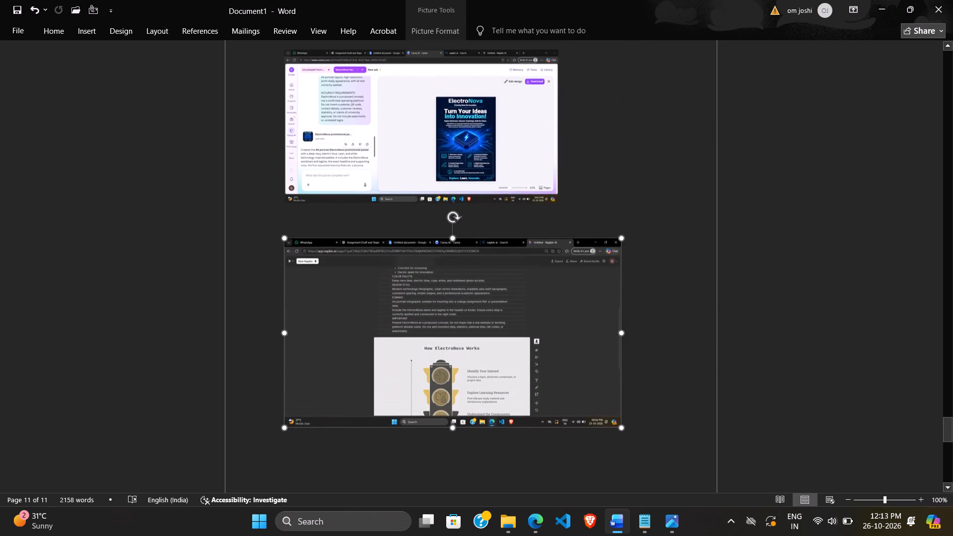
pyautogui.scroll(4, 429, 176)
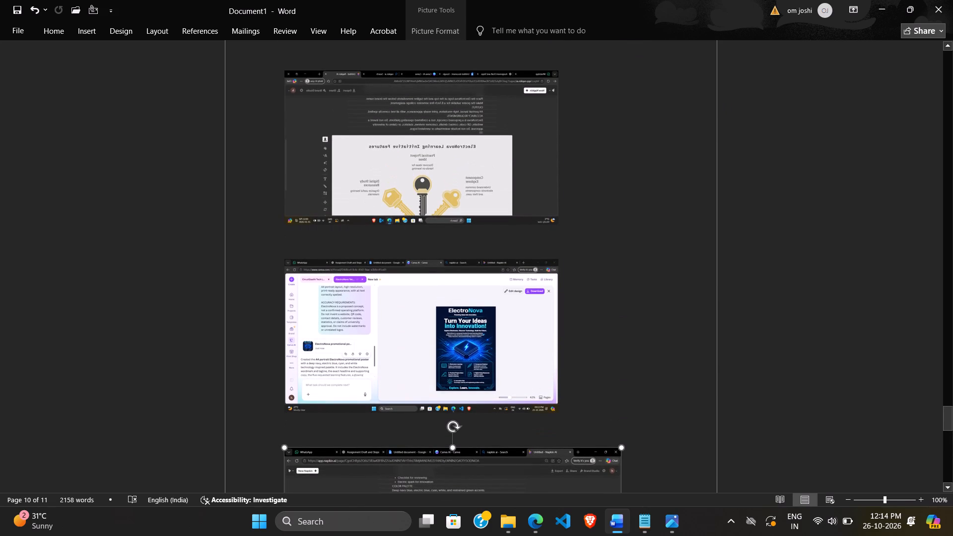
# Copy the image Screenshot (565).png and paste it in Word on the empty line above 14. VIDEO LINK.
pyautogui.click(499, 525)
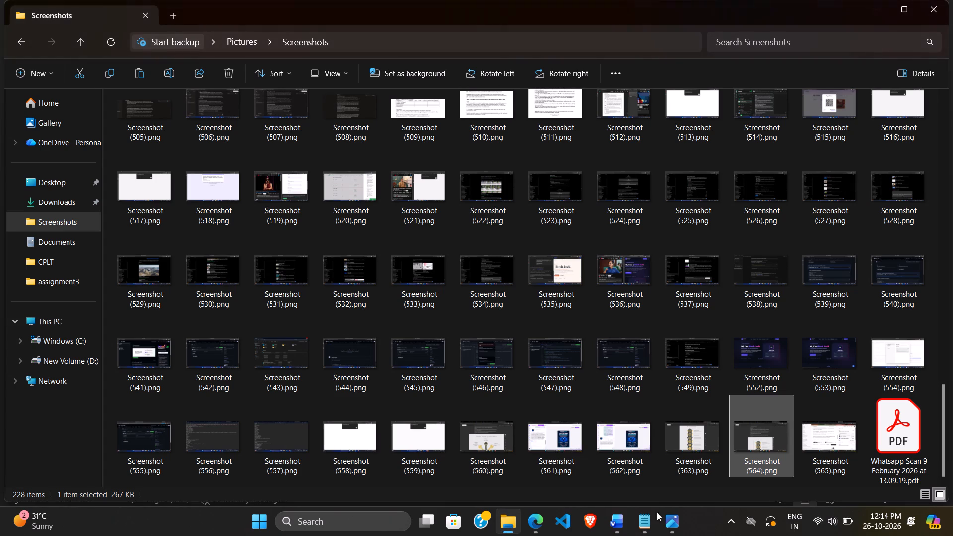
pyautogui.doubleClick(814, 448)
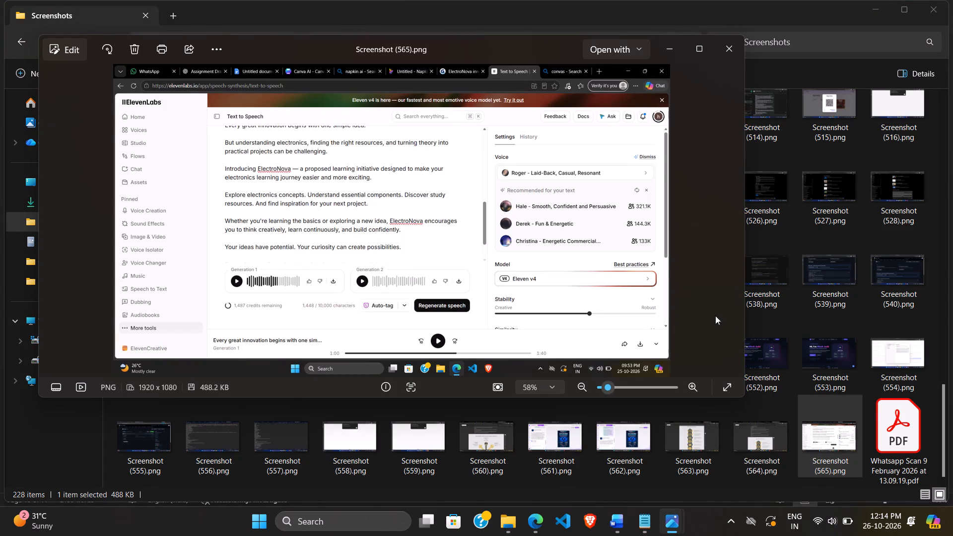
pyautogui.rightClick(458, 167)
pyautogui.click(490, 199)
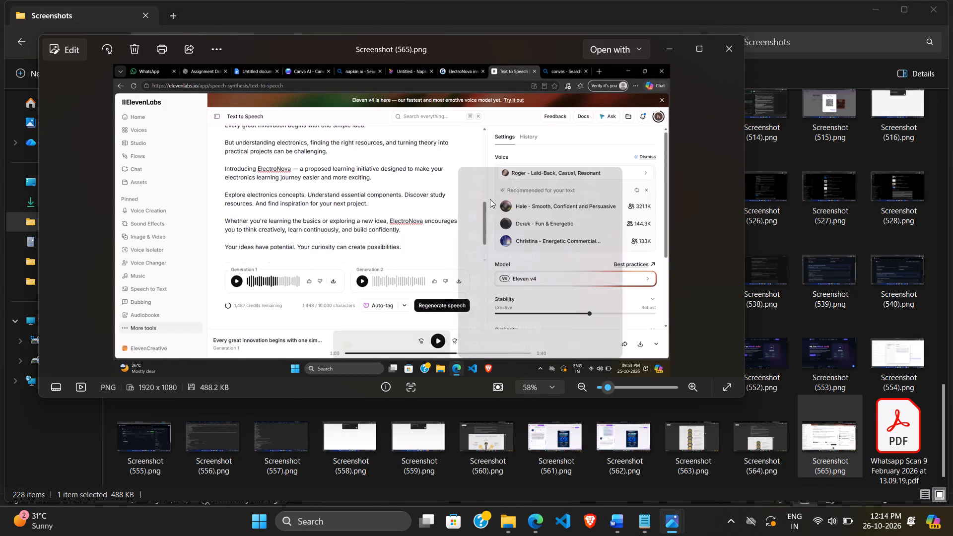
pyautogui.click(719, 47)
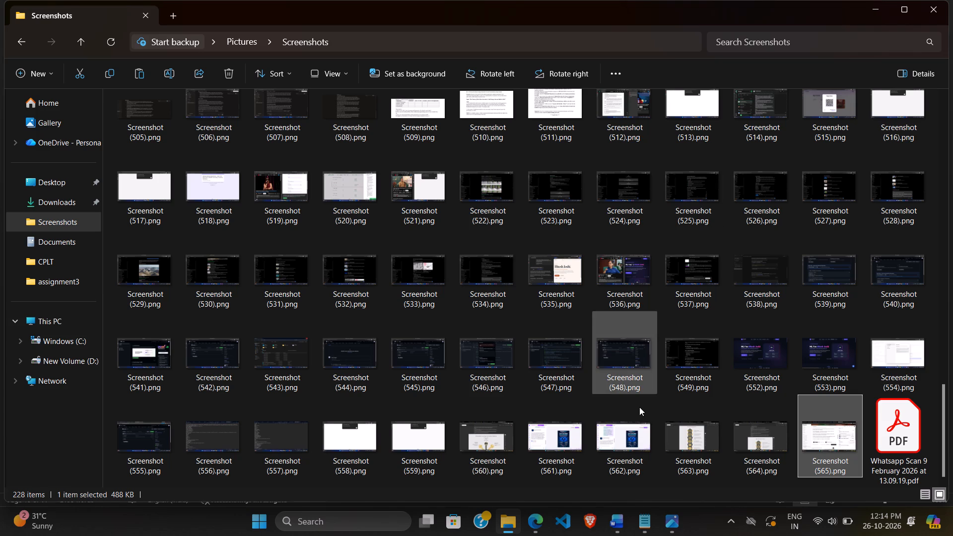
pyautogui.click(627, 517)
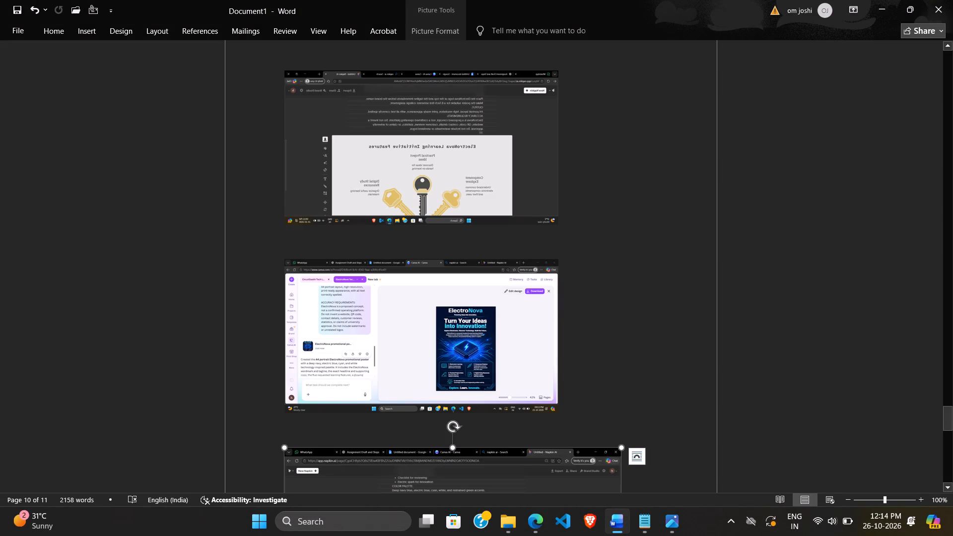
pyautogui.scroll(-7, 566, 366)
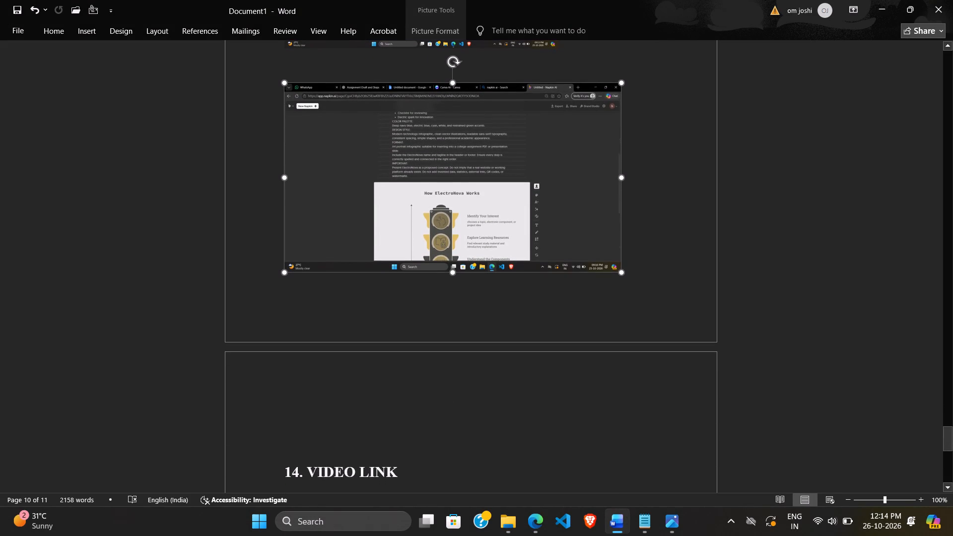
pyautogui.click(324, 382)
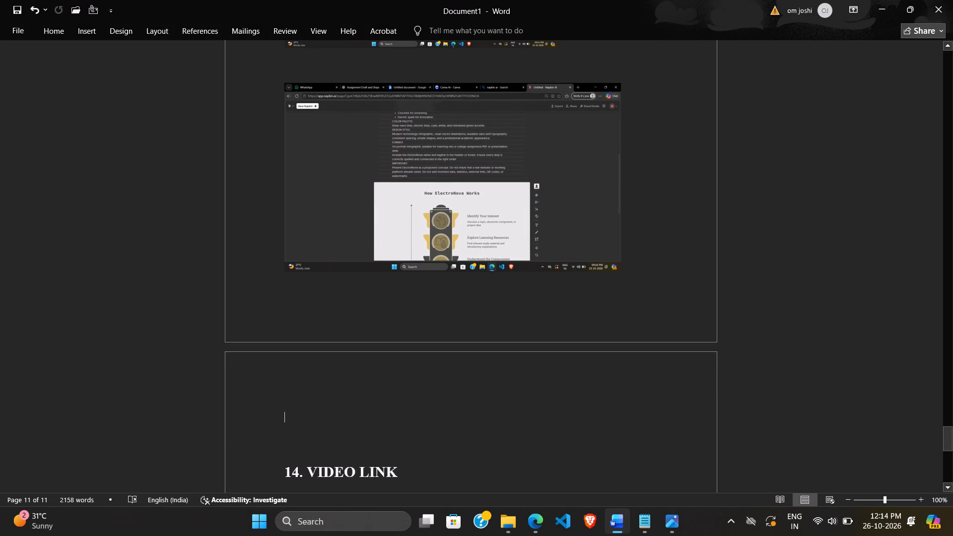
pyautogui.rightClick(324, 382)
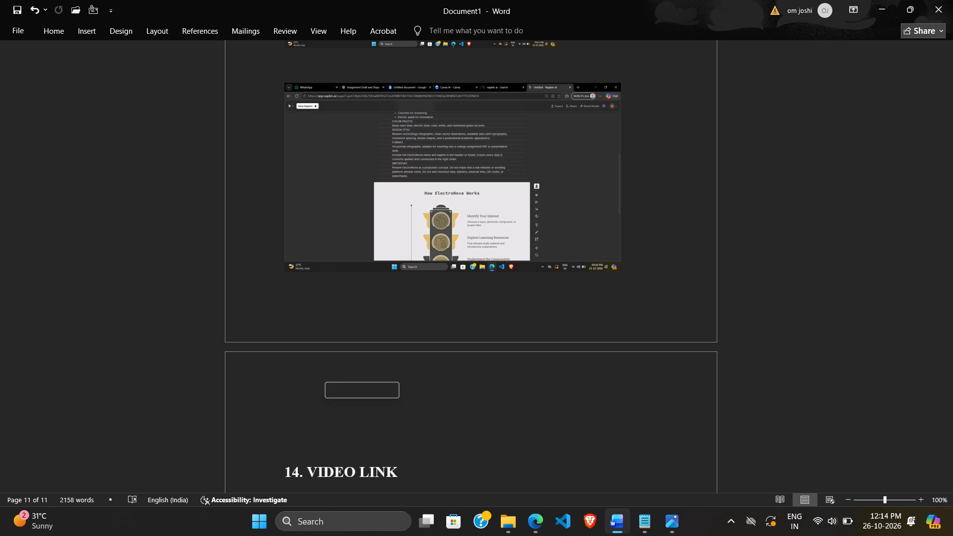
pyautogui.click(291, 381)
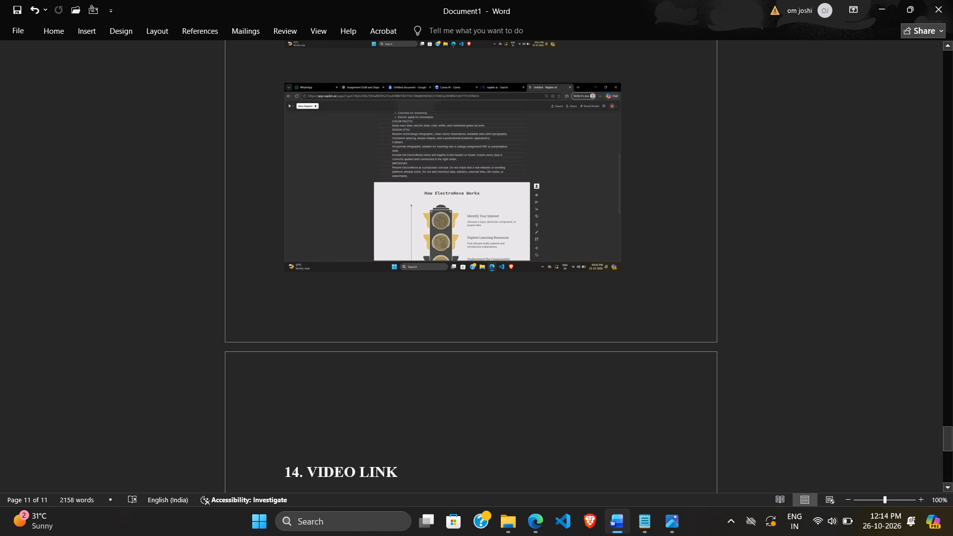
pyautogui.rightClick(292, 418)
pyautogui.click(316, 278)
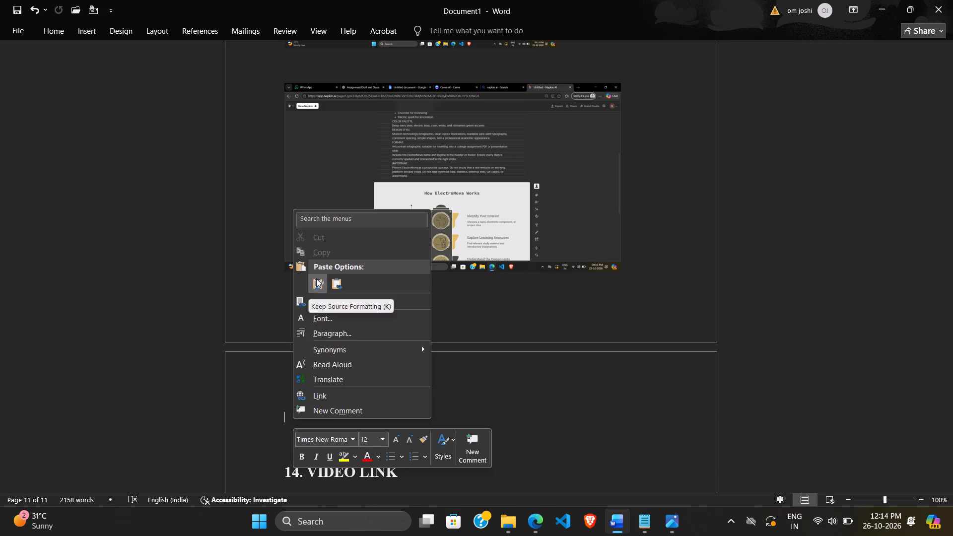
# Shrink the pasted ElevenLabs Text to Speech screenshot proportionally until it is slightly narrower than the How ElectroNova Works screenshot above.
pyautogui.scroll(5, 442, 197)
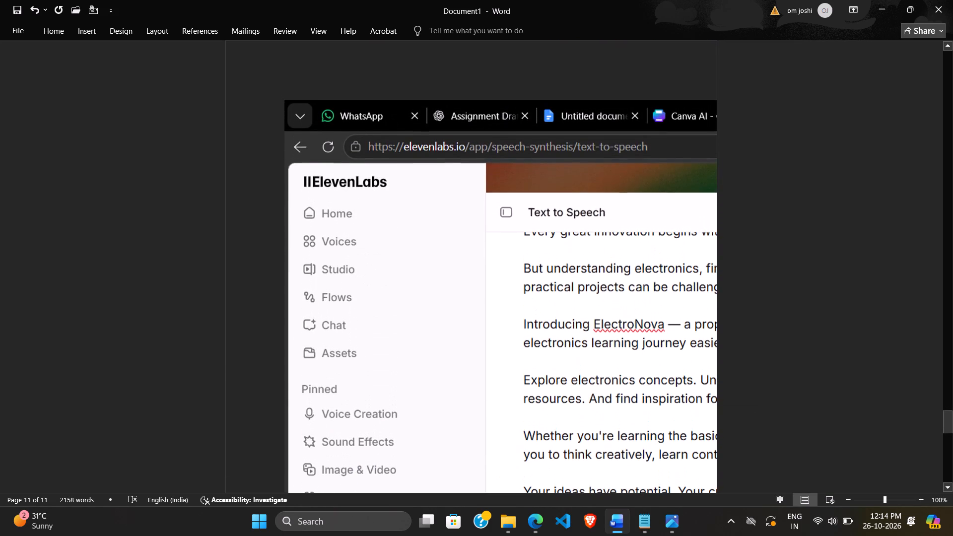
pyautogui.moveTo(332, 151); pyautogui.dragTo(298, 121)
pyautogui.click(298, 121)
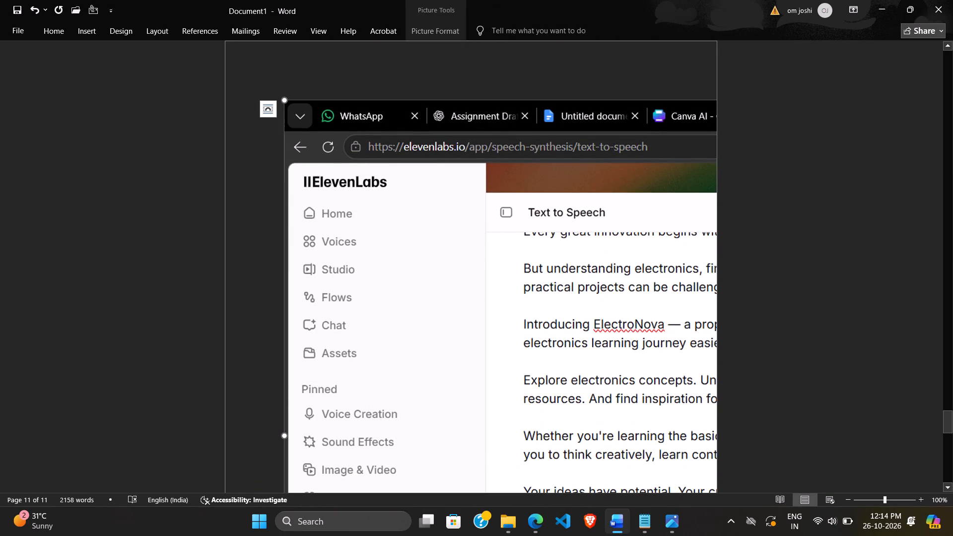
pyautogui.moveTo(284, 100); pyautogui.dragTo(485, 347)
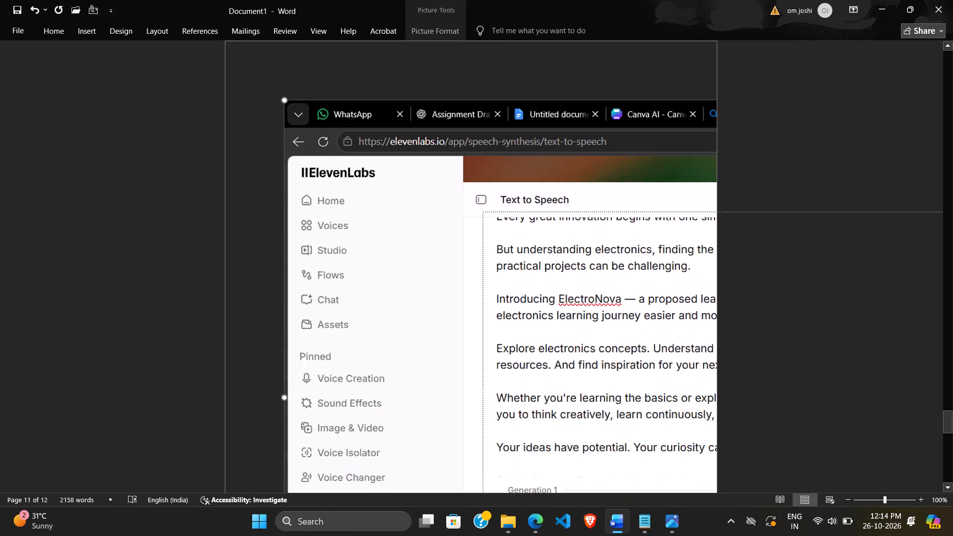
pyautogui.moveTo(485, 347); pyautogui.dragTo(555, 490)
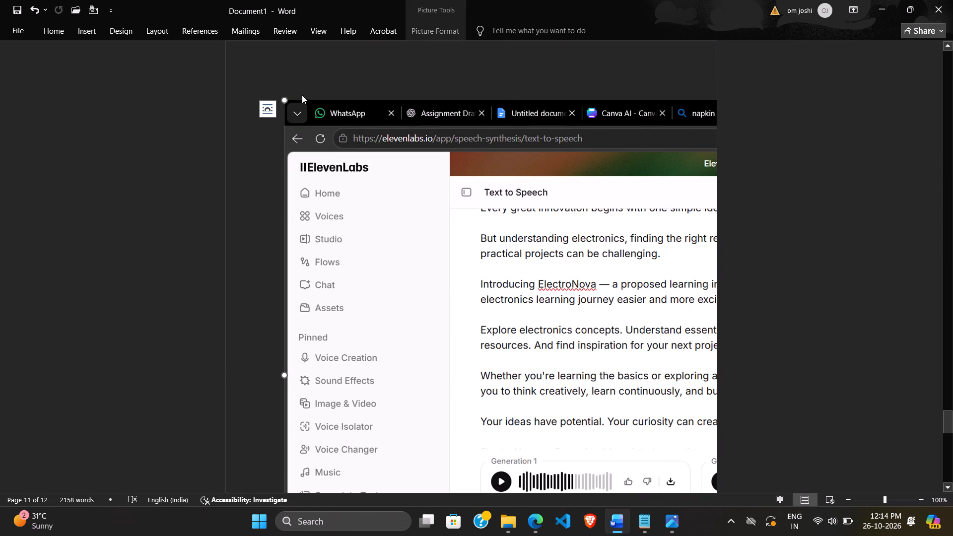
pyautogui.moveTo(285, 102); pyautogui.dragTo(592, 453)
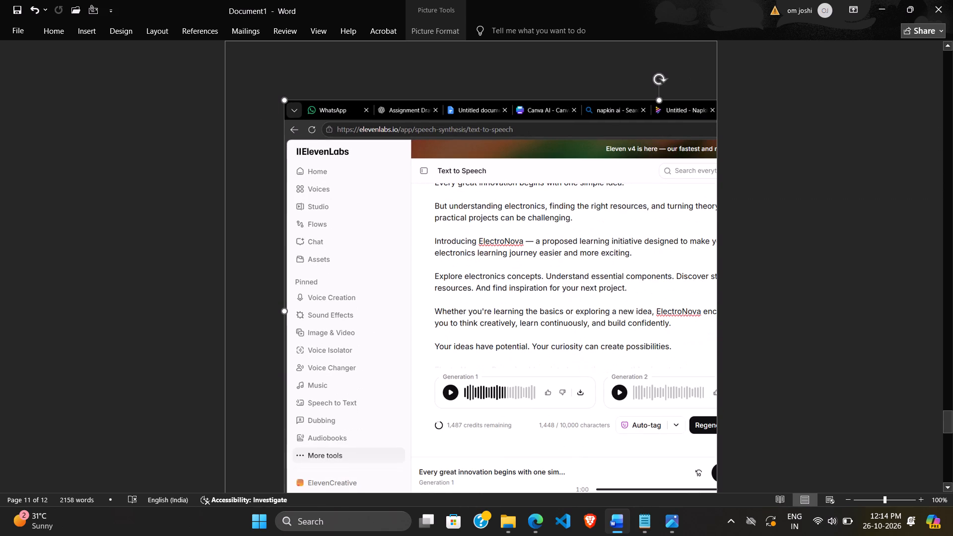
pyautogui.moveTo(284, 102); pyautogui.dragTo(431, 210)
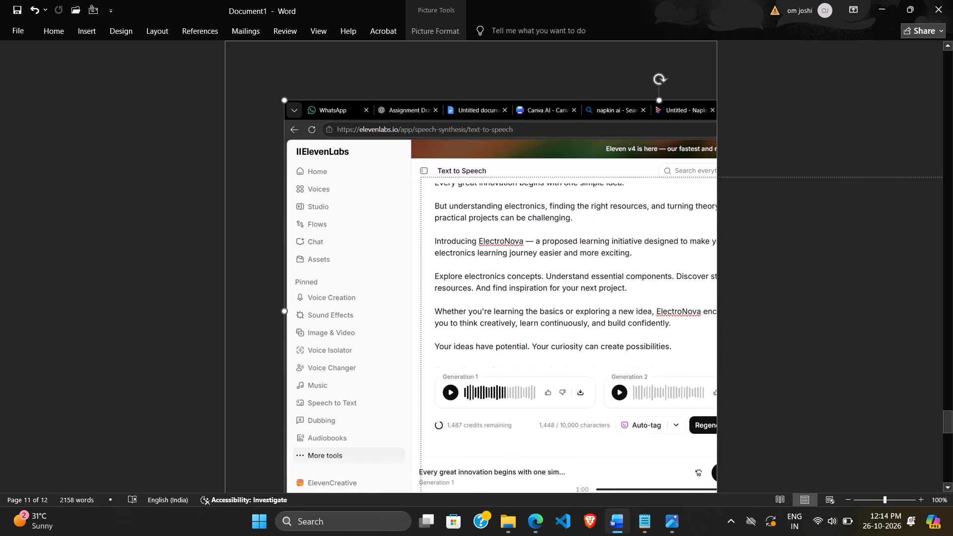
pyautogui.moveTo(431, 210); pyautogui.dragTo(649, 396)
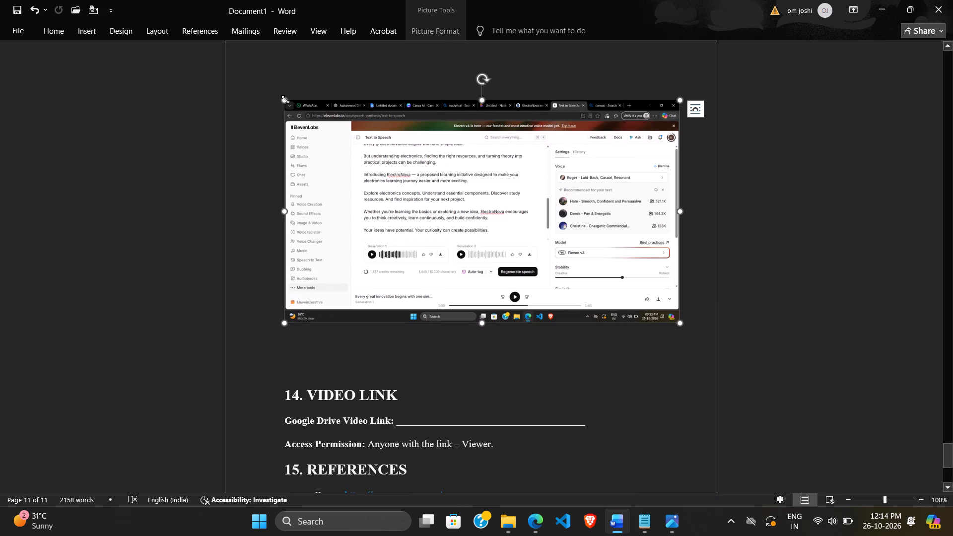
pyautogui.moveTo(286, 100); pyautogui.dragTo(359, 152)
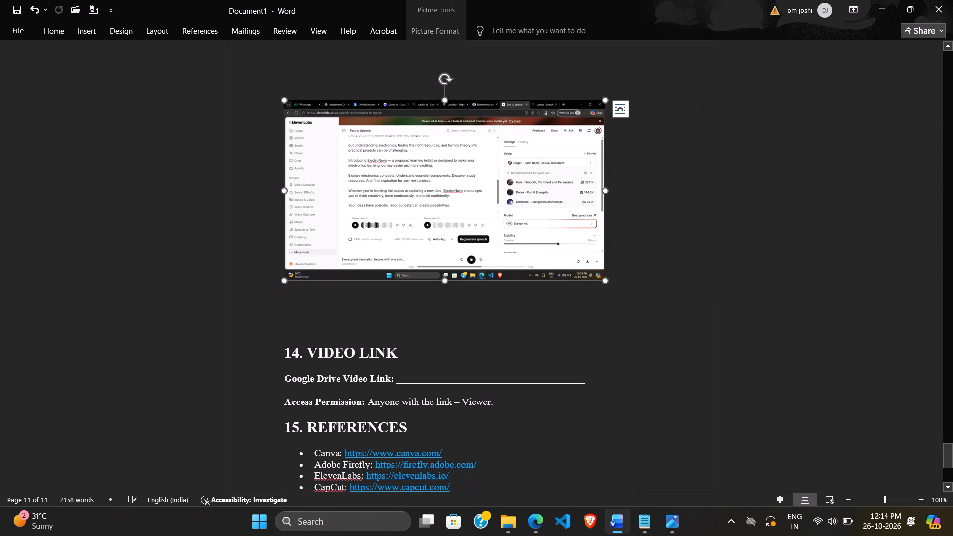
# Review the screenshots placed between 13. EVIDENCE TO BE ATTACHED and 14. VIDEO LINK for order and size.
pyautogui.scroll(3, 448, 201)
pyautogui.scroll(-1, 448, 201)
pyautogui.scroll(5, 448, 201)
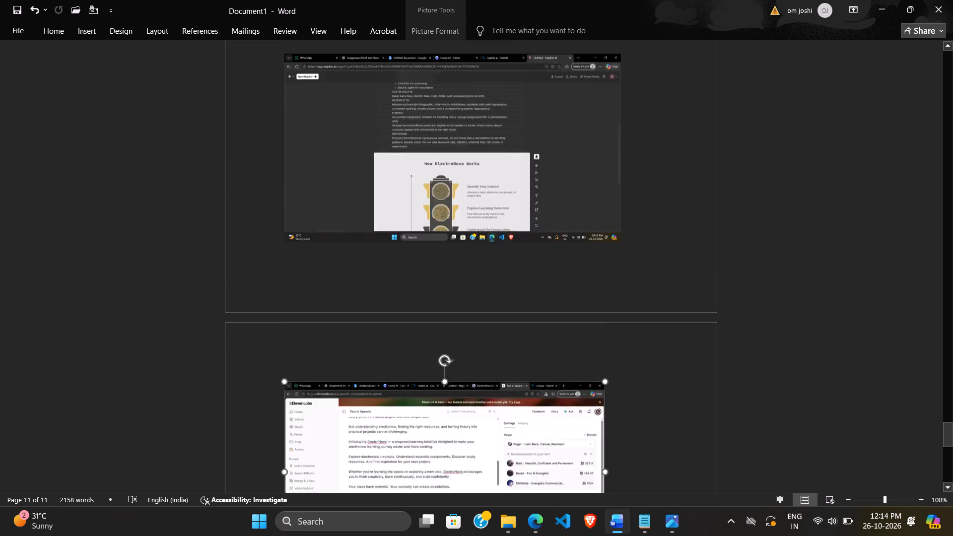
pyautogui.scroll(6, 448, 201)
pyautogui.scroll(-6, 448, 201)
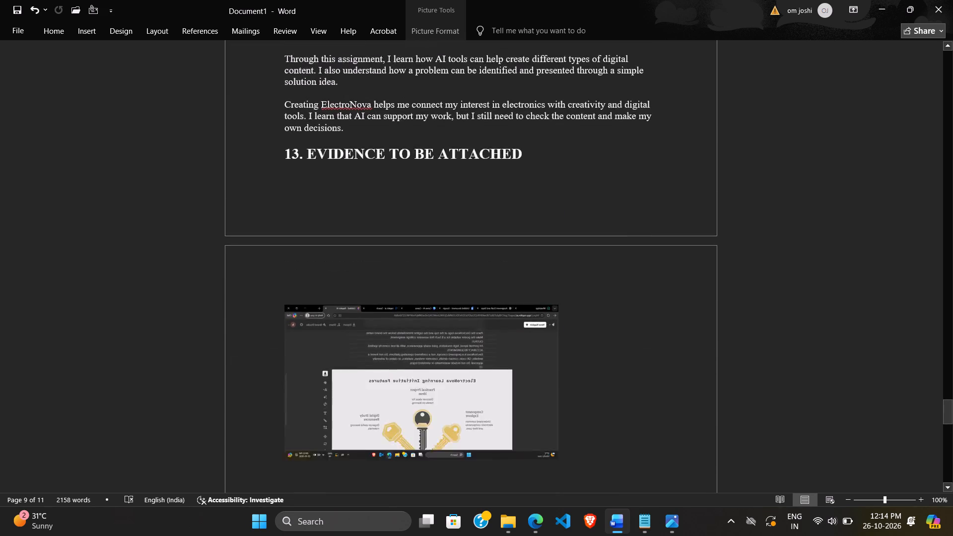
pyautogui.scroll(-8, 448, 201)
pyautogui.scroll(3, 448, 201)
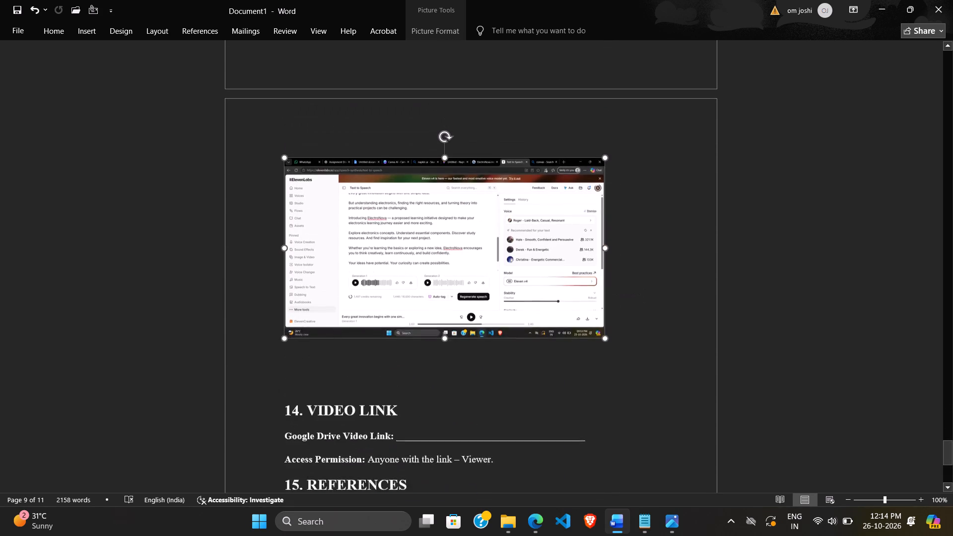
pyautogui.scroll(4, 448, 201)
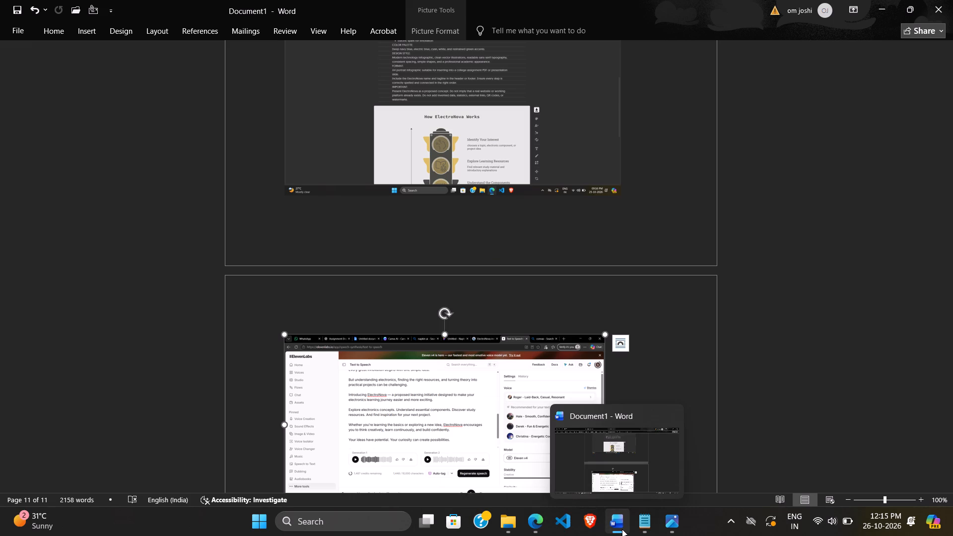
# Check the Screenshots folder for further evidence images, and look back through the document's slide content, AI prompts and creation steps.
pyautogui.click(510, 532)
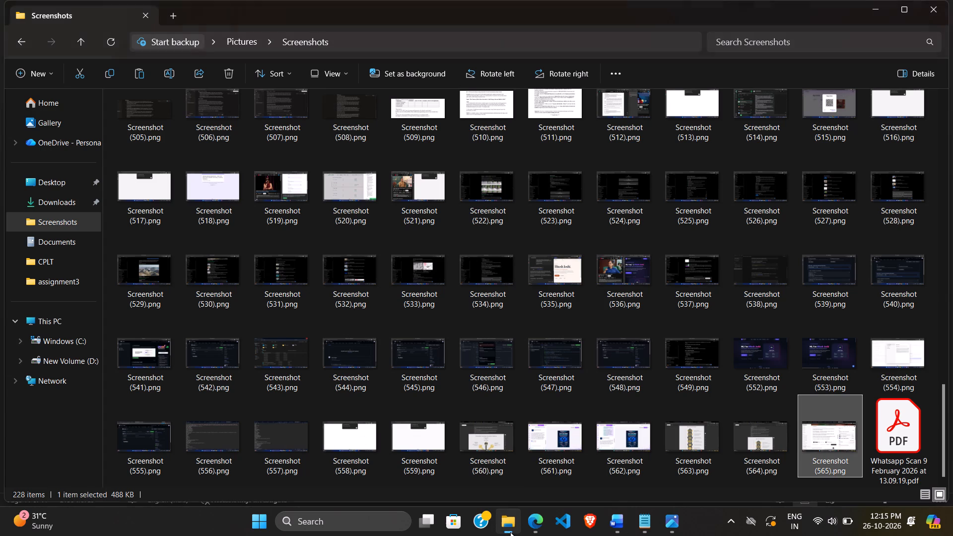
pyautogui.scroll(-1, 553, 429)
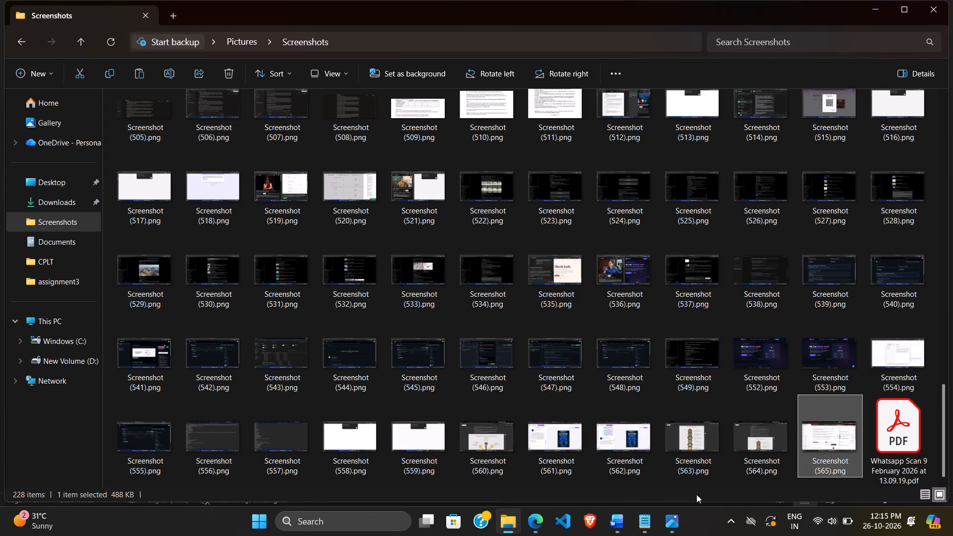
pyautogui.click(613, 531)
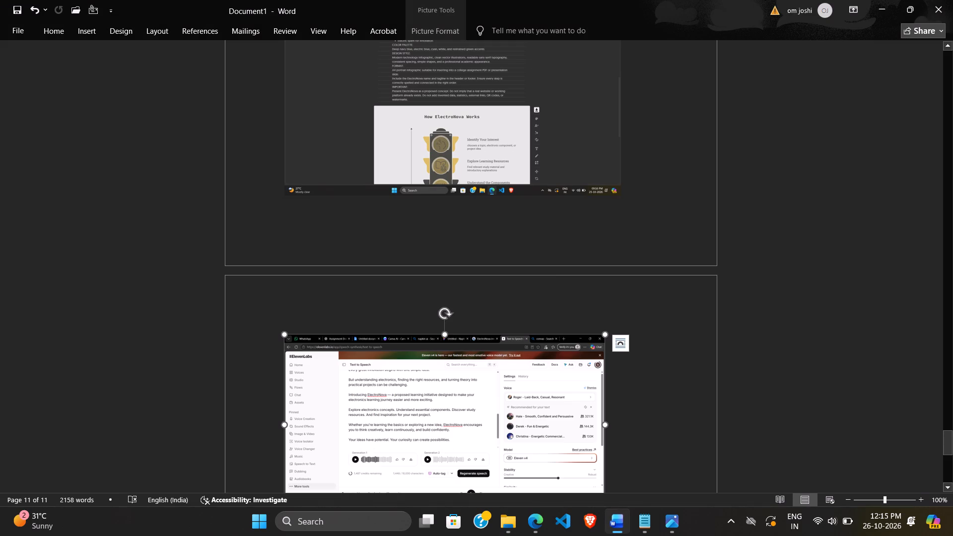
pyautogui.scroll(11, 605, 338)
pyautogui.scroll(9, 669, 311)
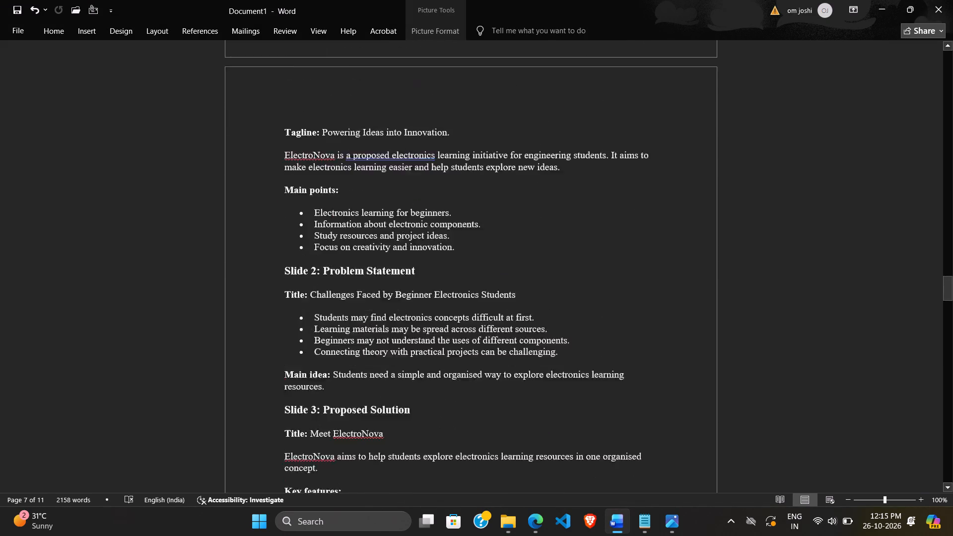
pyautogui.scroll(1, 669, 311)
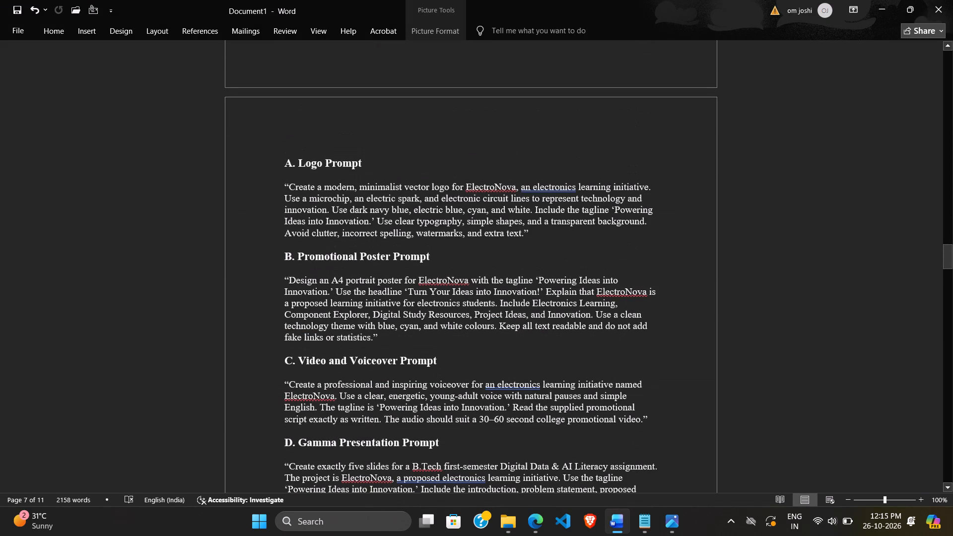
pyautogui.scroll(10, 669, 311)
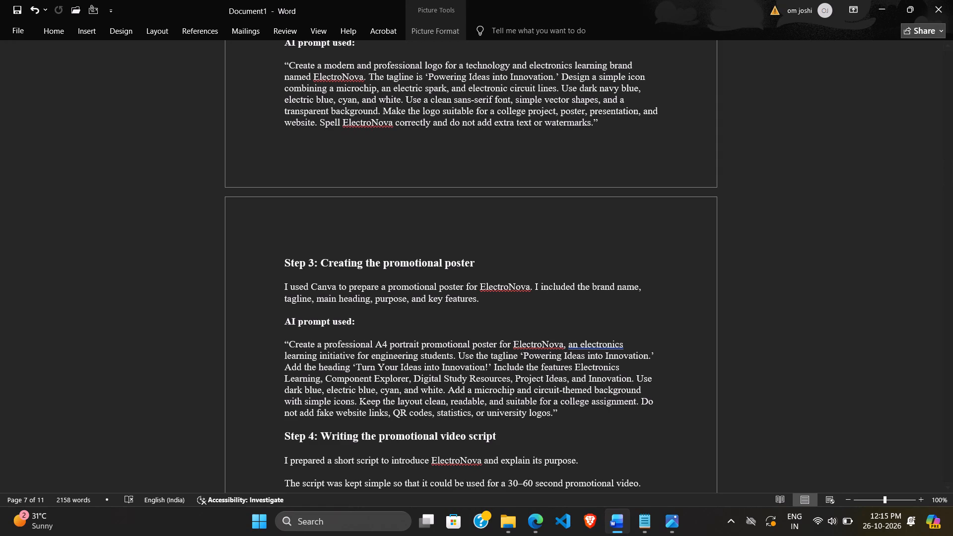
# Switch to Edge and open a new browser tab.
pyautogui.click(530, 518)
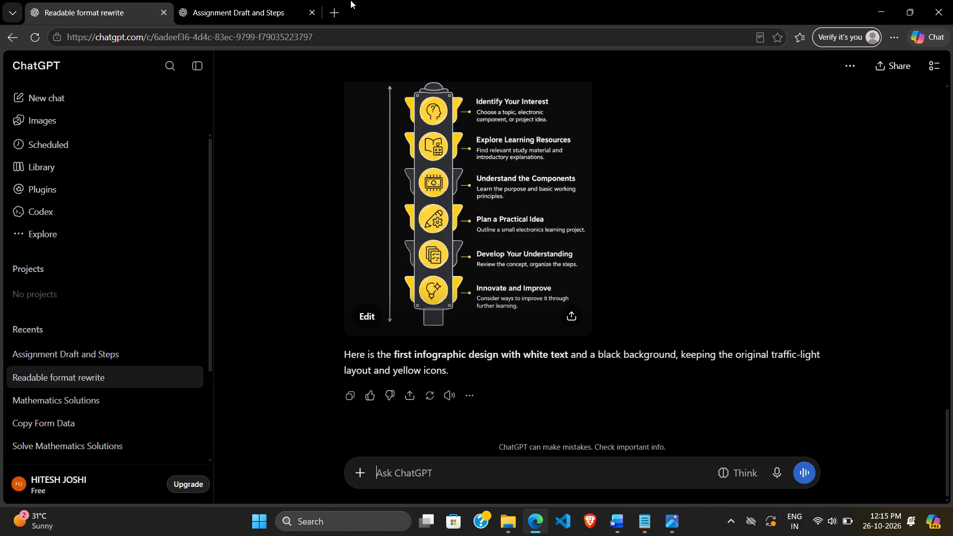
pyautogui.click(339, 10)
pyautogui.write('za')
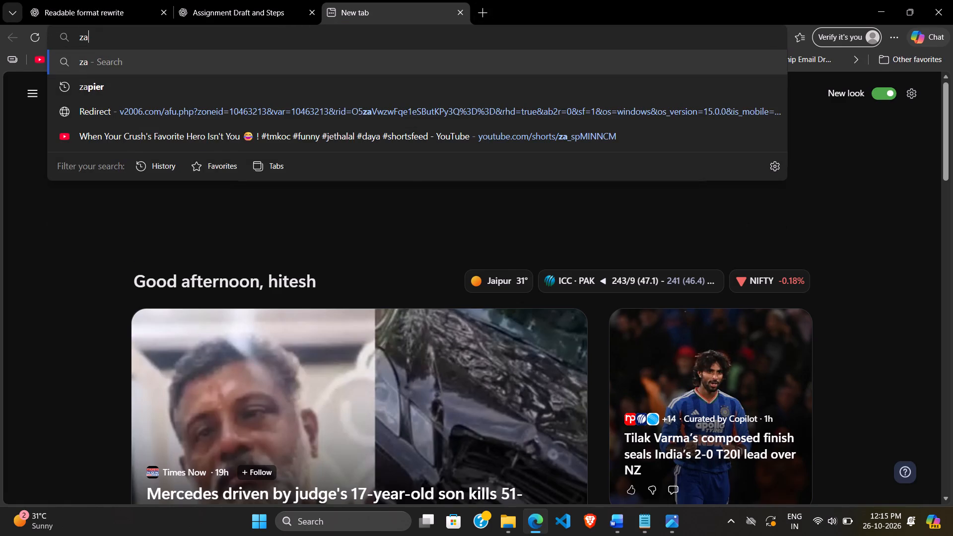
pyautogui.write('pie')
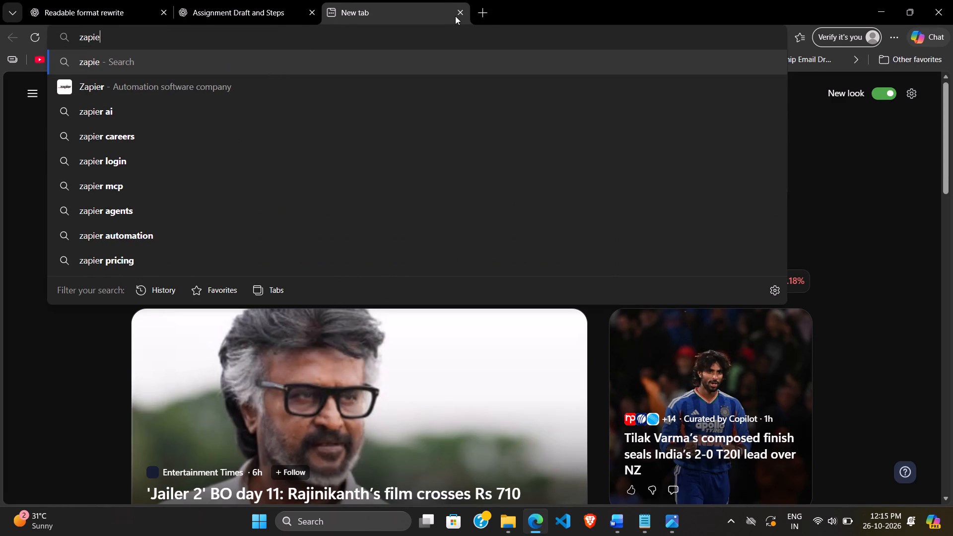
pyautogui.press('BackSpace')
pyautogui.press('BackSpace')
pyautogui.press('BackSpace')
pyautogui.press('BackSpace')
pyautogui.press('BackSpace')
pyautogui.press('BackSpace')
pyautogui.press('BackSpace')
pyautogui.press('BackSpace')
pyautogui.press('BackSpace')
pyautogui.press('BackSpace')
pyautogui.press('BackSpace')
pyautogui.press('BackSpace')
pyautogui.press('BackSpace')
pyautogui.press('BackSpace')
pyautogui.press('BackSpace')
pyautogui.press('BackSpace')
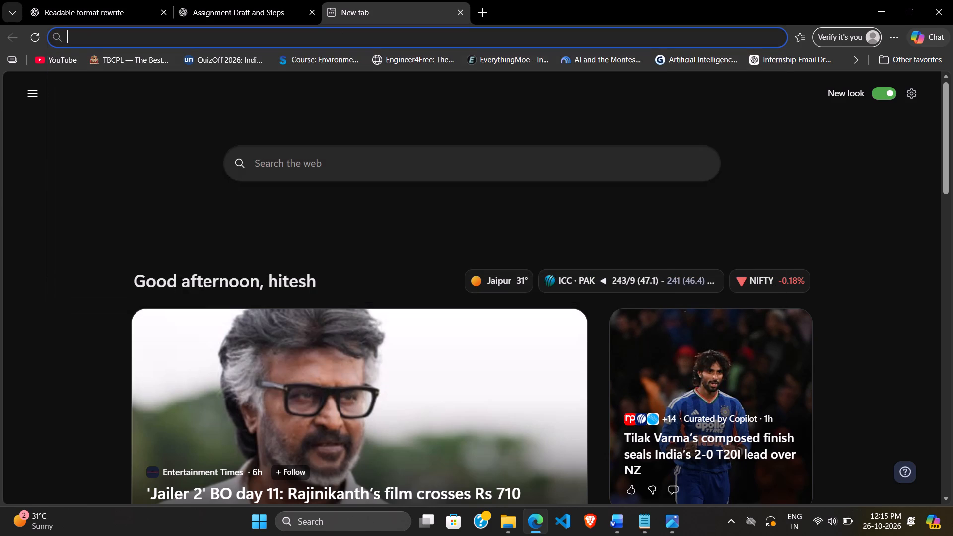
# Open Google Drive in the new tab.
pyautogui.write('dr')
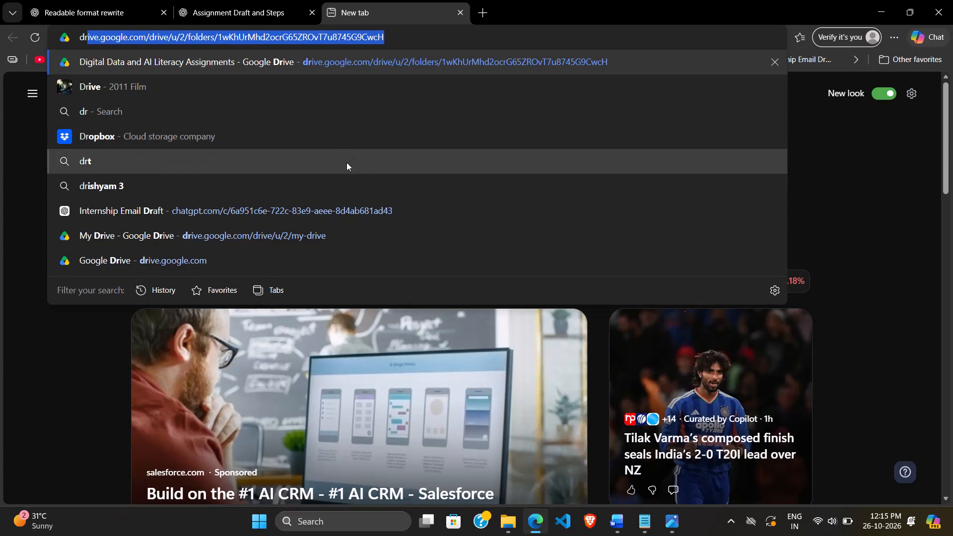
pyautogui.click(318, 266)
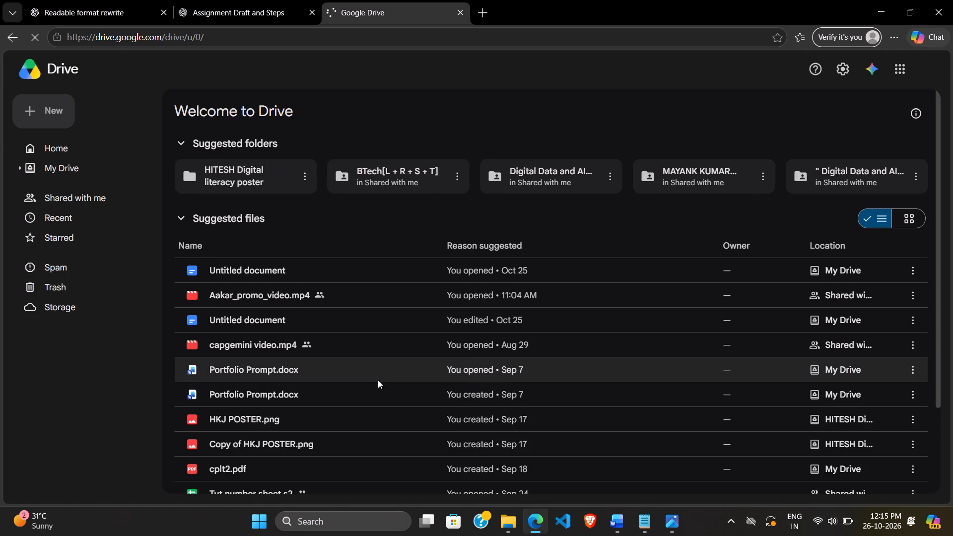
# Create a new folder named Assignment 3 in My Drive.
pyautogui.scroll(-1, 390, 345)
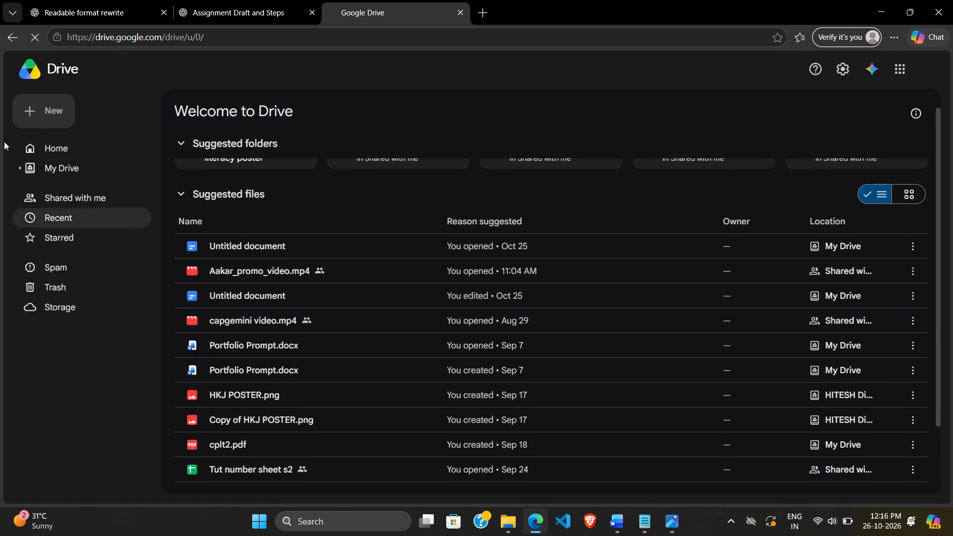
pyautogui.click(48, 113)
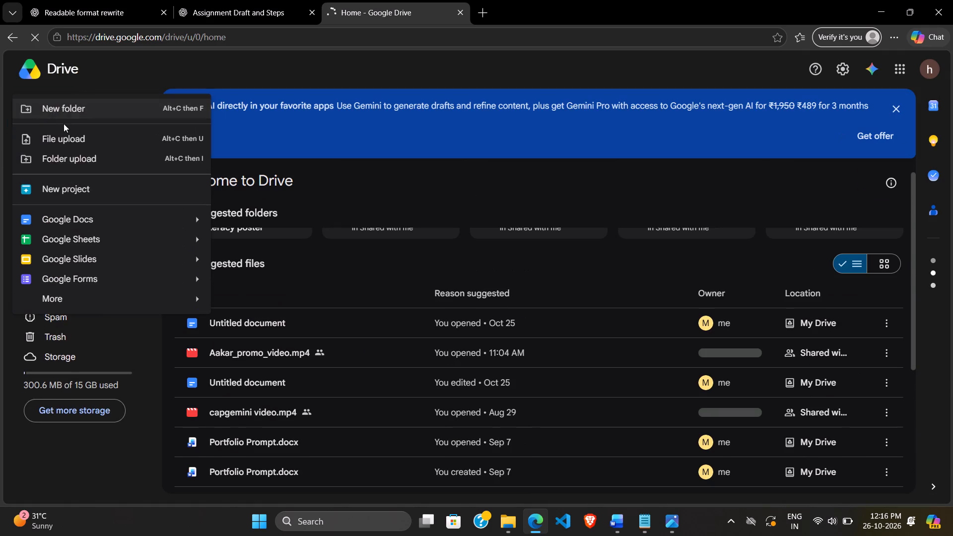
pyautogui.click(101, 117)
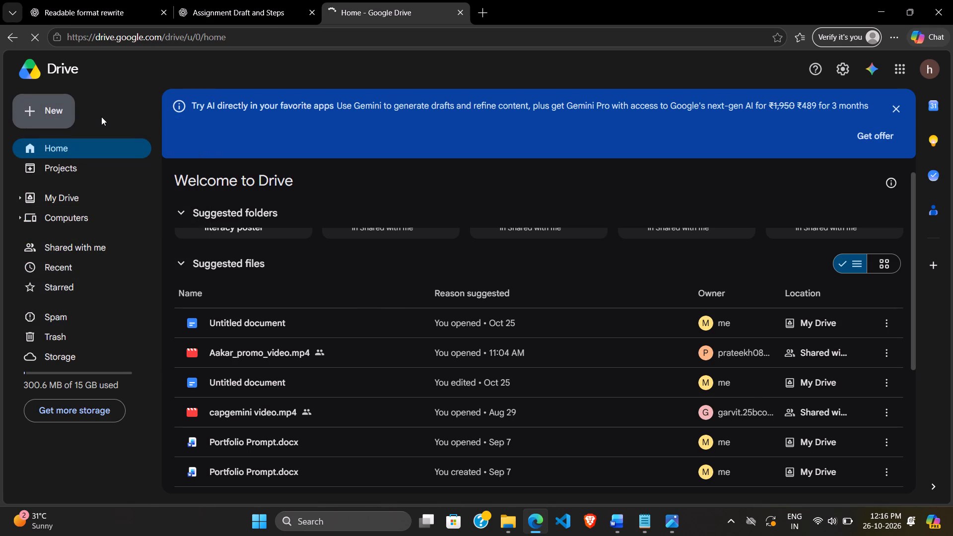
pyautogui.scroll(1, 266, 343)
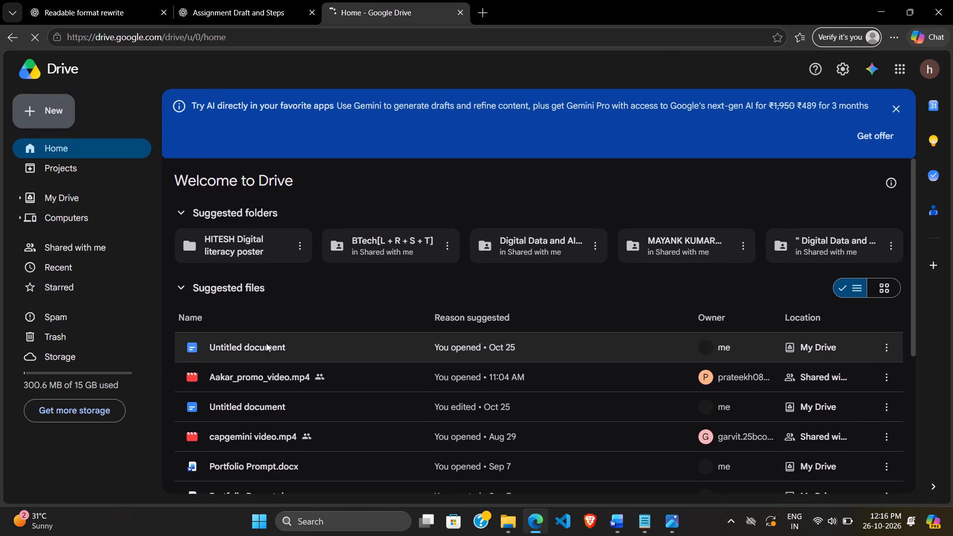
pyautogui.press('BackSpace')
pyautogui.press('BackSpace')
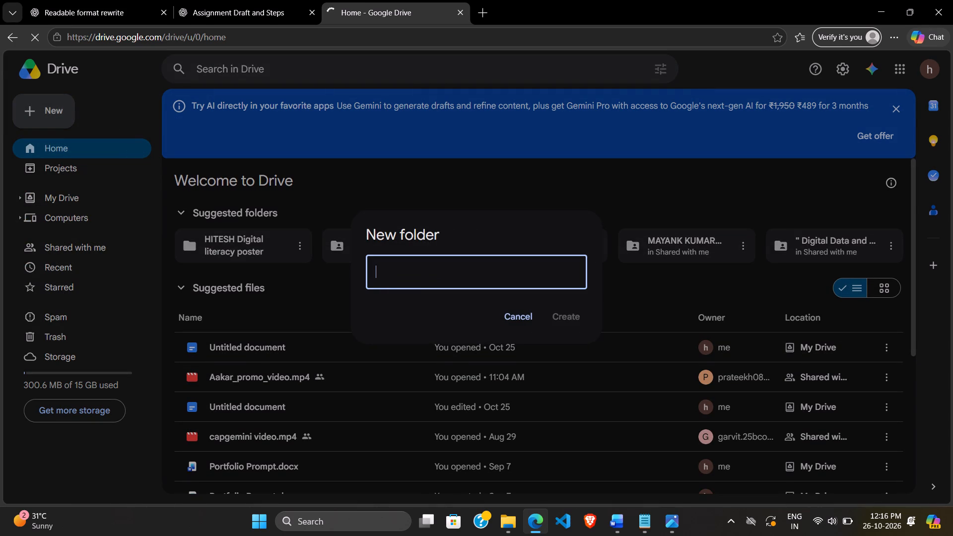
pyautogui.press('a')
pyautogui.write('ssignmen')
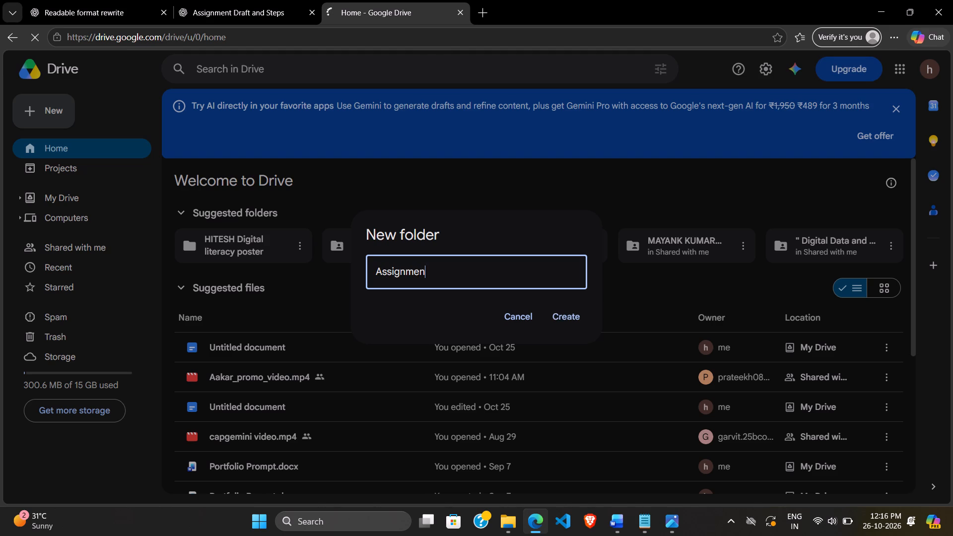
pyautogui.press('t')
pyautogui.press('space')
pyautogui.write('3')
pyautogui.press('Return')
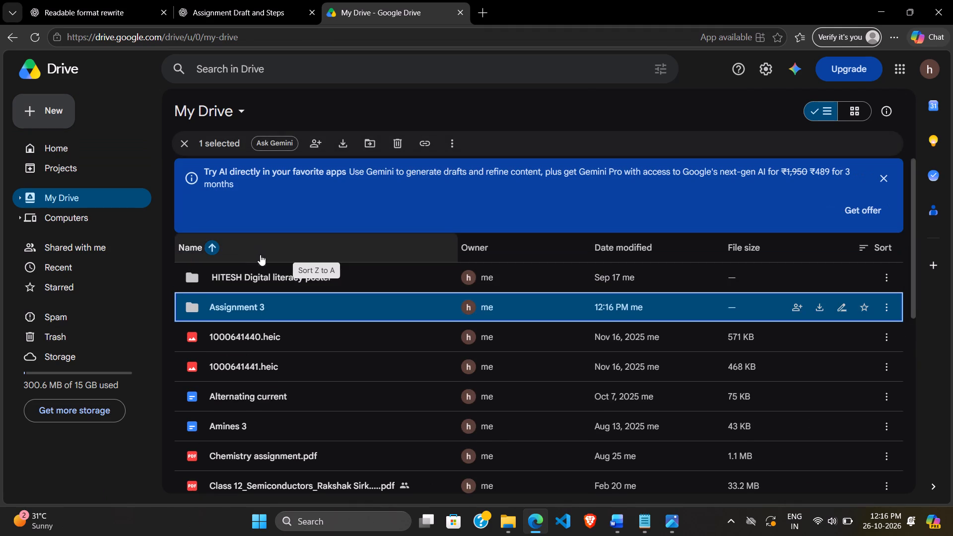
# Open the Assignment 3 folder and dismiss the Gemini offer banner.
pyautogui.doubleClick(380, 315)
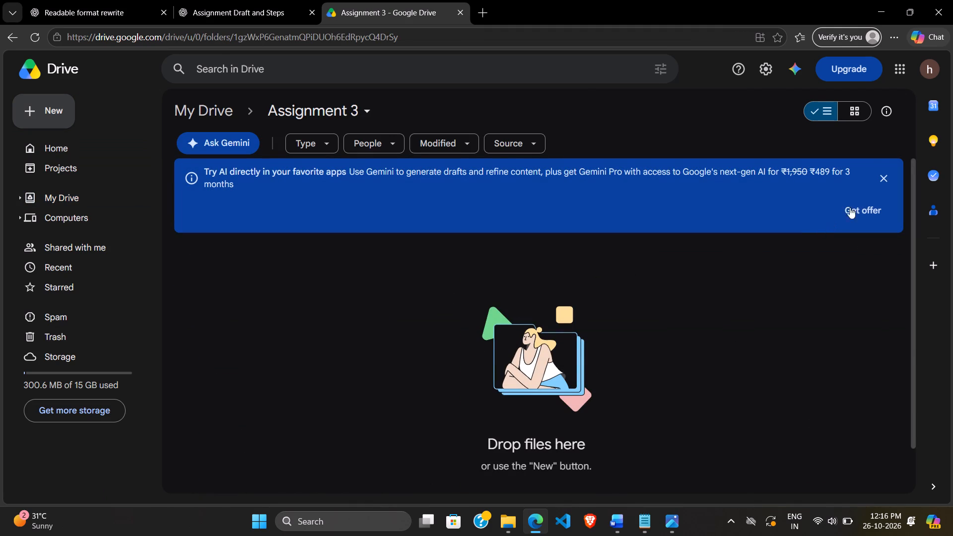
pyautogui.click(883, 186)
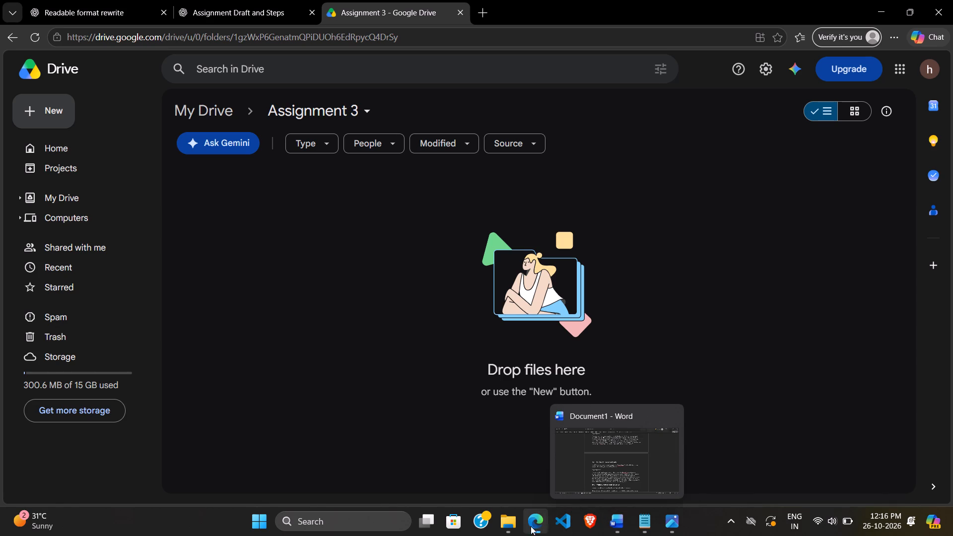
# Upload ElectroNova.pdf from the Downloads folder into the Assignment 3 folder.
pyautogui.click(512, 522)
pyautogui.click(49, 208)
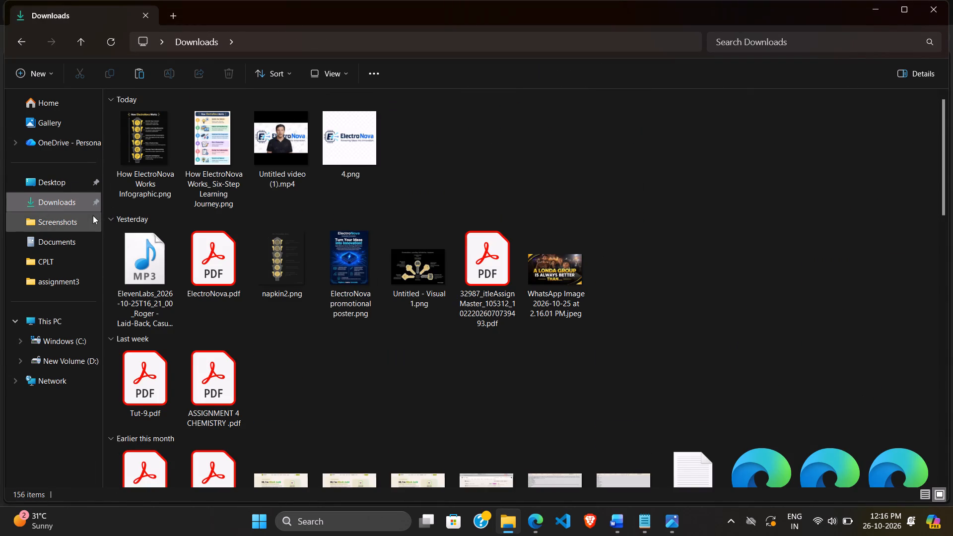
pyautogui.rightClick(212, 264)
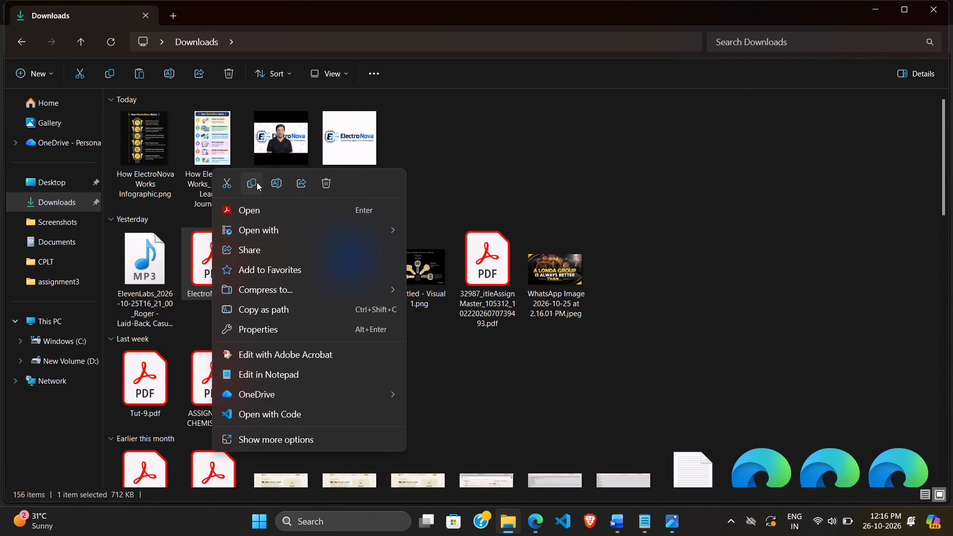
pyautogui.click(257, 182)
pyautogui.click(533, 526)
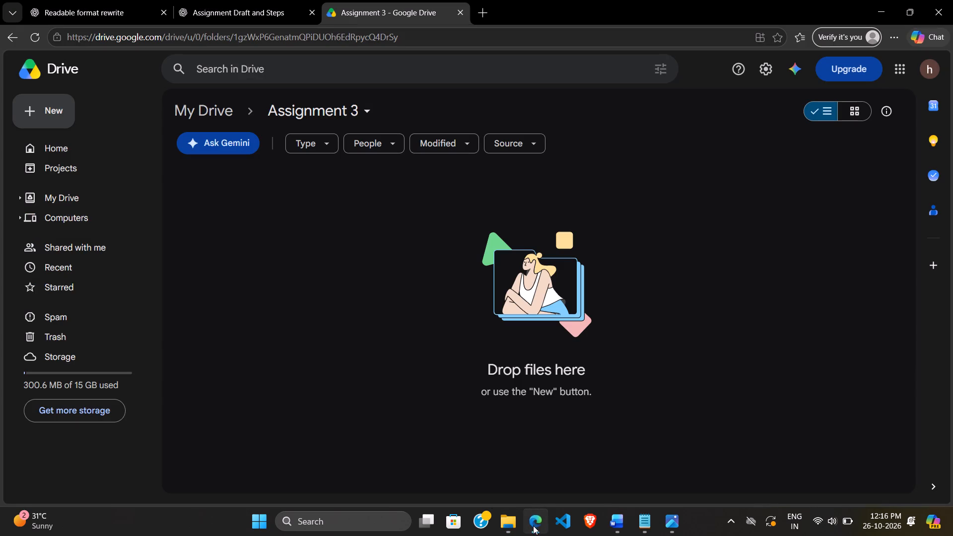
pyautogui.rightClick(215, 177)
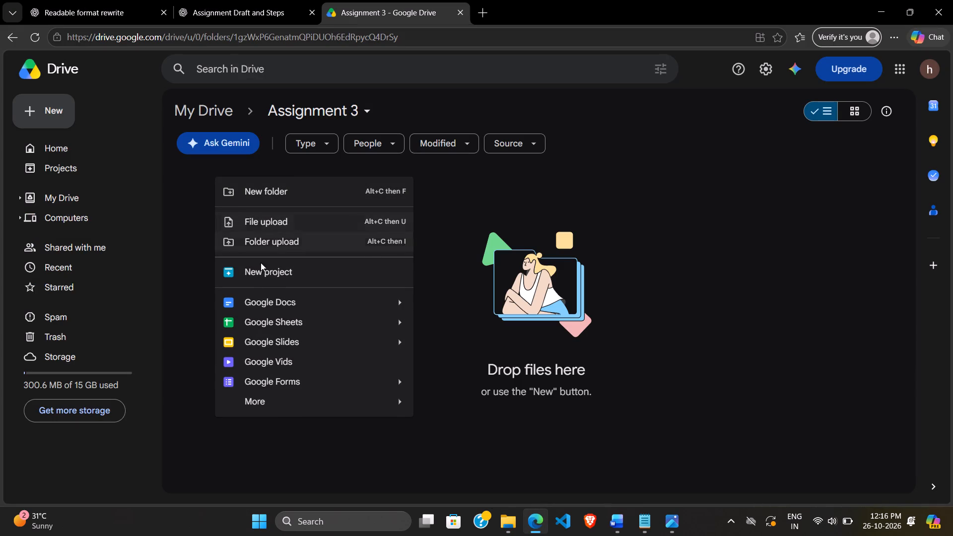
pyautogui.rightClick(196, 187)
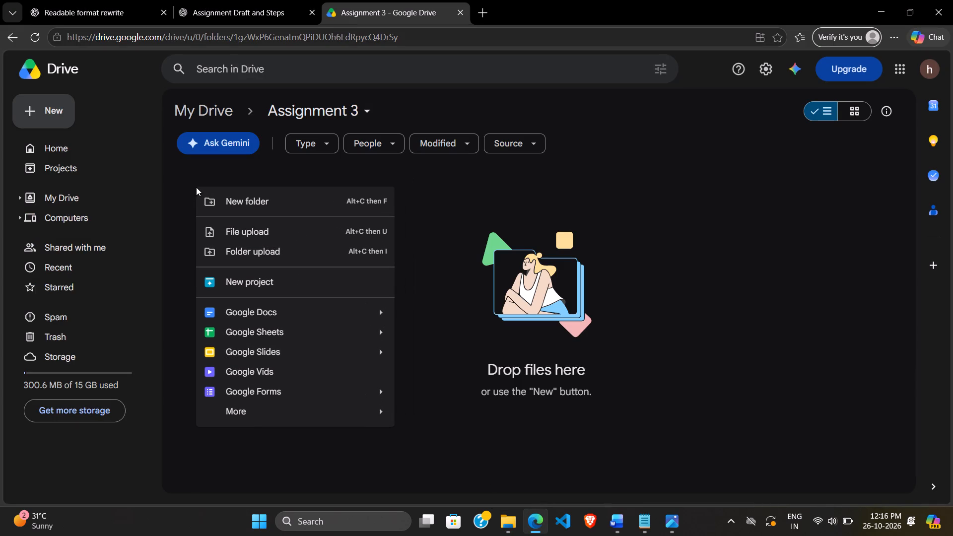
pyautogui.click(232, 226)
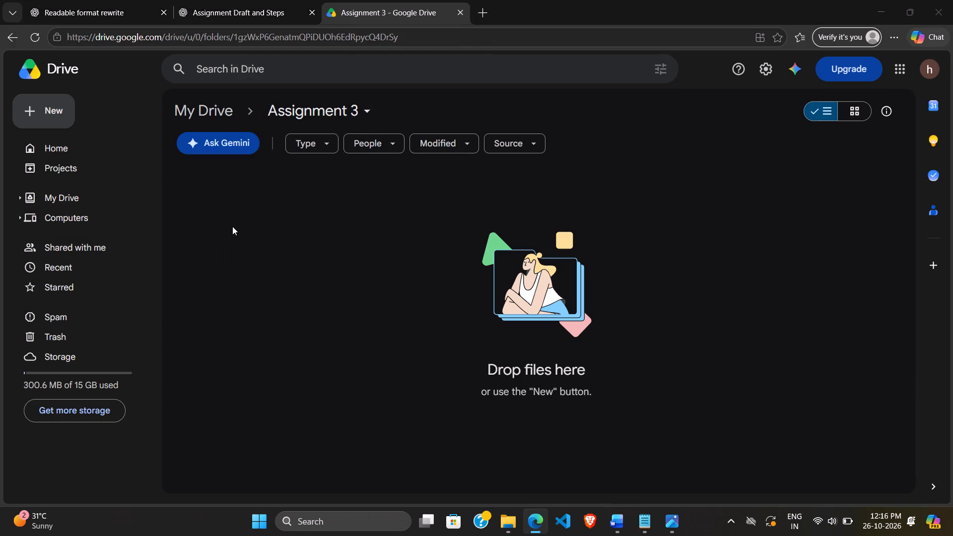
pyautogui.click(166, 213)
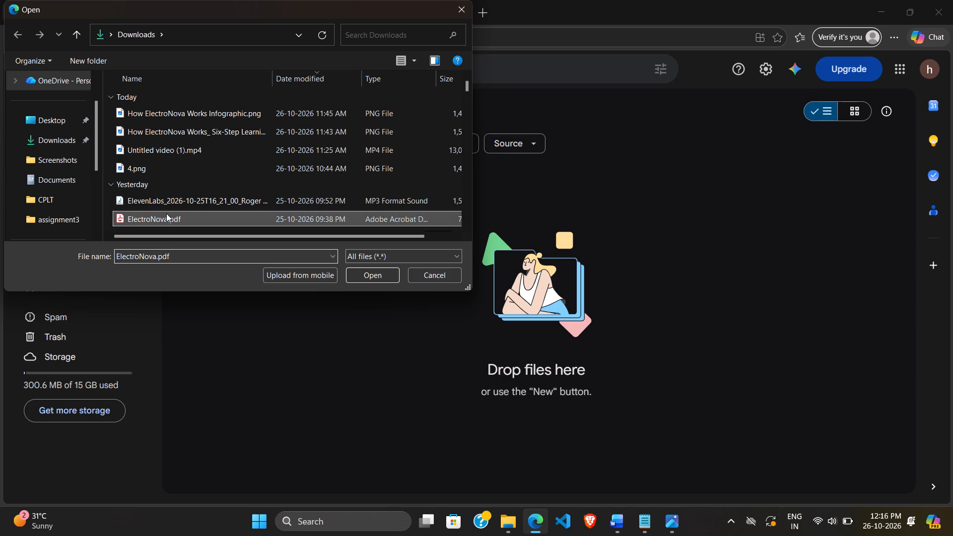
pyautogui.click(375, 274)
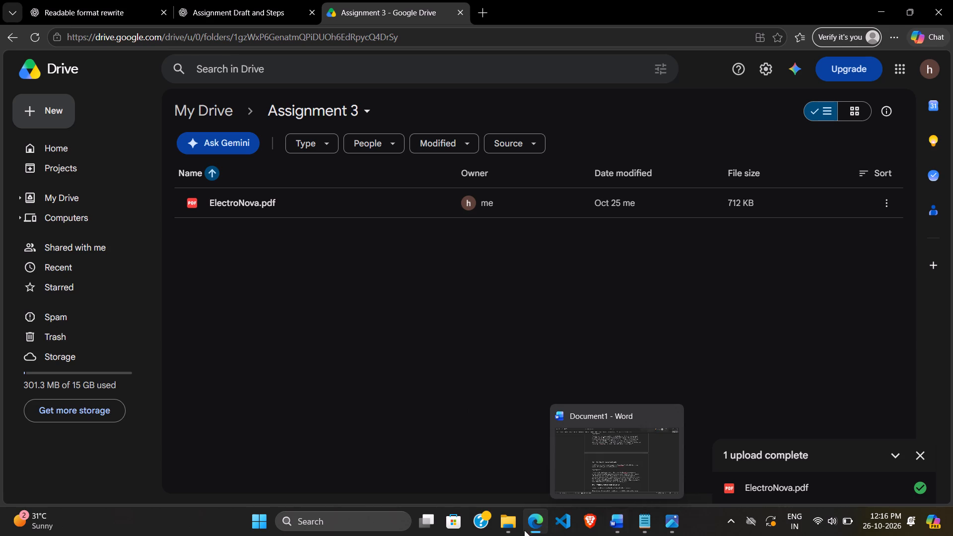
# Upload the ElectroNova logo image 4.png from Downloads into the Assignment 3 folder.
pyautogui.click(504, 535)
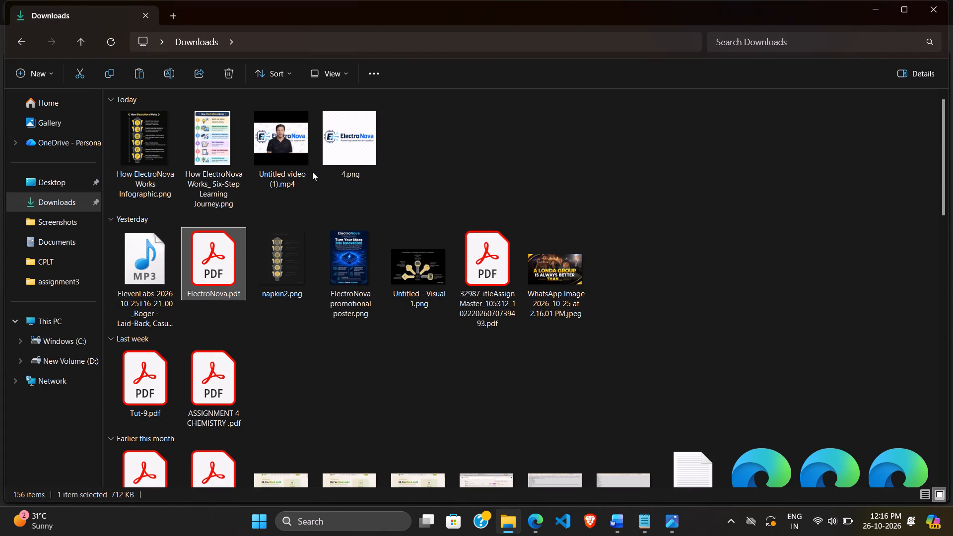
pyautogui.rightClick(352, 163)
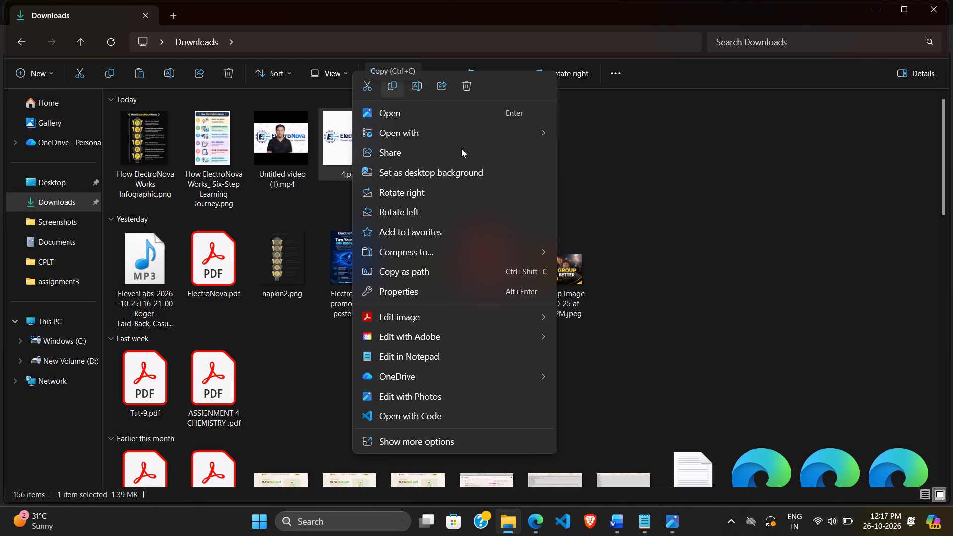
pyautogui.click(588, 211)
pyautogui.click(529, 521)
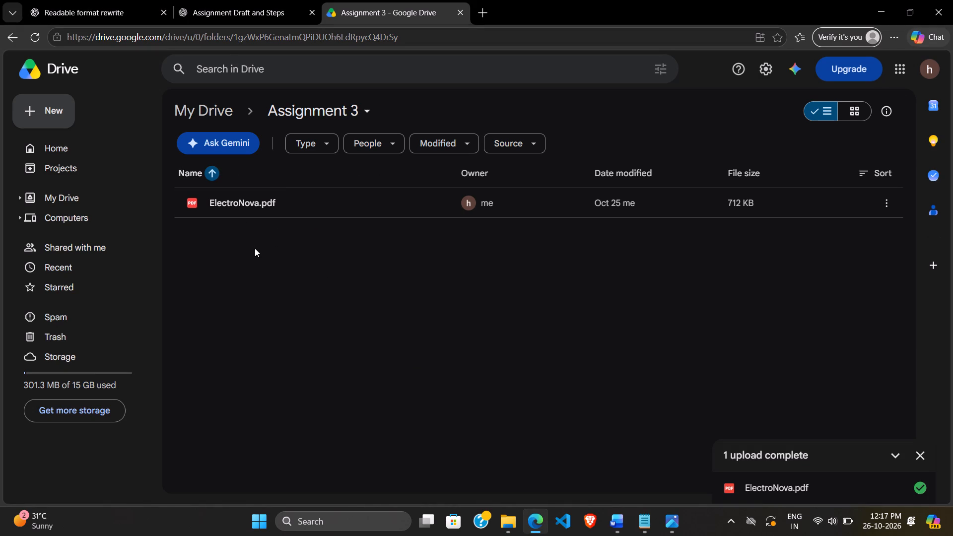
pyautogui.rightClick(255, 248)
pyautogui.click(290, 292)
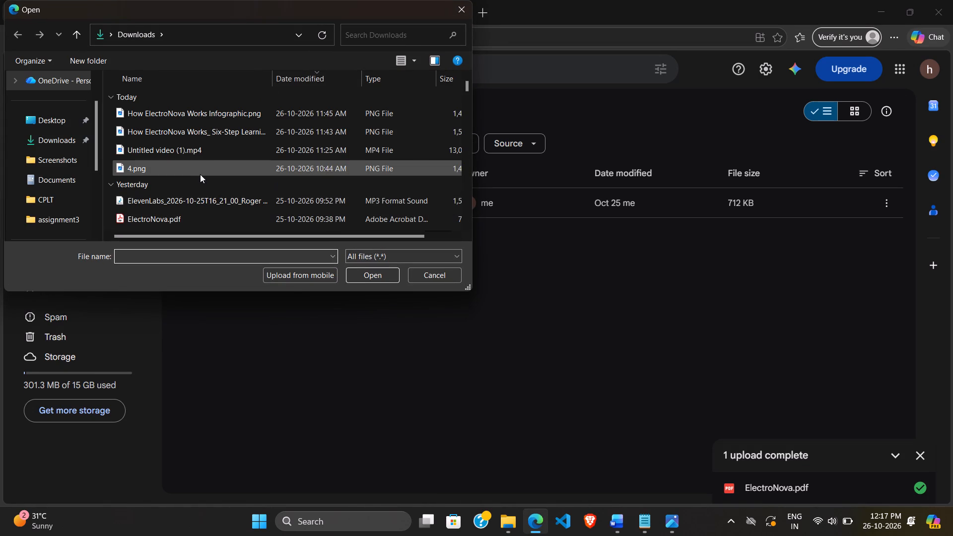
pyautogui.click(203, 172)
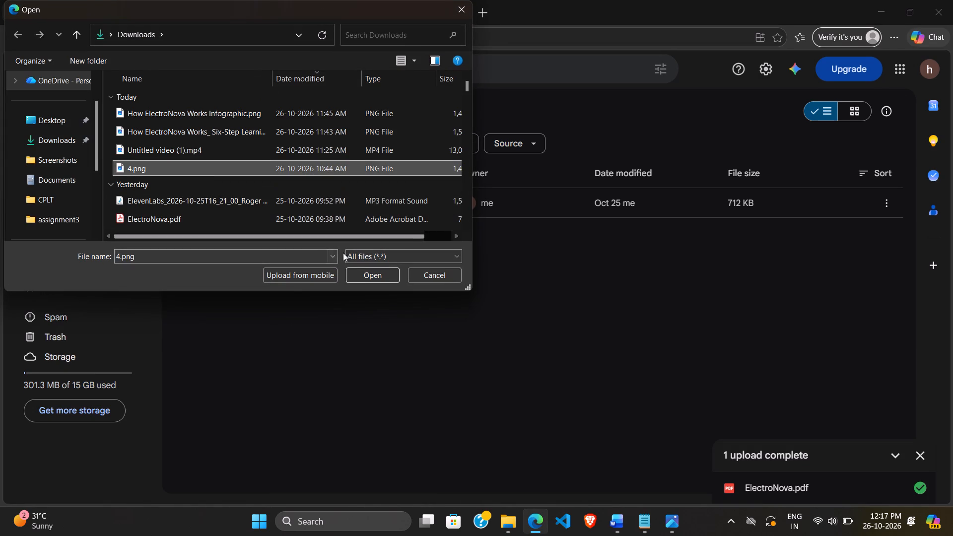
pyautogui.click(359, 268)
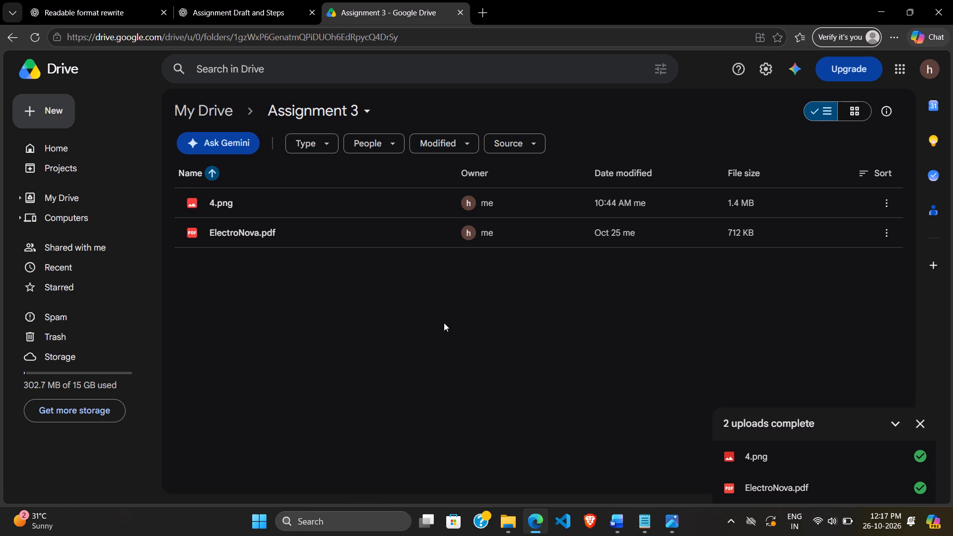
# Rename the uploaded 4.png in the Assignment 3 folder as Poster.png.
pyautogui.doubleClick(292, 196)
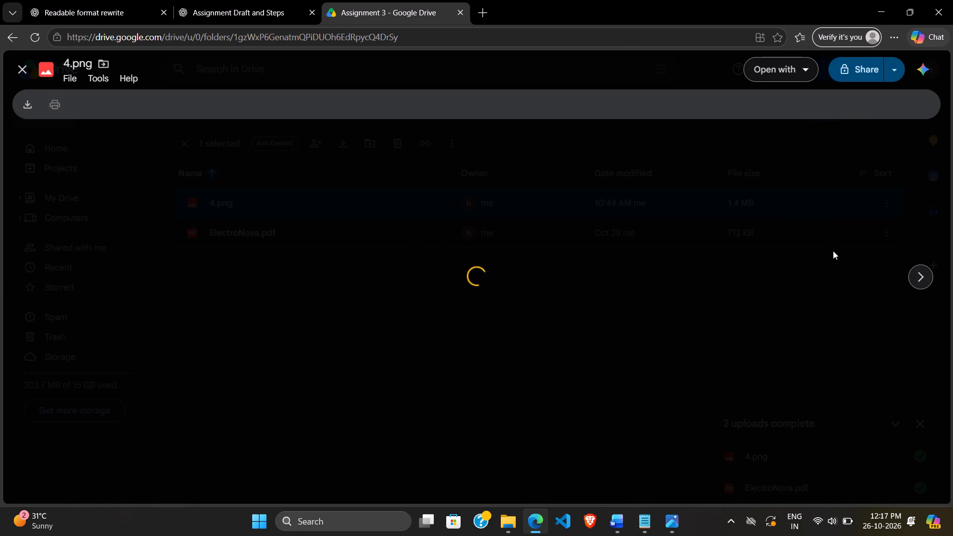
pyautogui.click(776, 241)
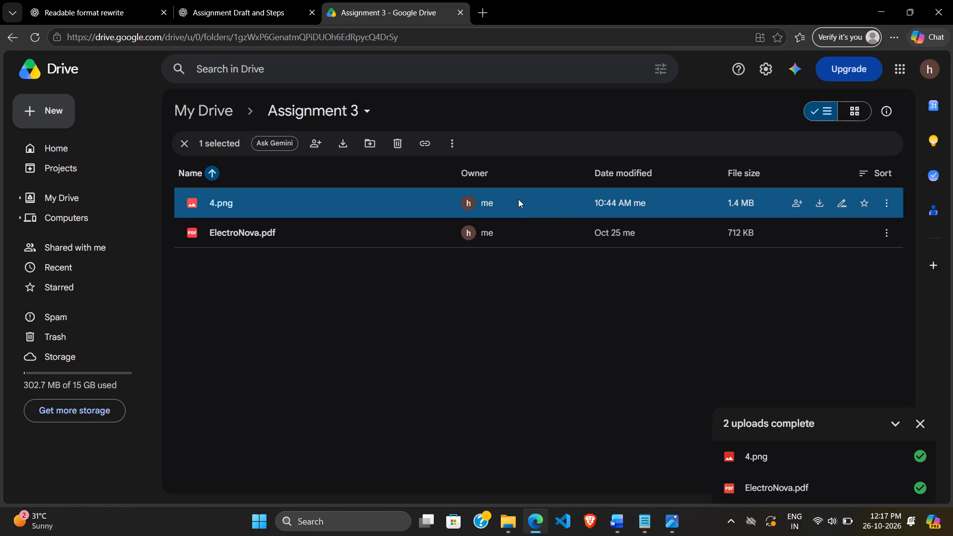
pyautogui.rightClick(518, 199)
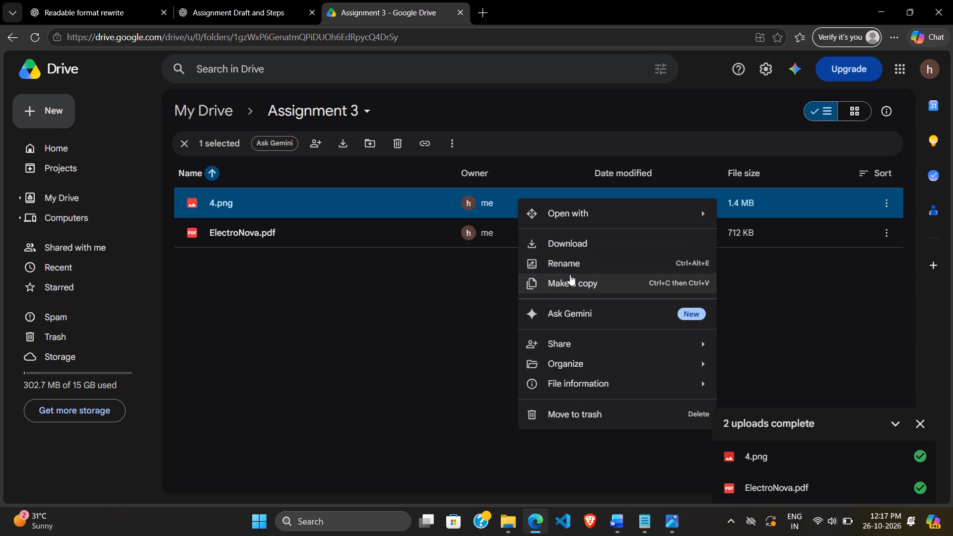
pyautogui.click(585, 264)
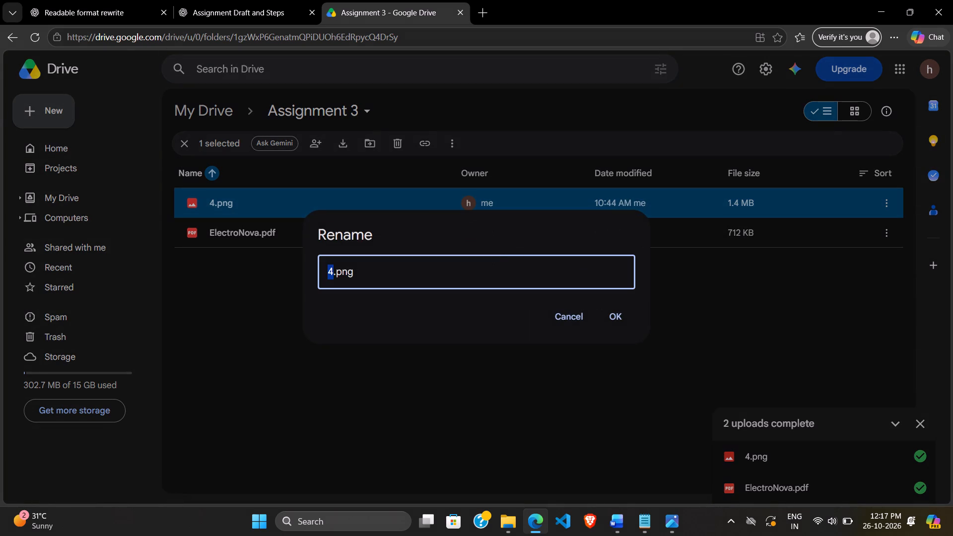
pyautogui.press('BackSpace')
pyautogui.moveTo(442, 290); pyautogui.dragTo(448, 281)
pyautogui.moveTo(448, 281); pyautogui.dragTo(385, 277)
pyautogui.click(385, 277)
pyautogui.click(328, 271)
pyautogui.press('Return')
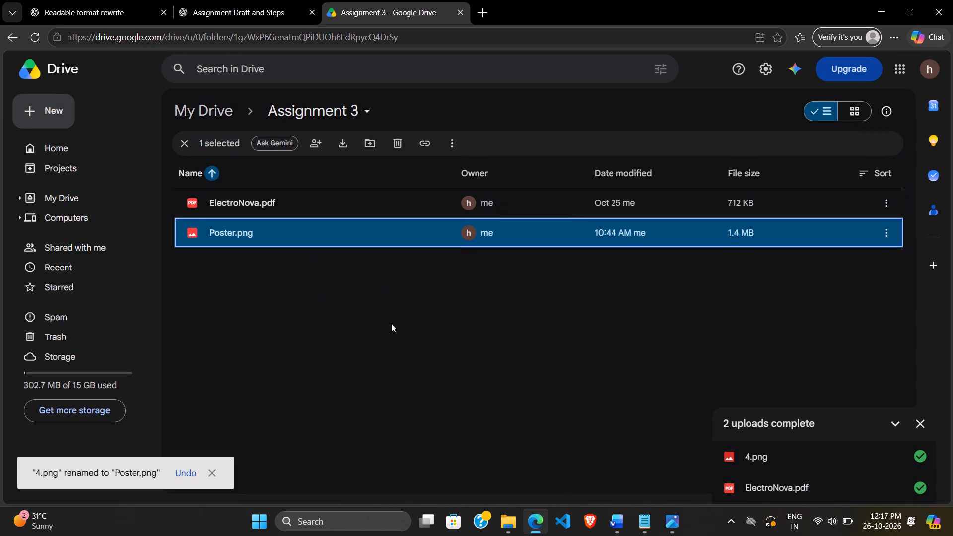
# Upload ElectroNova promotional poster.png from the Downloads folder into the Assignment 3 folder.
pyautogui.rightClick(220, 260)
pyautogui.click(295, 302)
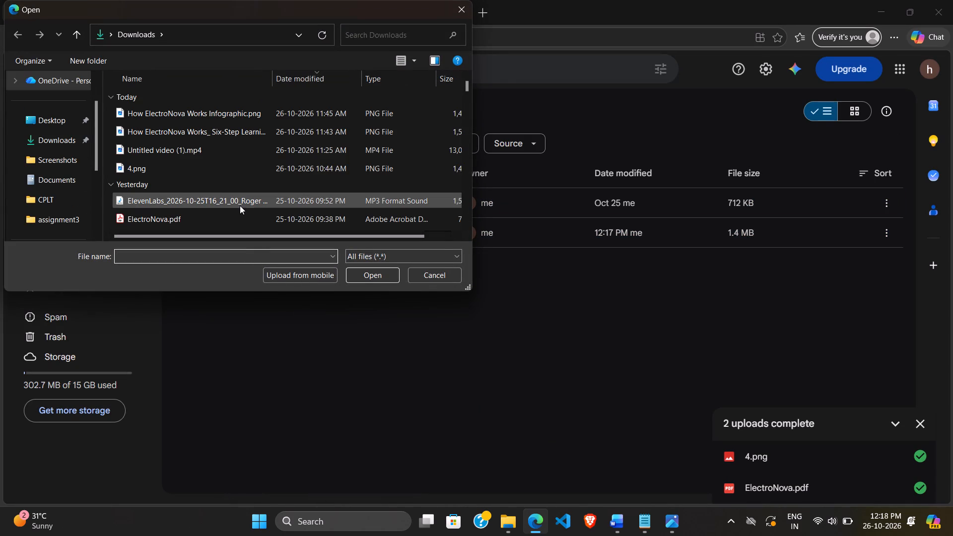
pyautogui.scroll(-1, 210, 197)
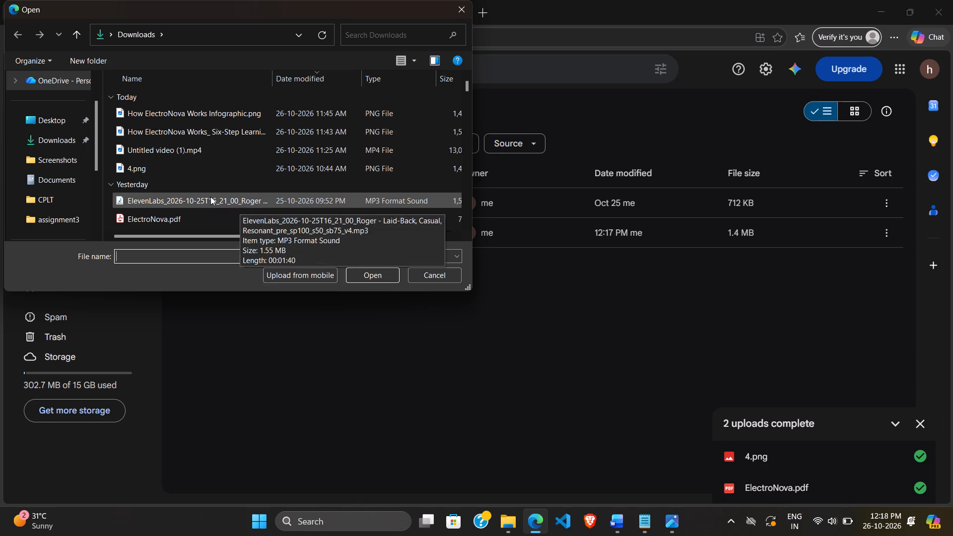
pyautogui.scroll(-1, 210, 197)
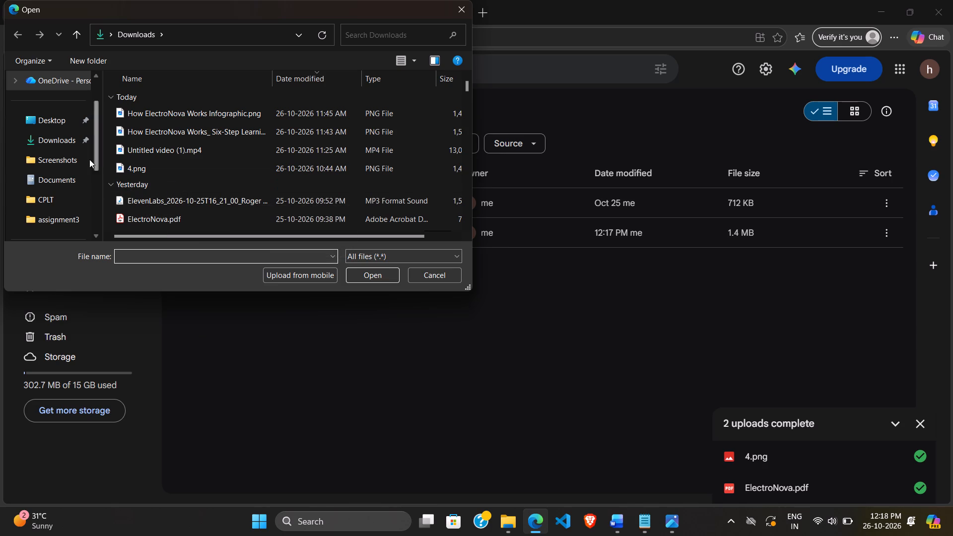
pyautogui.click(52, 125)
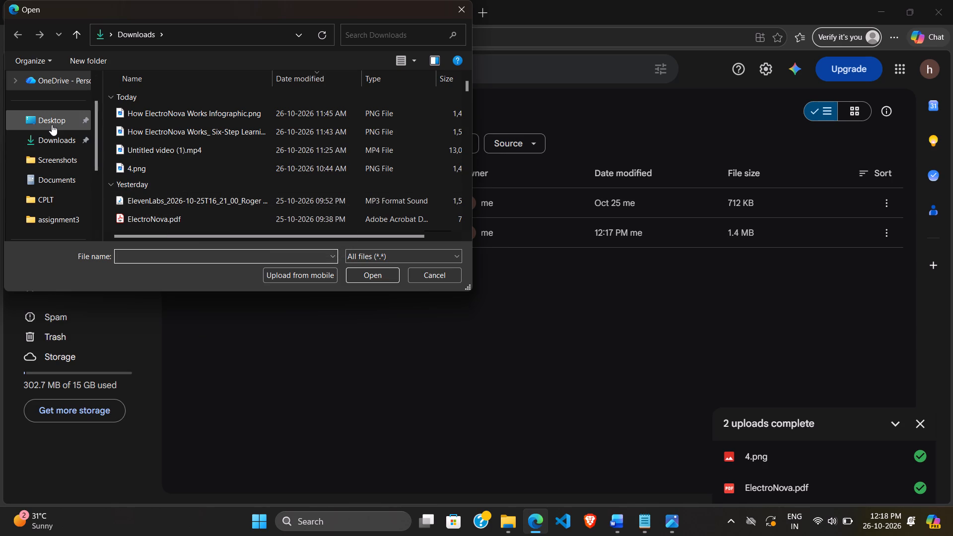
pyautogui.click(56, 147)
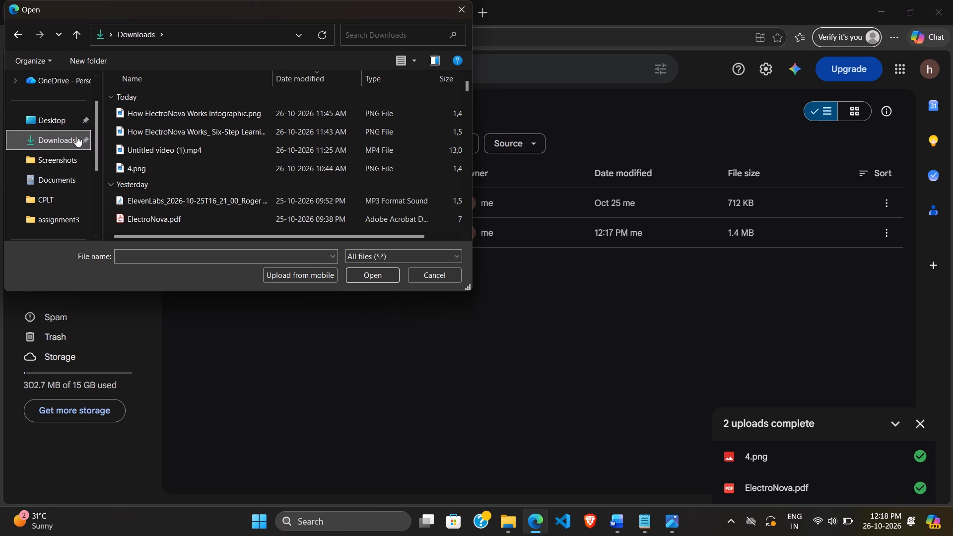
pyautogui.click(53, 156)
pyautogui.click(69, 140)
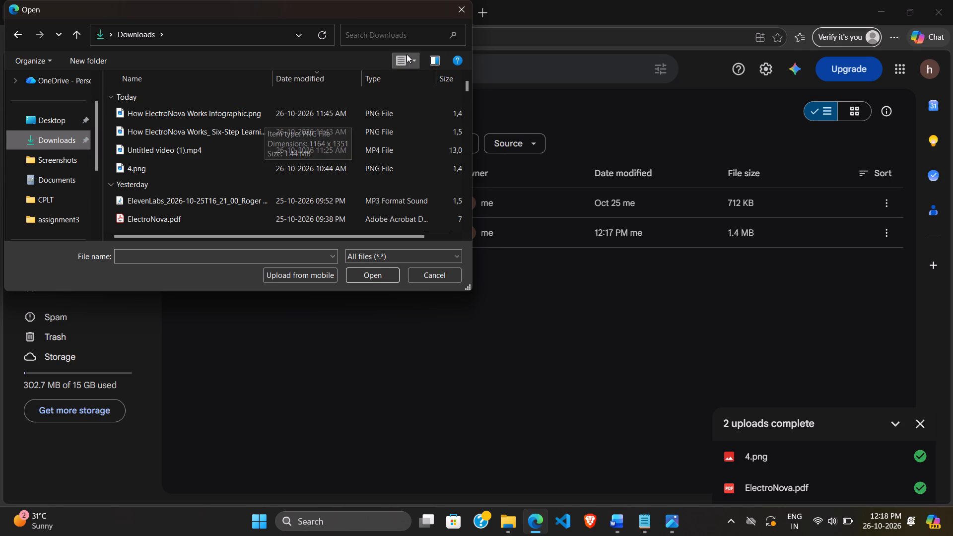
pyautogui.click(510, 514)
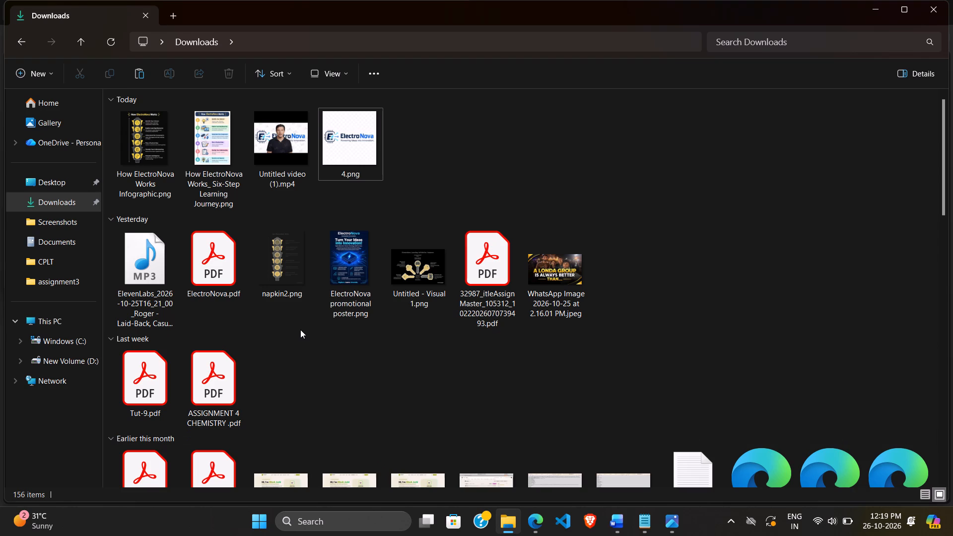
pyautogui.rightClick(339, 281)
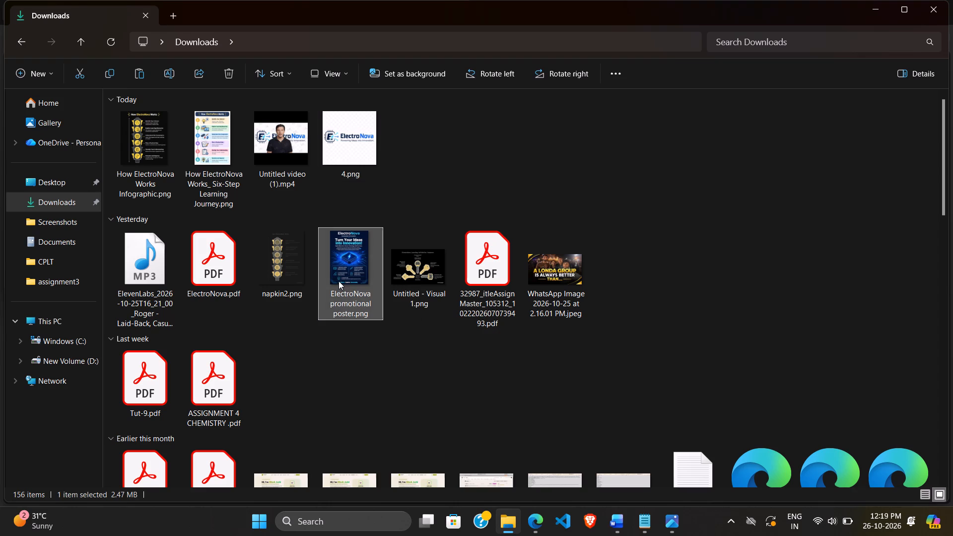
pyautogui.click(274, 366)
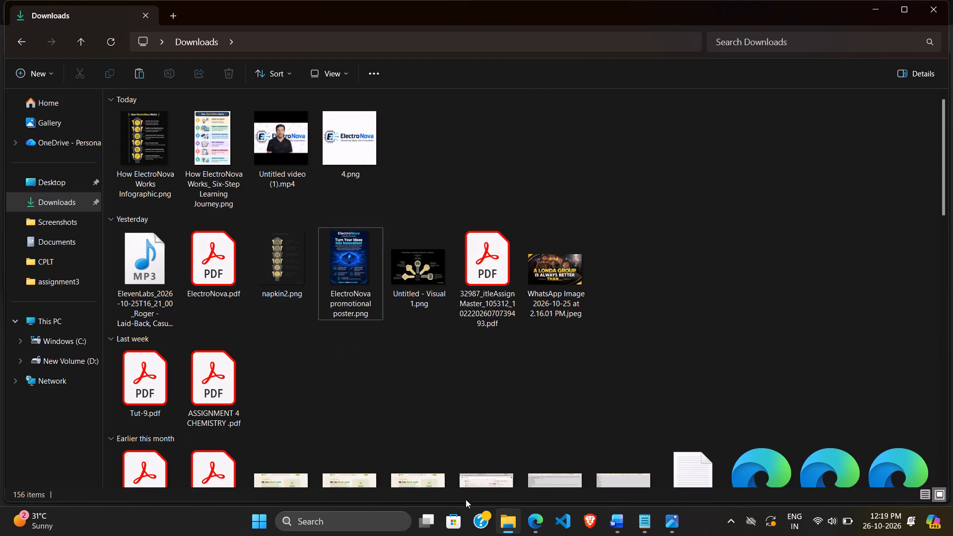
pyautogui.click(543, 529)
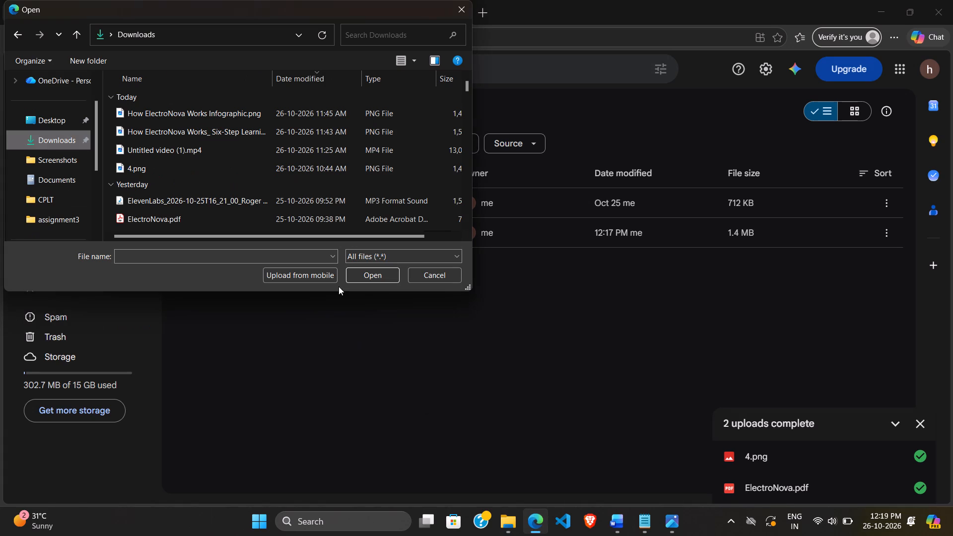
pyautogui.scroll(-1, 209, 196)
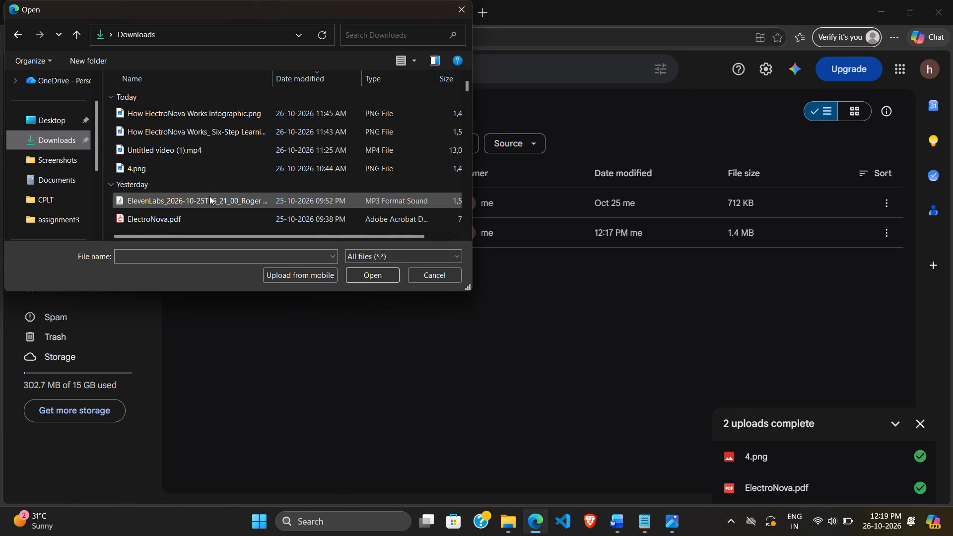
pyautogui.scroll(-1, 209, 196)
pyautogui.click(197, 205)
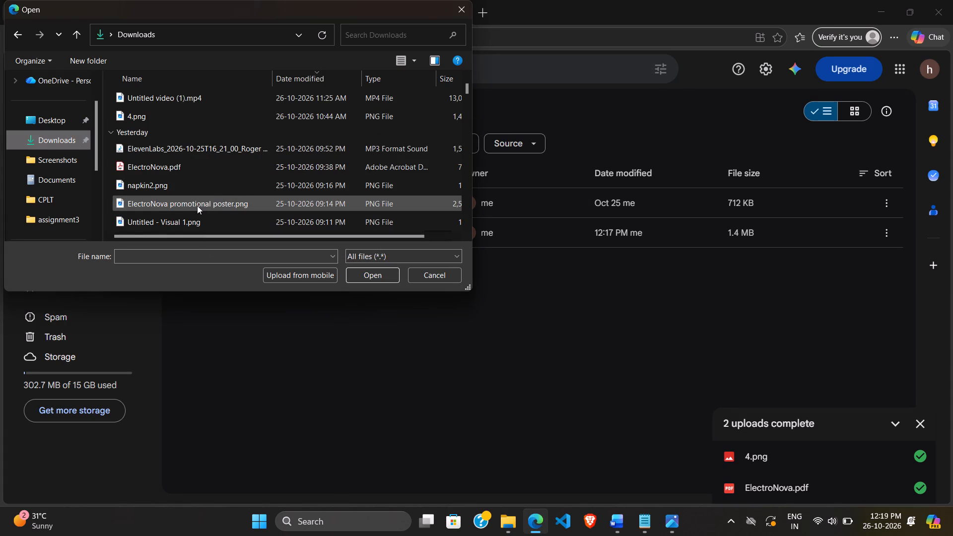
pyautogui.click(366, 276)
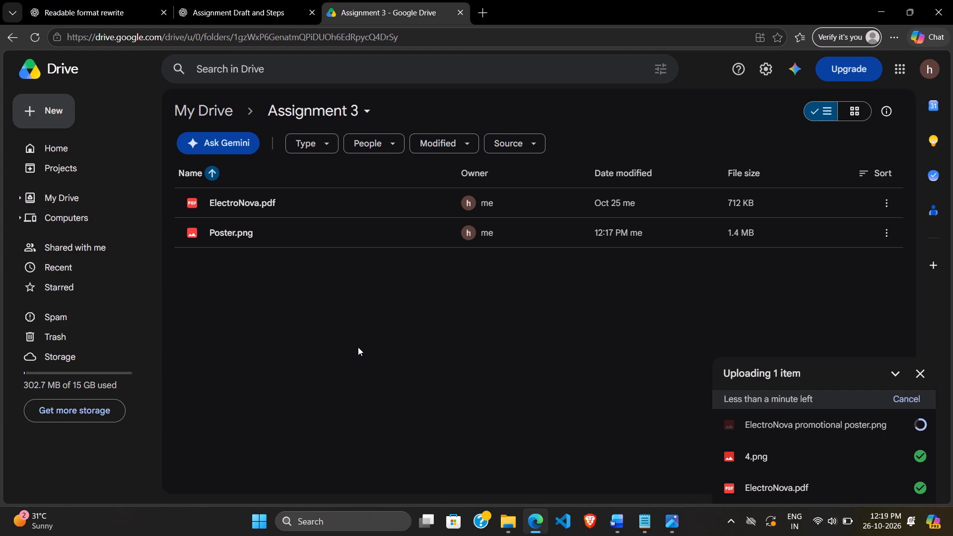
pyautogui.moveTo(358, 347); pyautogui.dragTo(522, 443)
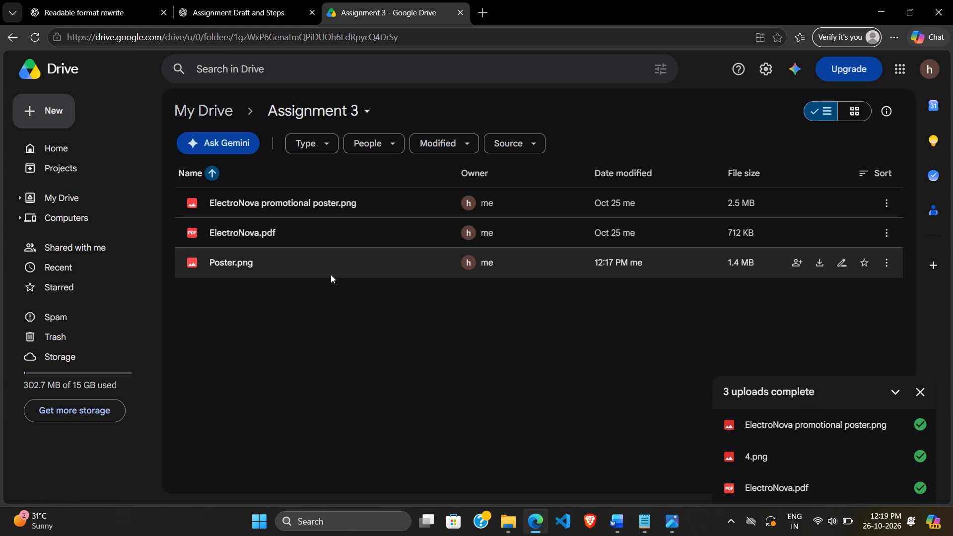
# Rename Poster.png in the Assignment 3 folder as logo.png.
pyautogui.rightClick(359, 264)
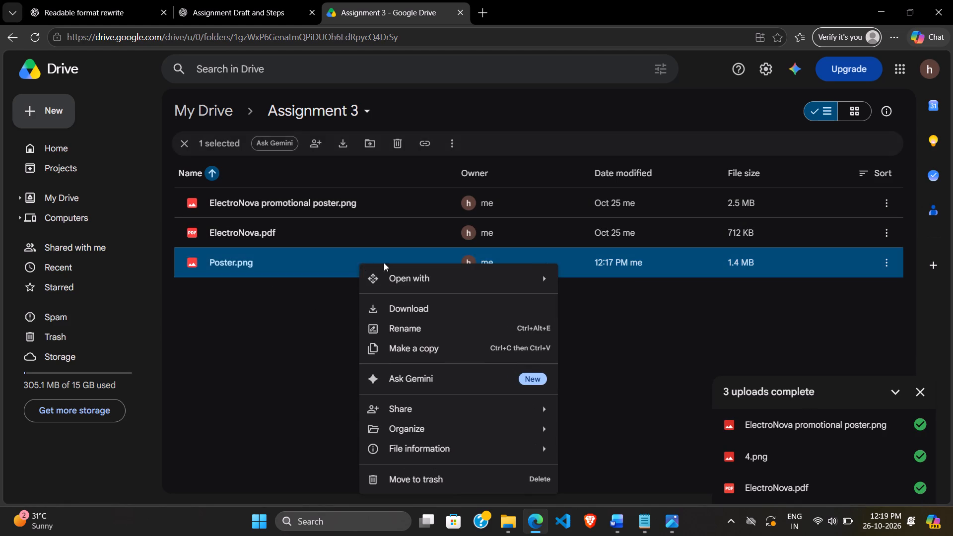
pyautogui.click(409, 330)
pyautogui.press('BackSpace')
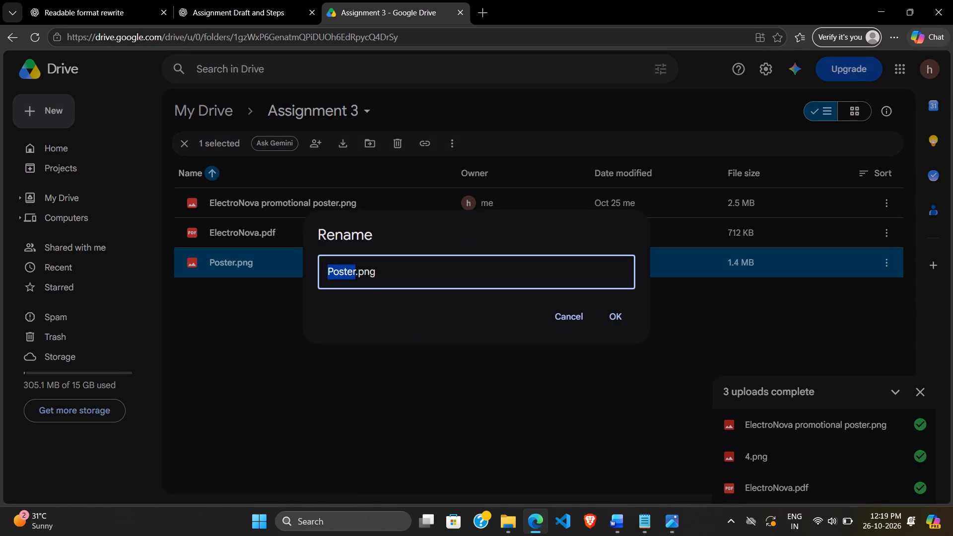
pyautogui.write('logo')
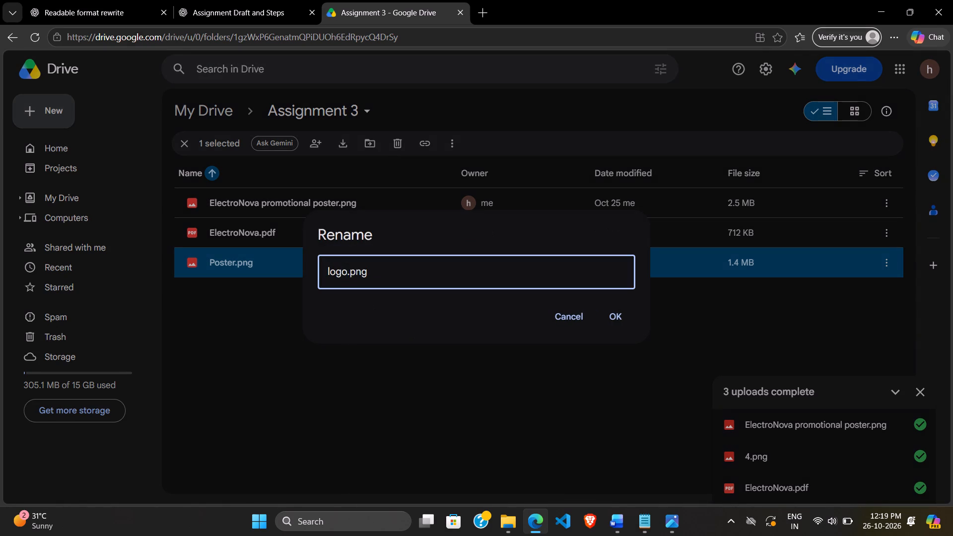
pyautogui.press('Return')
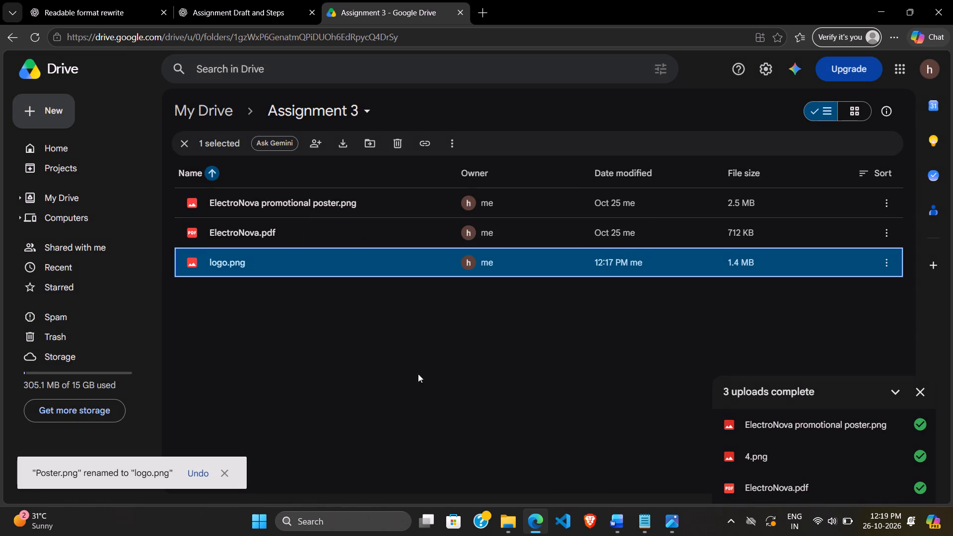
pyautogui.click(605, 378)
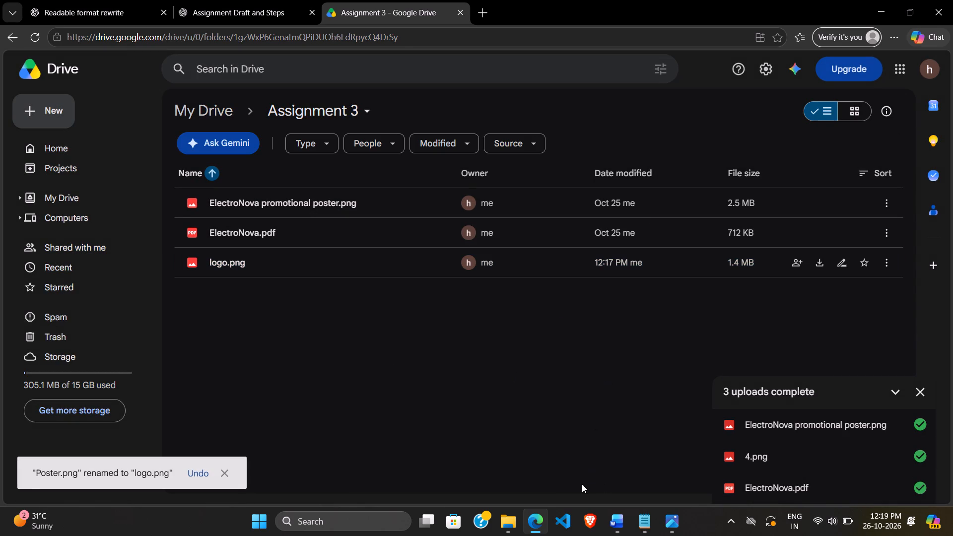
# Upload How ElectroNova Works Infographic.png from the Downloads folder into the Assignment 3 folder.
pyautogui.click(502, 522)
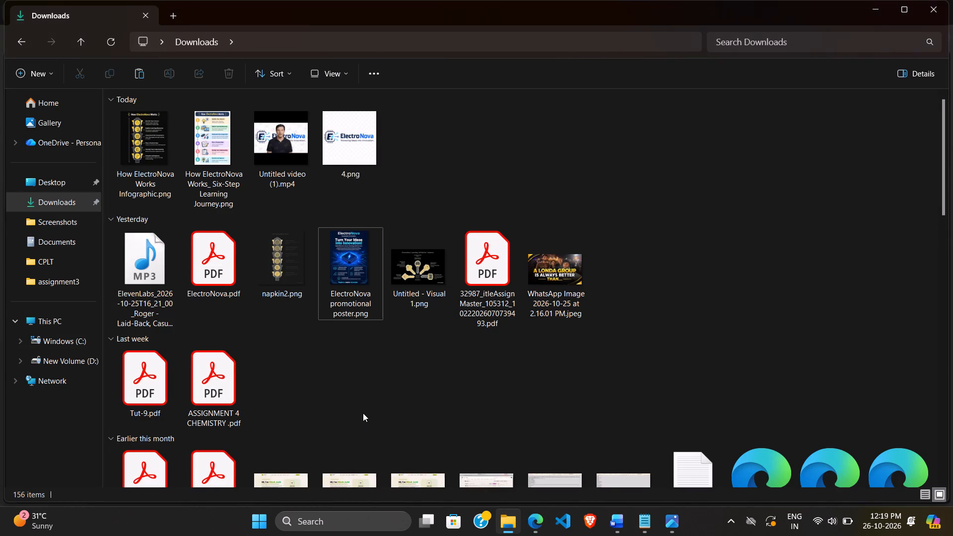
pyautogui.scroll(-1, 363, 413)
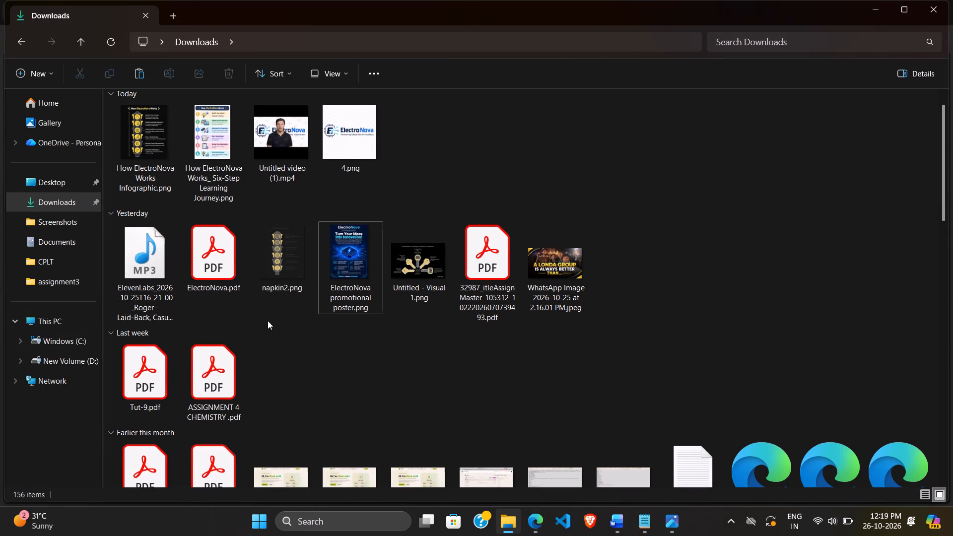
pyautogui.scroll(1, 145, 140)
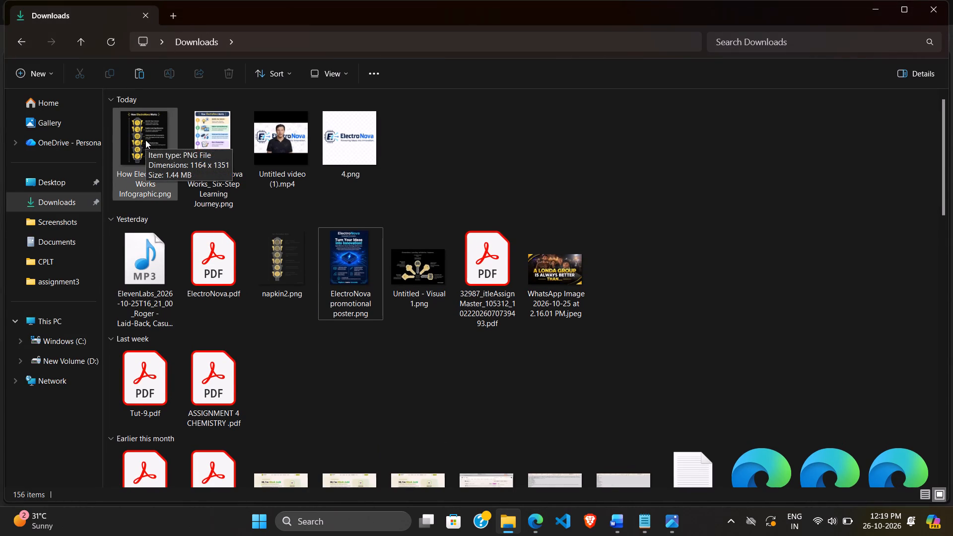
pyautogui.rightClick(145, 140)
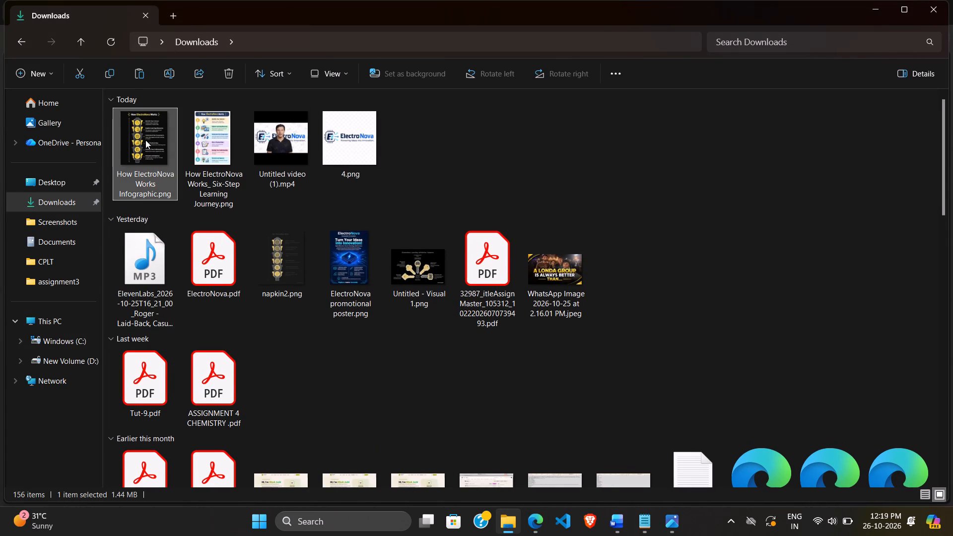
pyautogui.click(579, 203)
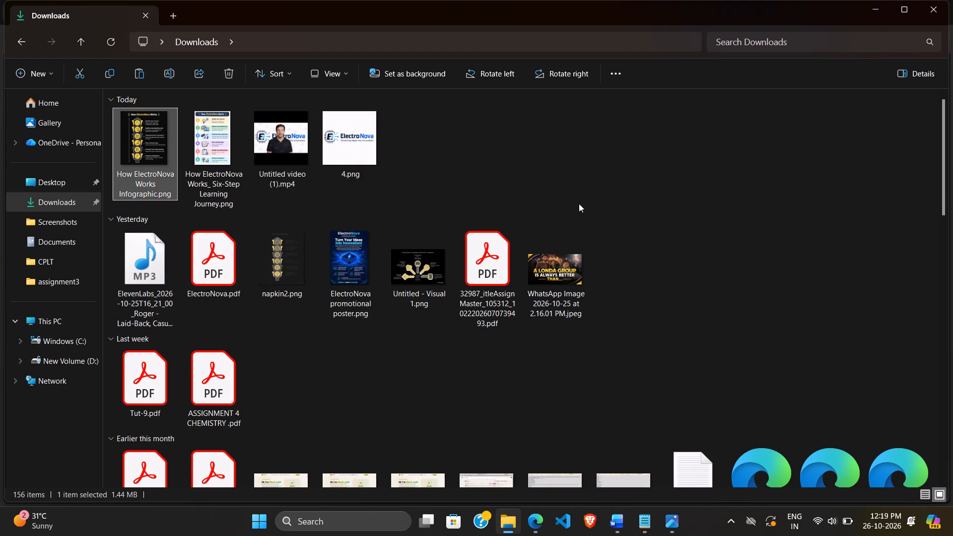
pyautogui.click(535, 520)
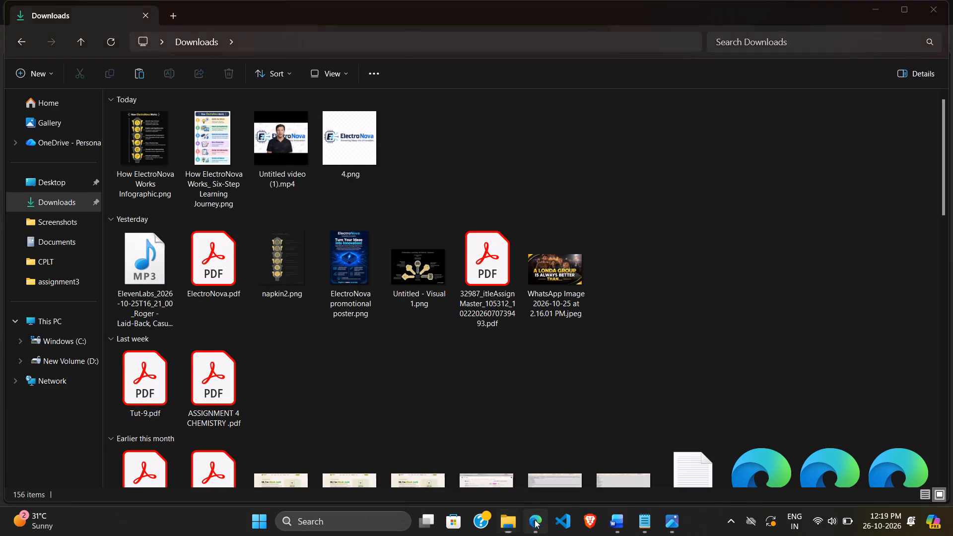
pyautogui.rightClick(264, 315)
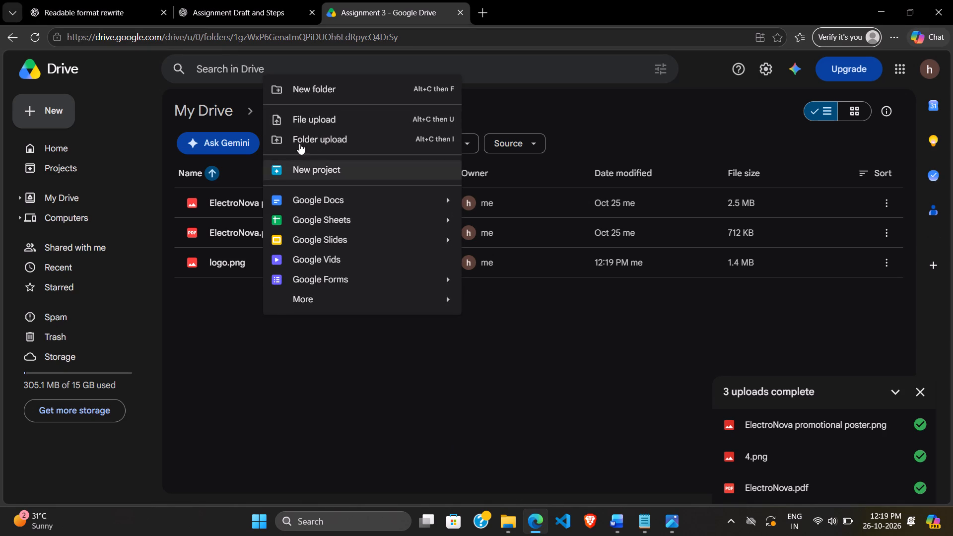
pyautogui.click(314, 115)
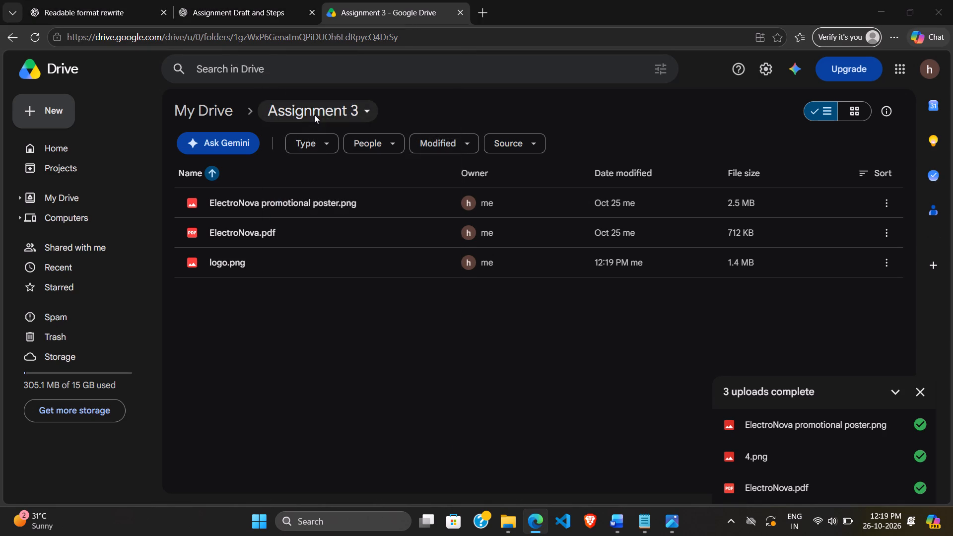
pyautogui.click(264, 120)
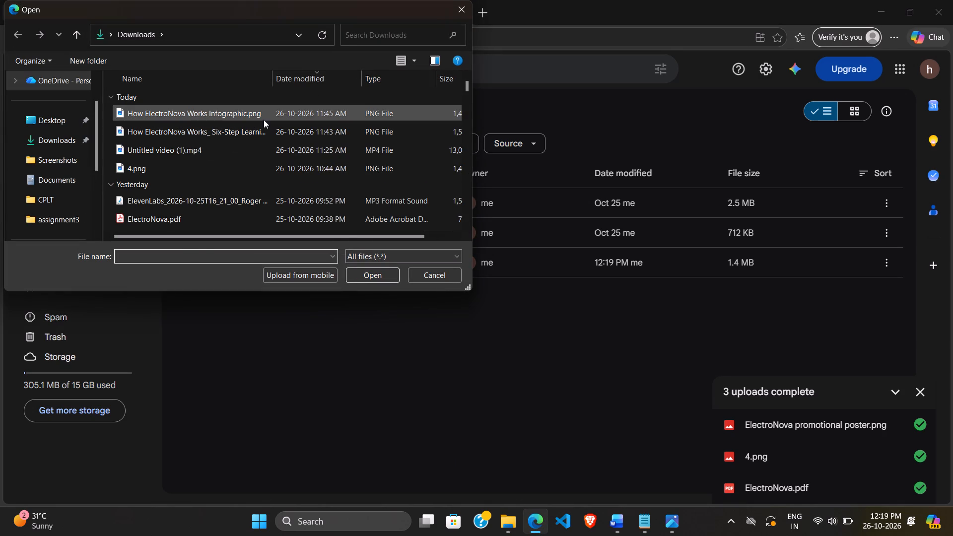
pyautogui.click(360, 277)
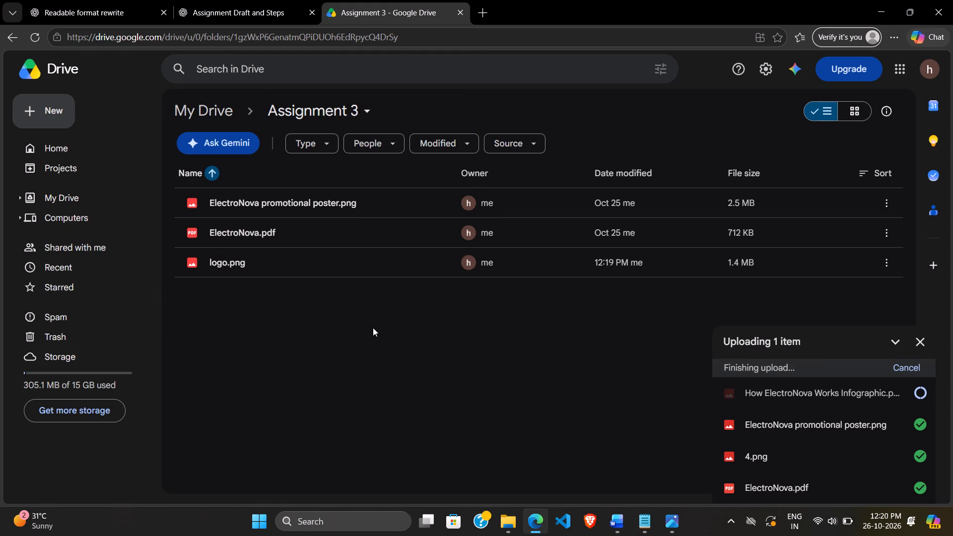
# Preview the uploaded How ElectroNova Works Infographic.png and close the preview.
pyautogui.rightClick(311, 268)
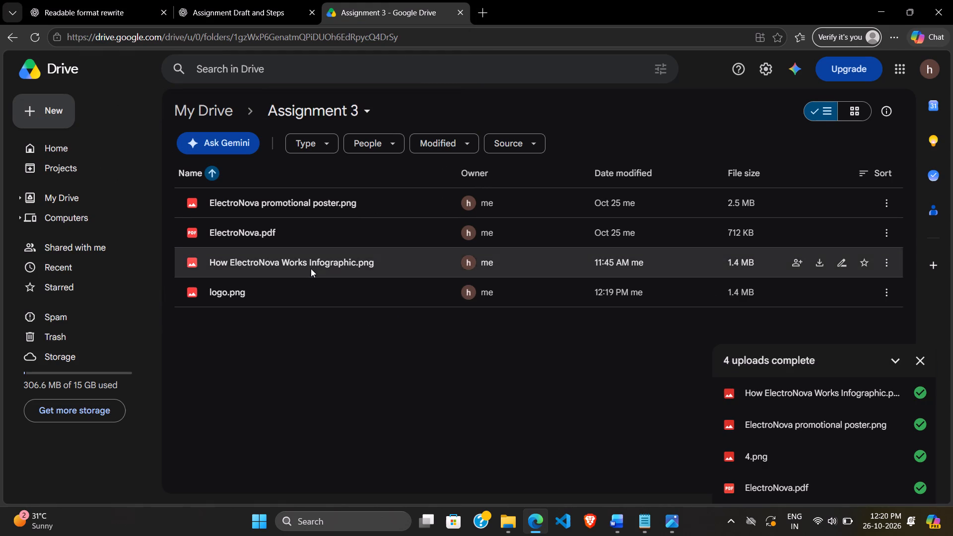
pyautogui.doubleClick(572, 264)
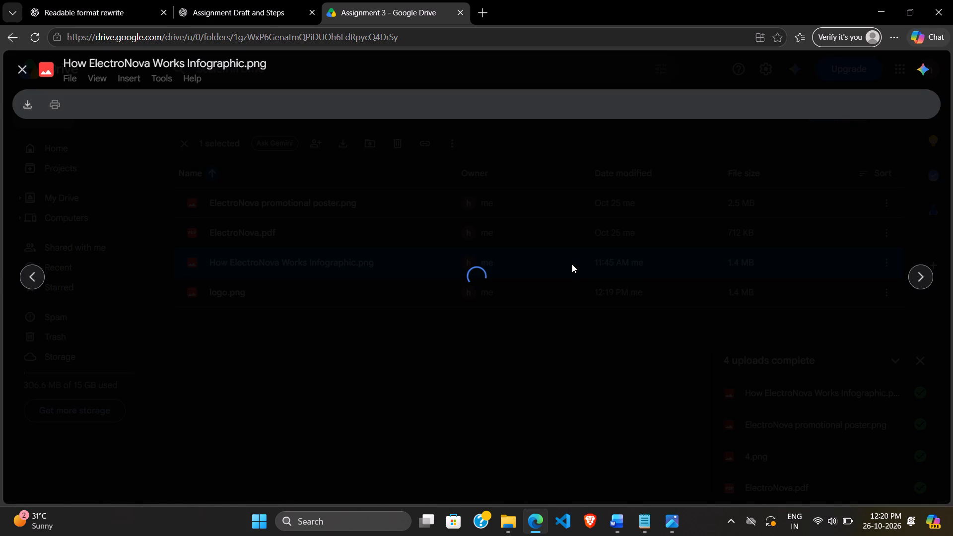
pyautogui.click(695, 360)
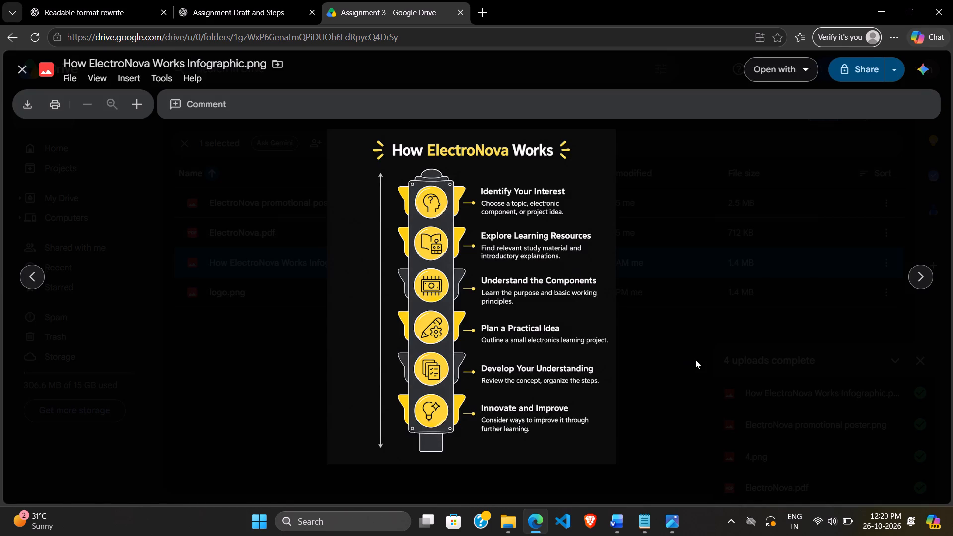
# Rename How ElectroNova Works Infographic.png in the Assignment 3 folder as Infographic.png.
pyautogui.rightClick(541, 256)
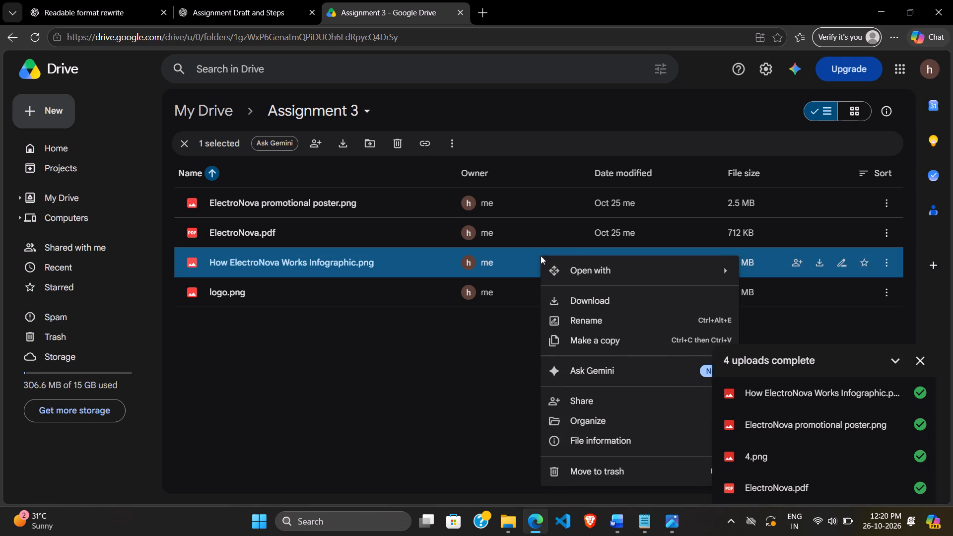
pyautogui.click(585, 327)
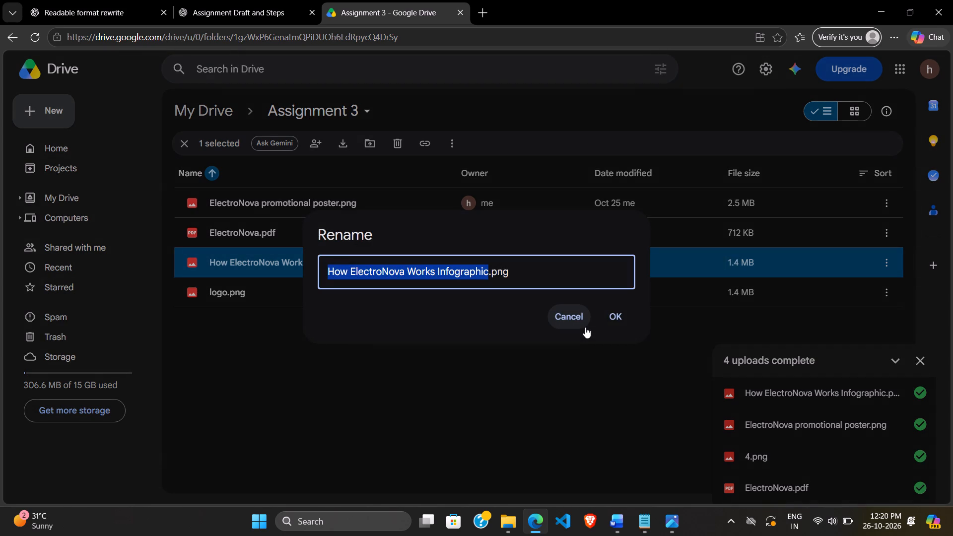
pyautogui.press('BackSpace')
pyautogui.press('BackSpace')
pyautogui.press('BackSpace')
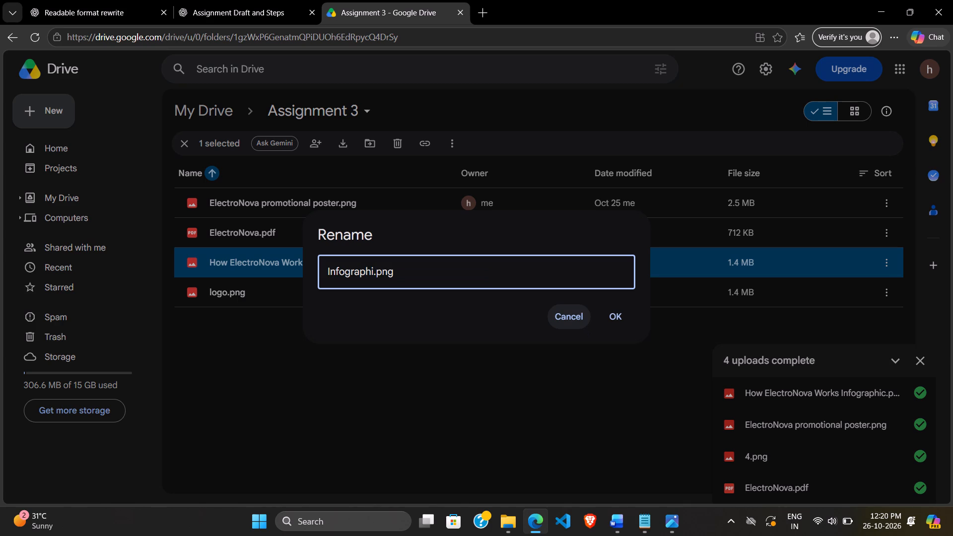
pyautogui.press('c')
pyautogui.press('Return')
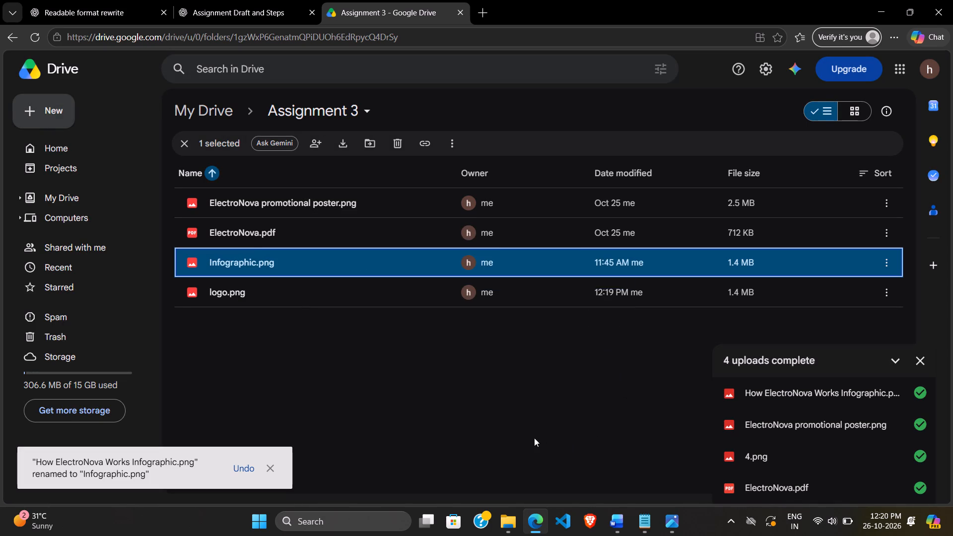
# Switch to File Explorer and look through the Downloads folder for remaining ElectroNova video and audio files to upload.
pyautogui.click(611, 521)
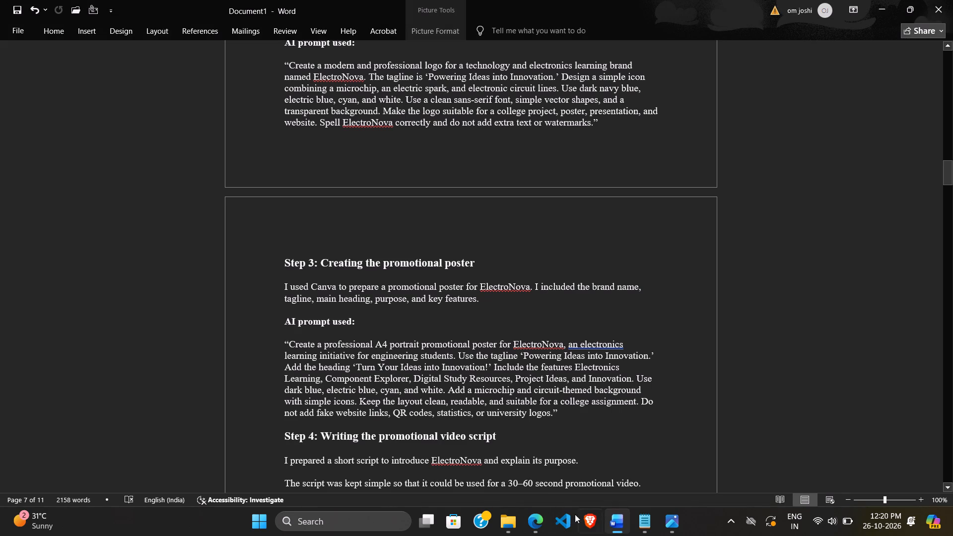
pyautogui.click(534, 519)
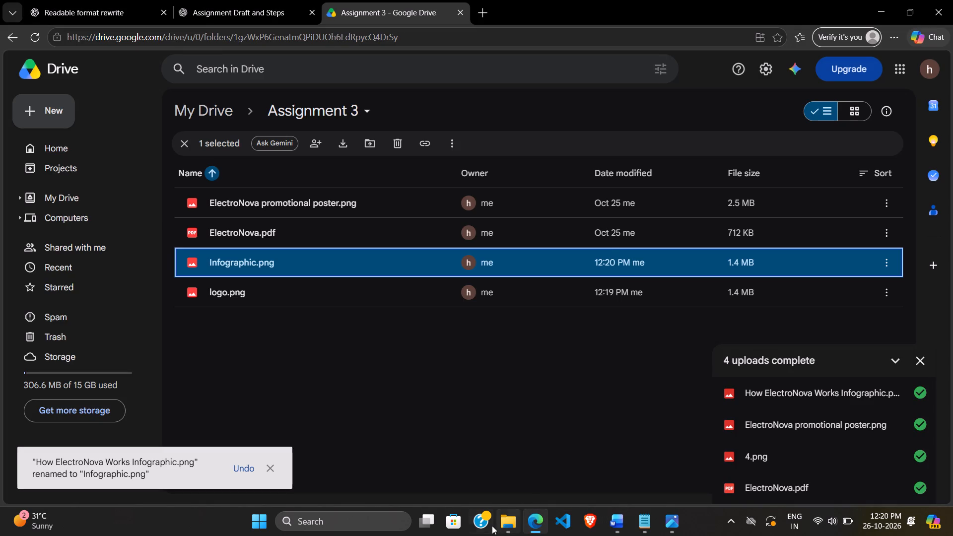
pyautogui.click(493, 526)
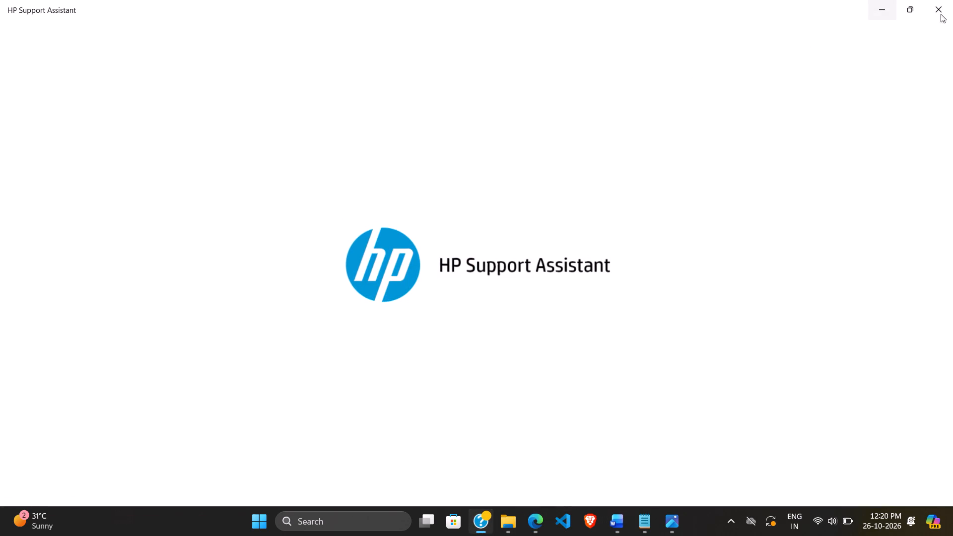
pyautogui.click(952, 9)
pyautogui.click(506, 519)
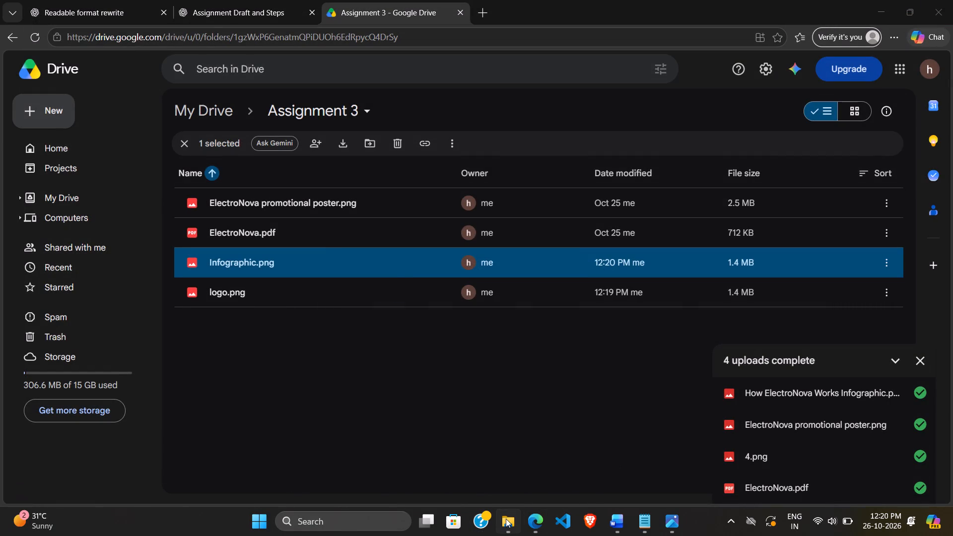
pyautogui.scroll(-1, 384, 381)
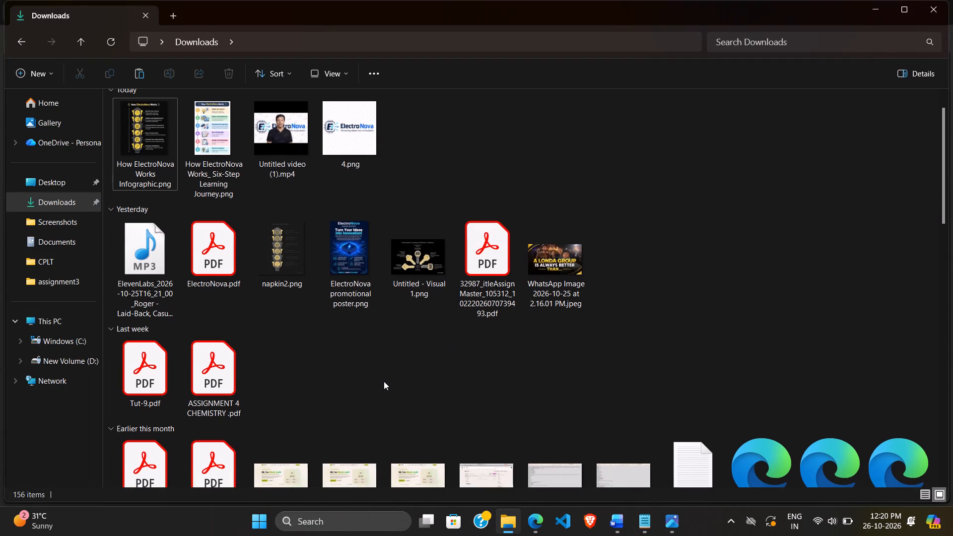
pyautogui.scroll(4, 384, 381)
pyautogui.scroll(-1, 384, 381)
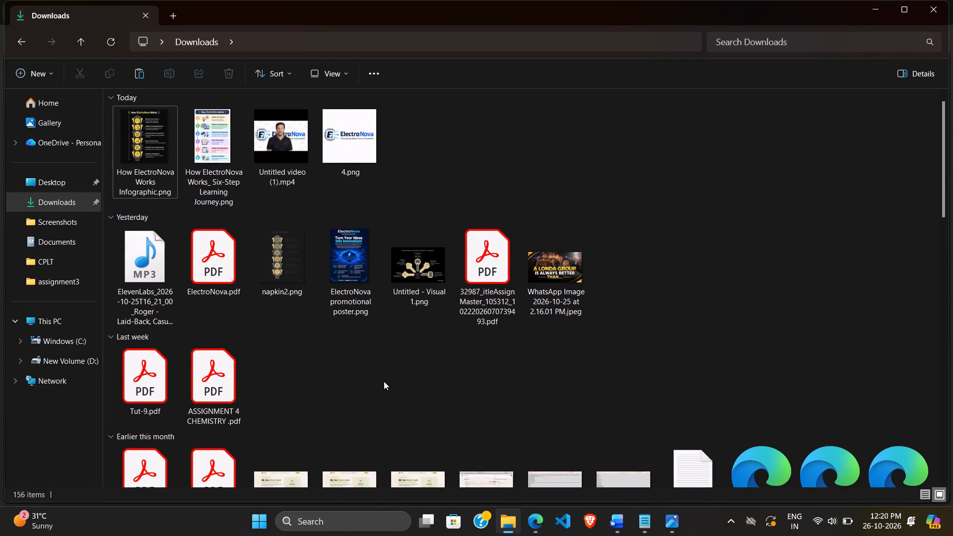
pyautogui.scroll(-1, 384, 381)
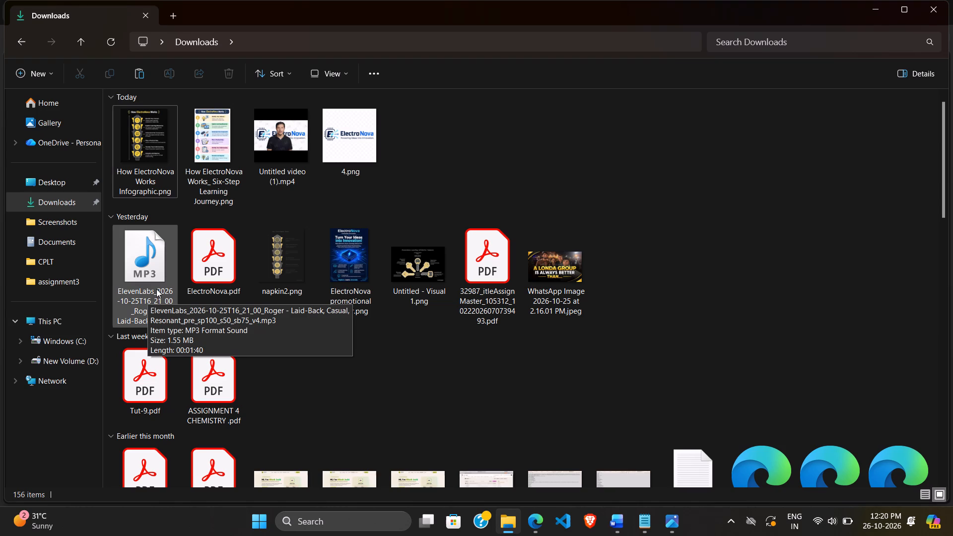
pyautogui.rightClick(156, 289)
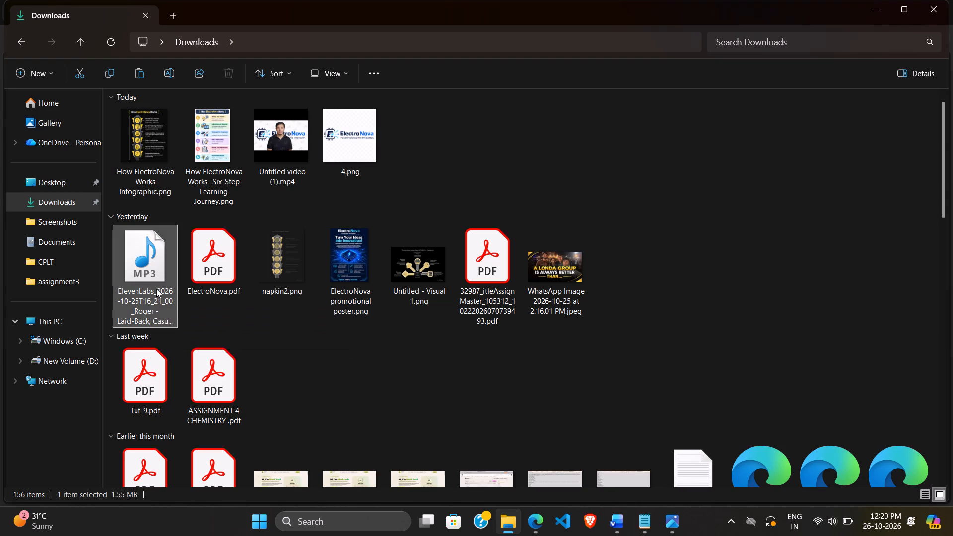
pyautogui.click(457, 379)
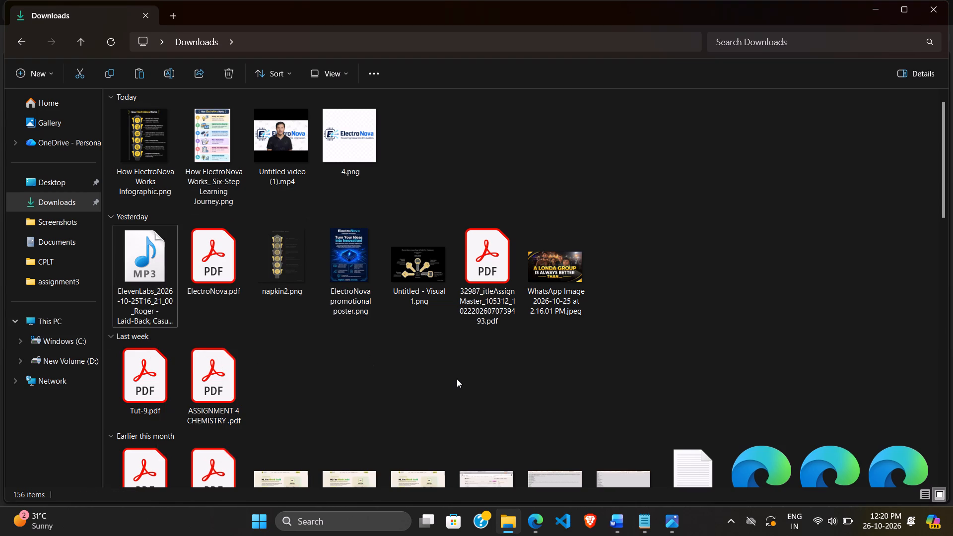
# Switch back to Google Drive and upload Untitled video (1).mp4 from the Downloads folder into the Assignment 3 folder.
pyautogui.click(543, 526)
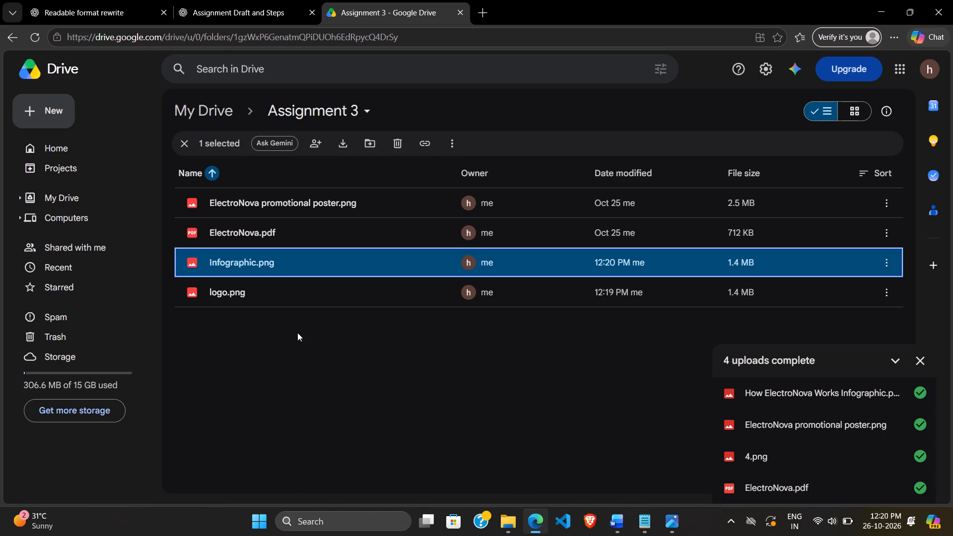
pyautogui.rightClick(297, 333)
pyautogui.click(333, 142)
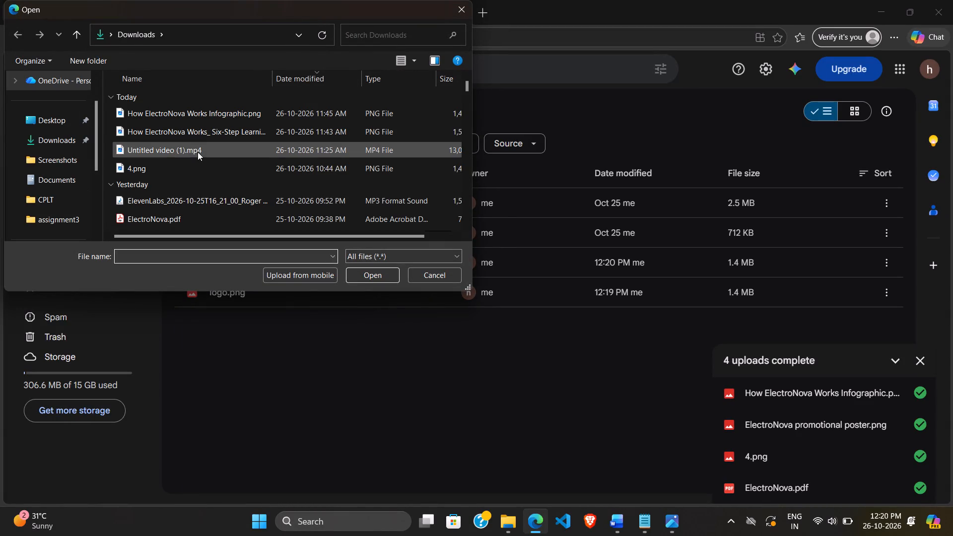
pyautogui.click(198, 152)
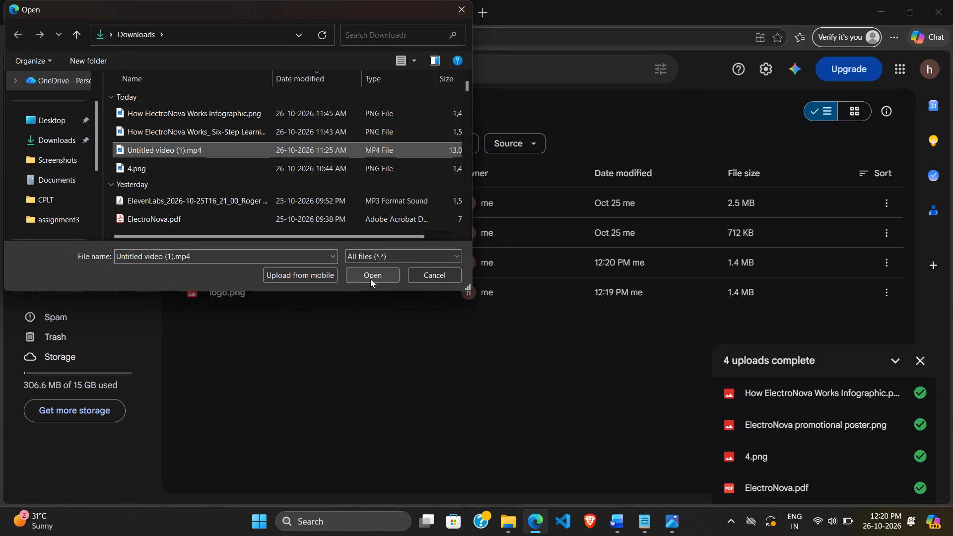
pyautogui.click(370, 279)
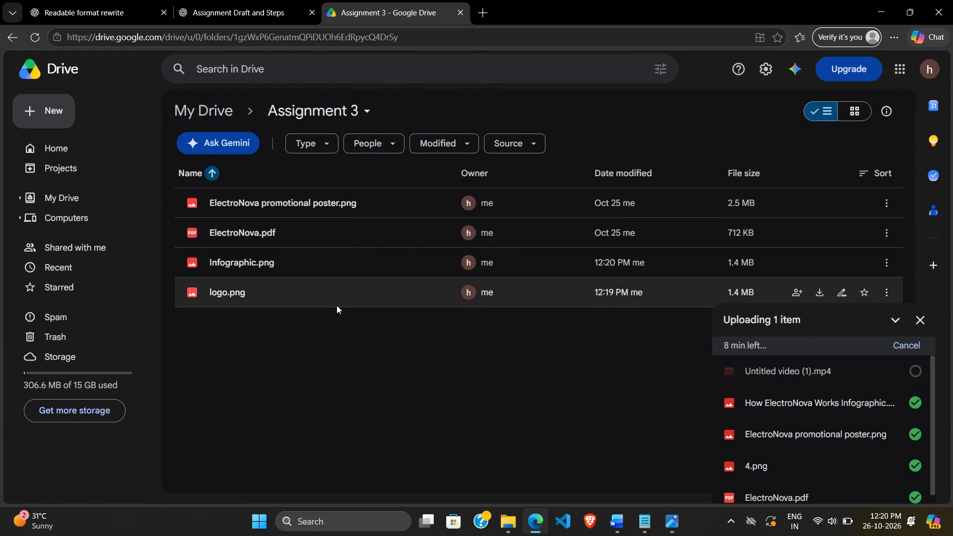